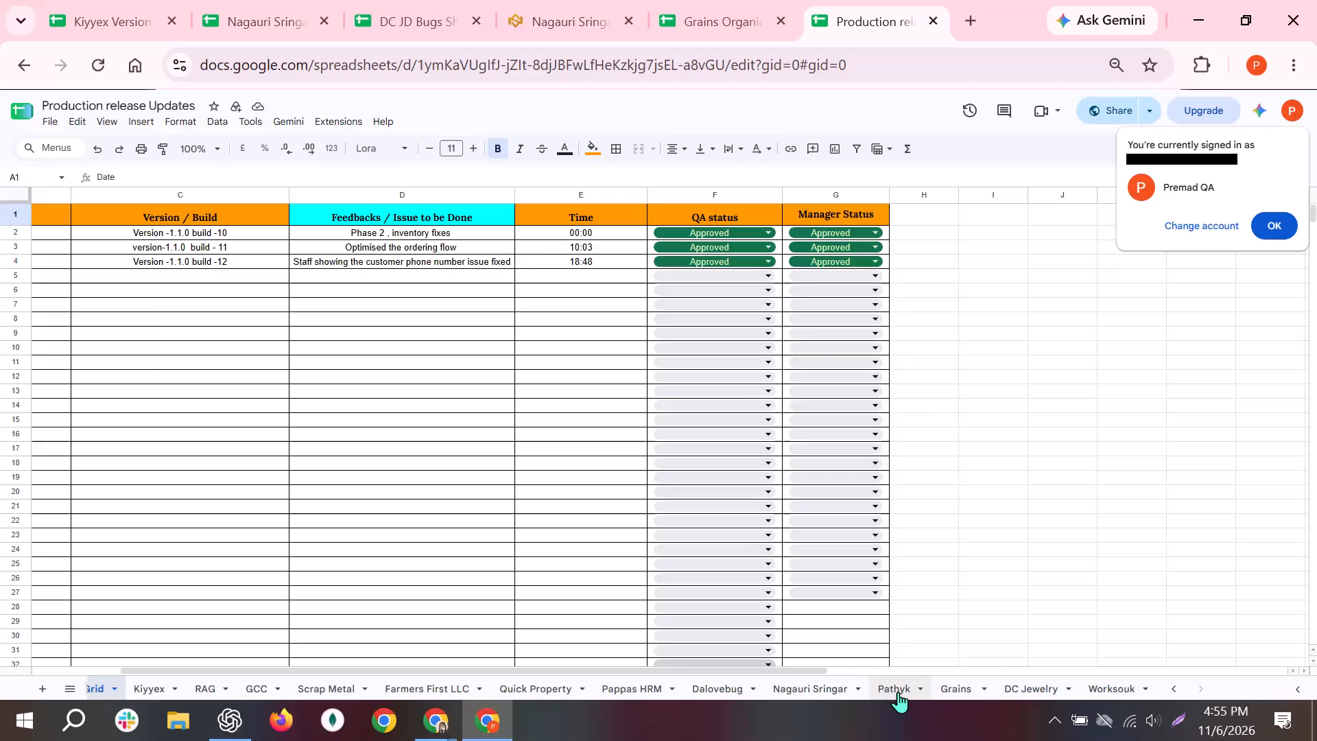
Open the Pathyk sheet of the production release tracker and look through its release entries down to the last filled row.
left_click(898, 692)
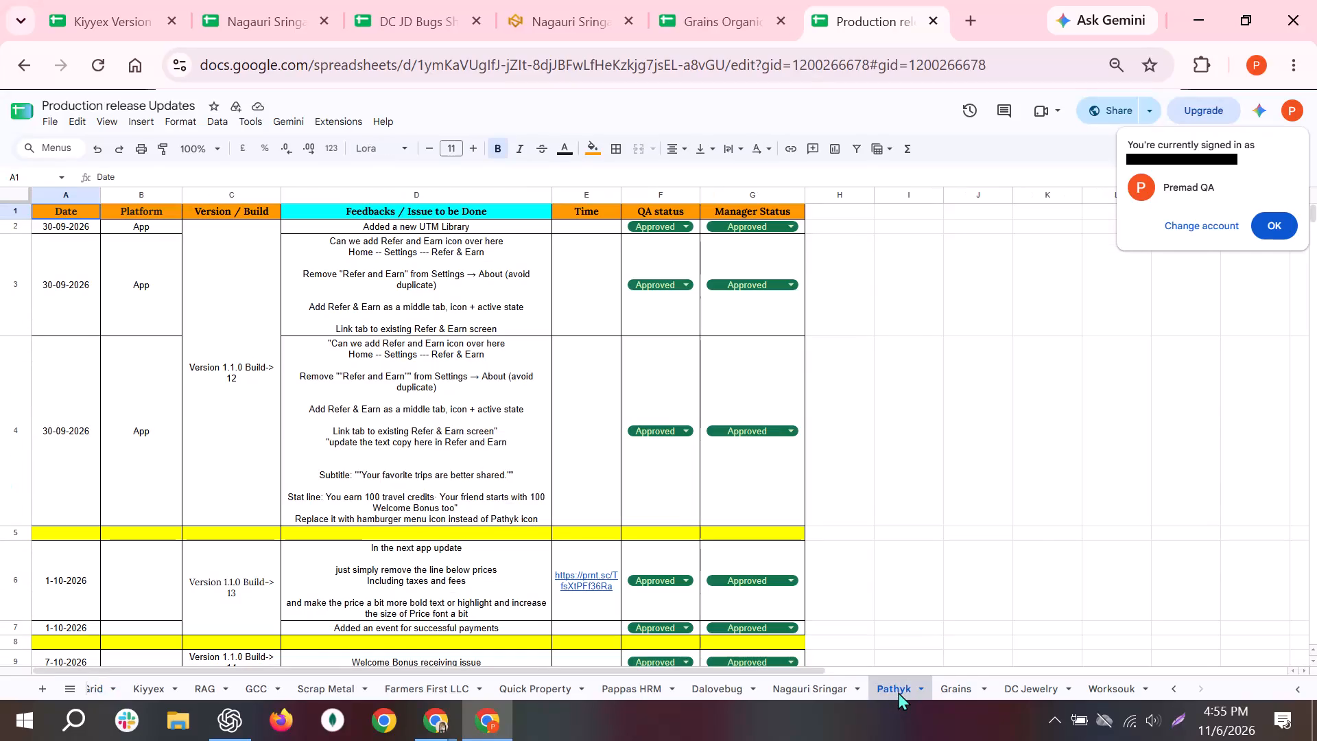
scroll(898, 692, "down", 5)
scroll(891, 537, "down", 3)
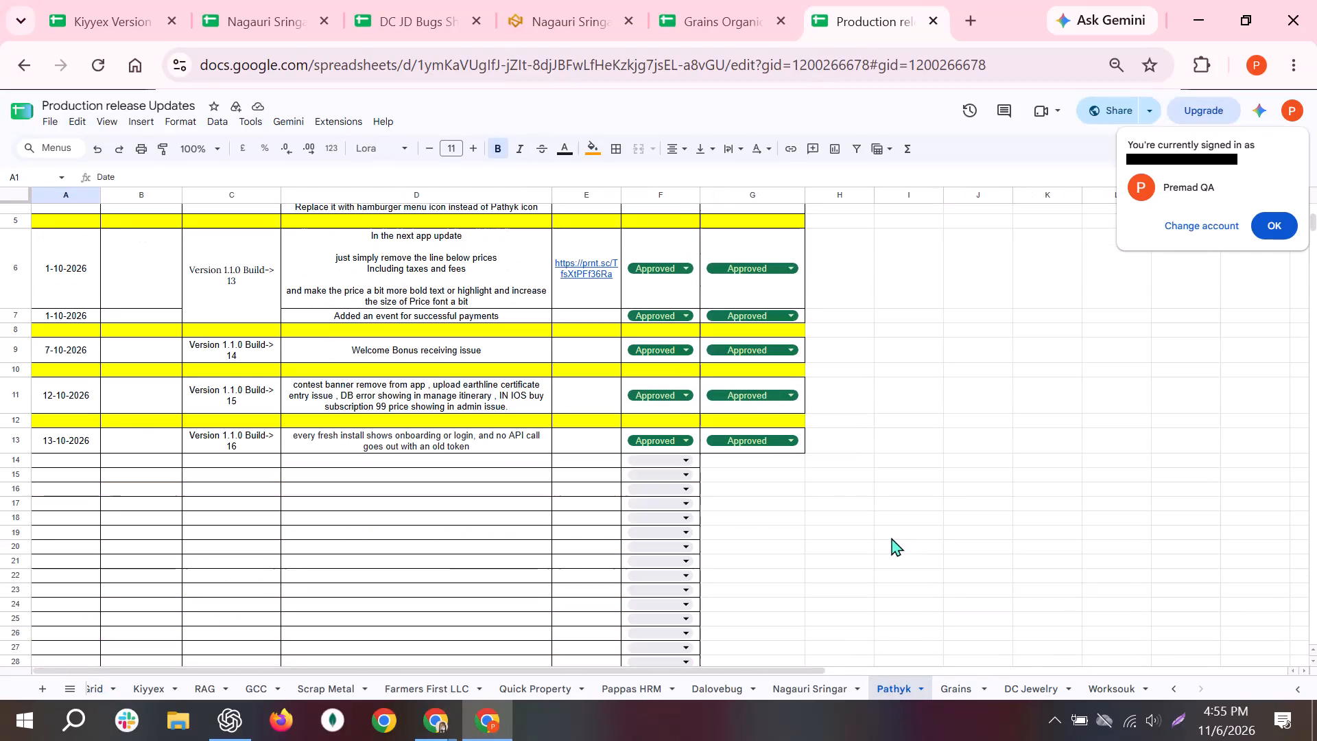
scroll(891, 537, "right", 2)
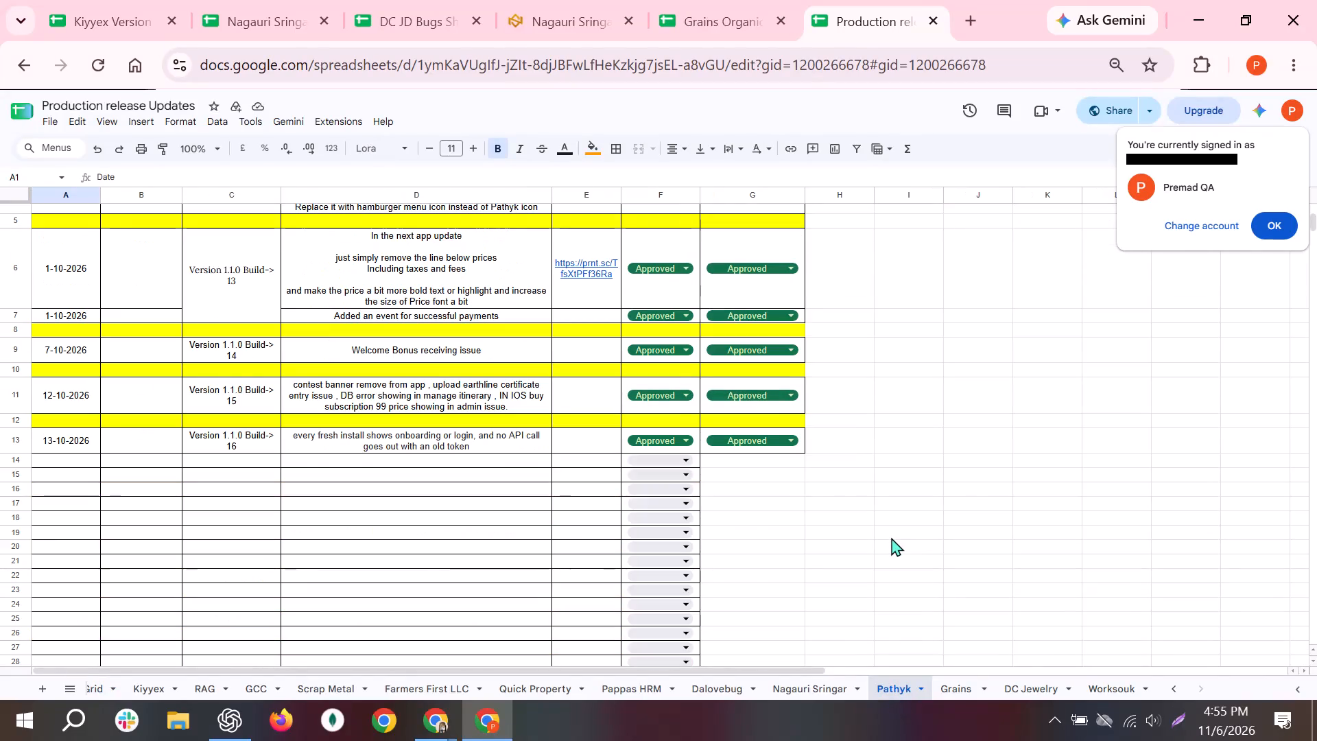
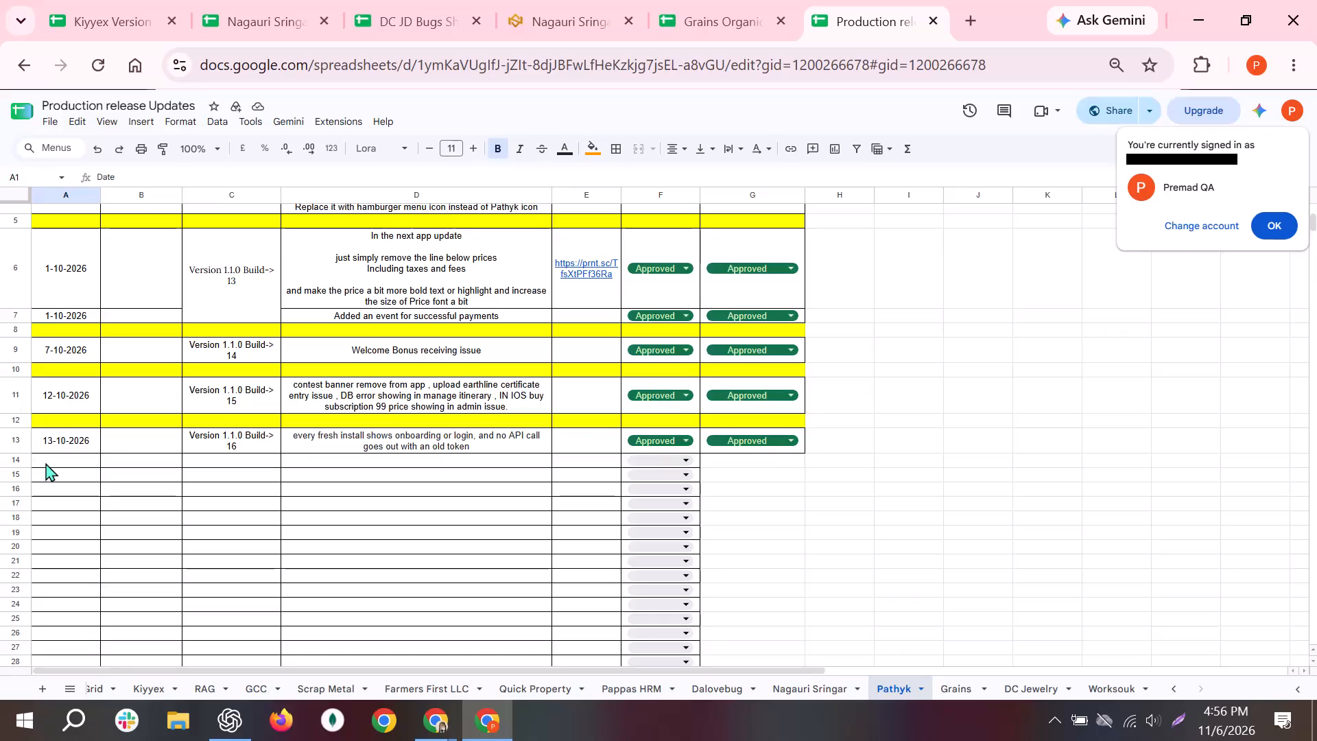
Enter the date 15-10-2026 in column A of row 14, the first empty row below the 13-10-2026 release.
left_click(47, 462)
type("15-")
type("10-202")
key("6")
key("Right")
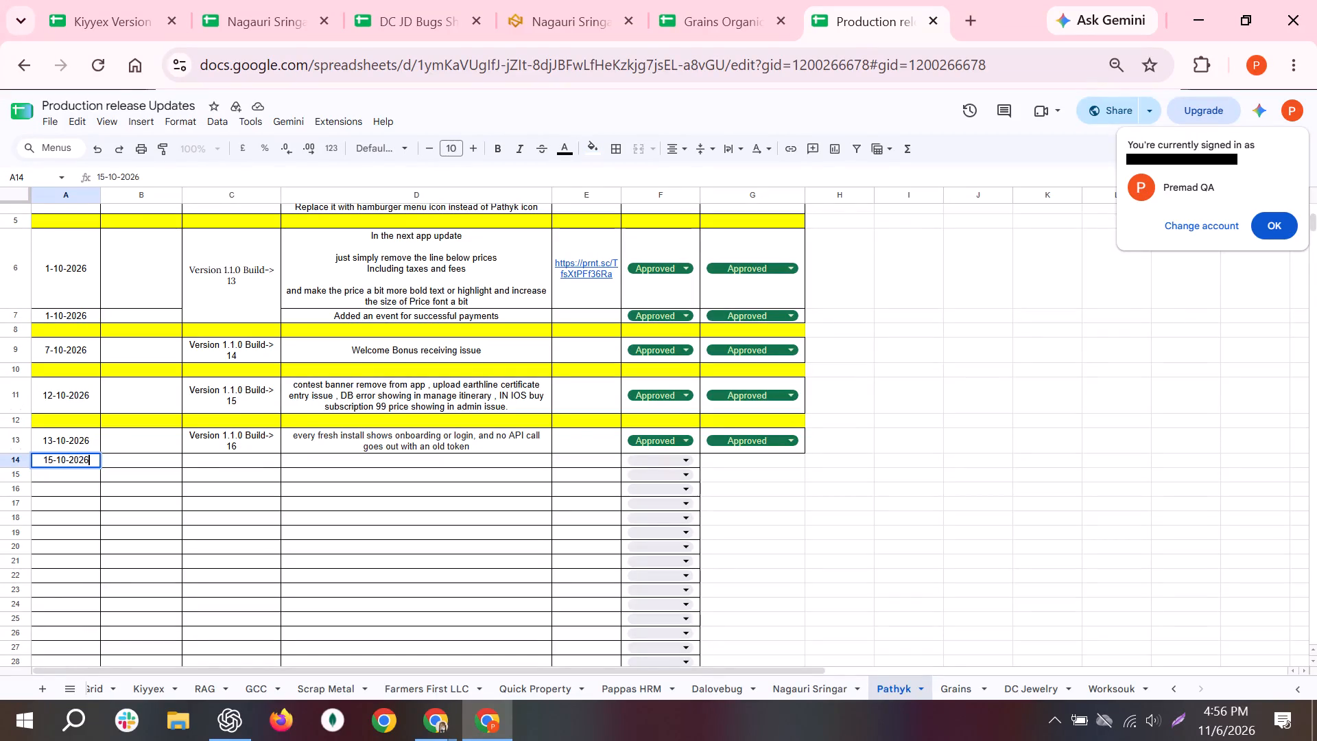
Copy the version text from row 13 into column C of row 14 and change it to Version 1.1.0 Build-> 17.
key("Right")
key("Up")
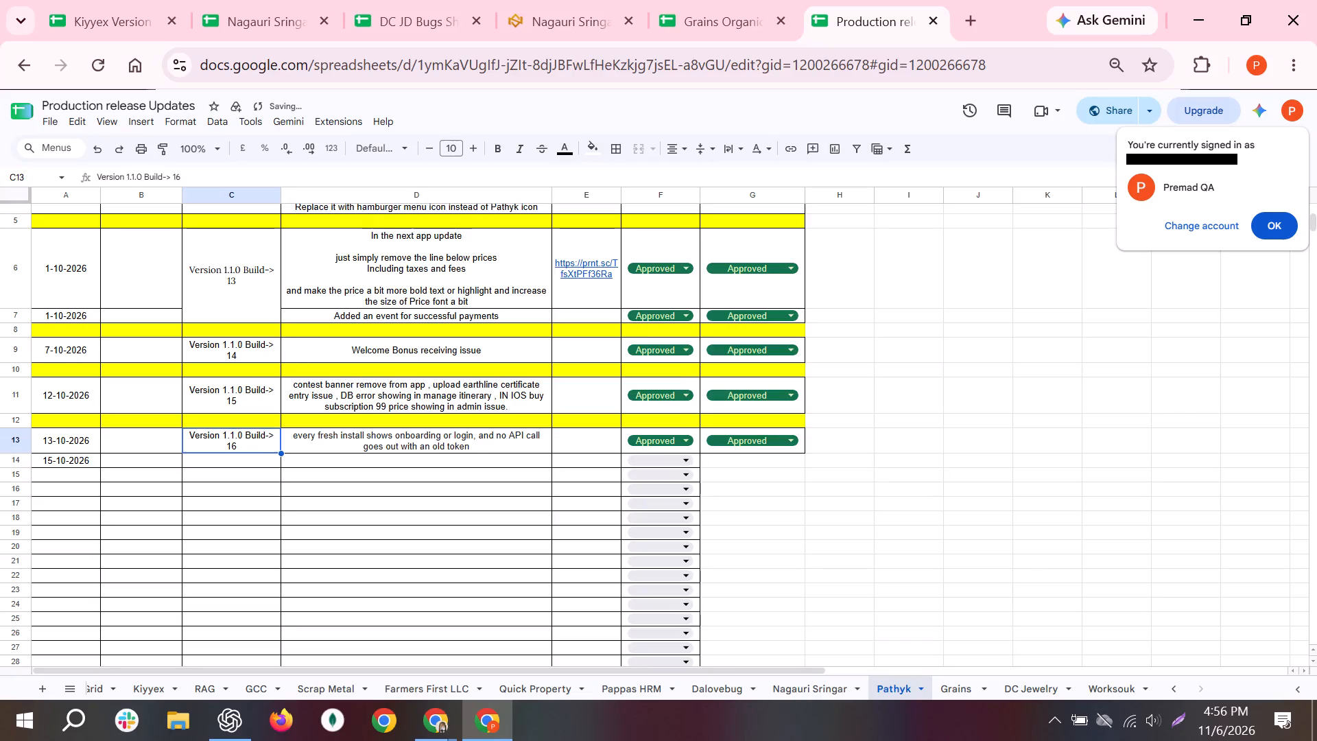
key("ctrl+c")
key("Down")
key("ctrl+v")
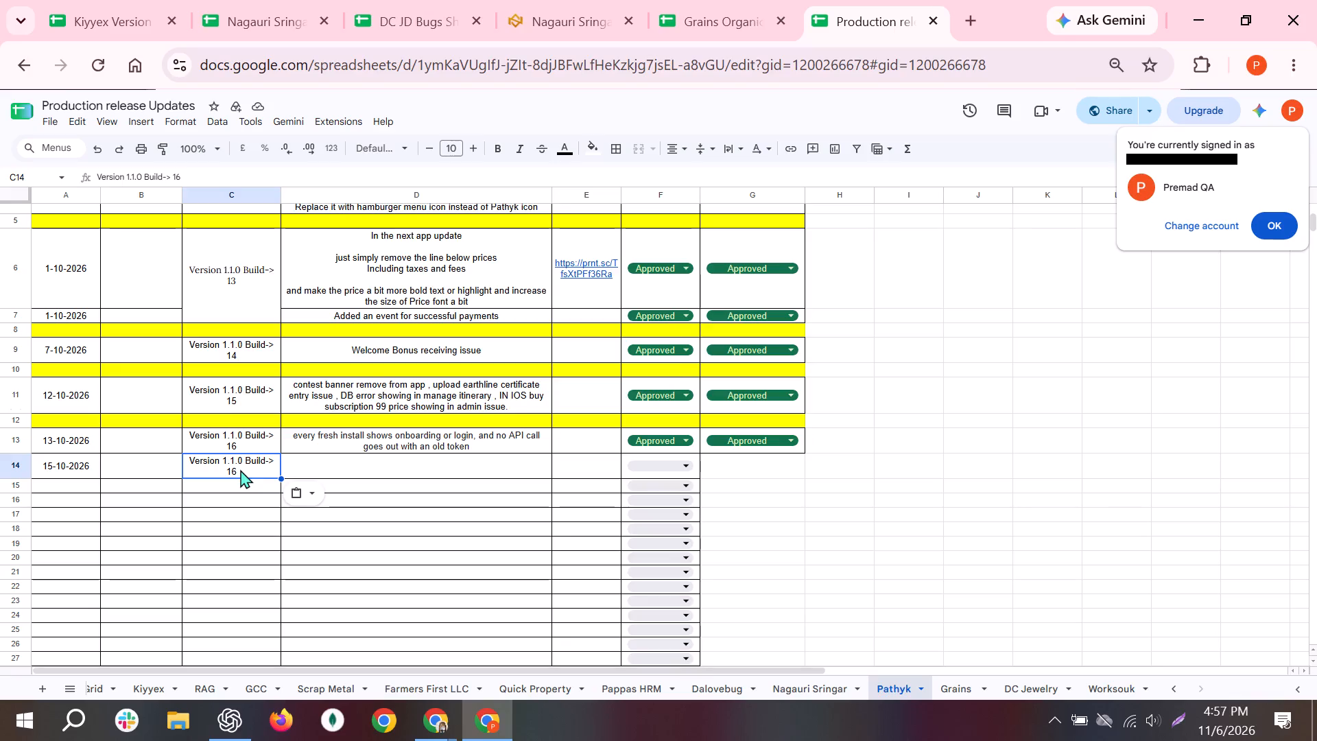
left_click(240, 469)
double_click(240, 469)
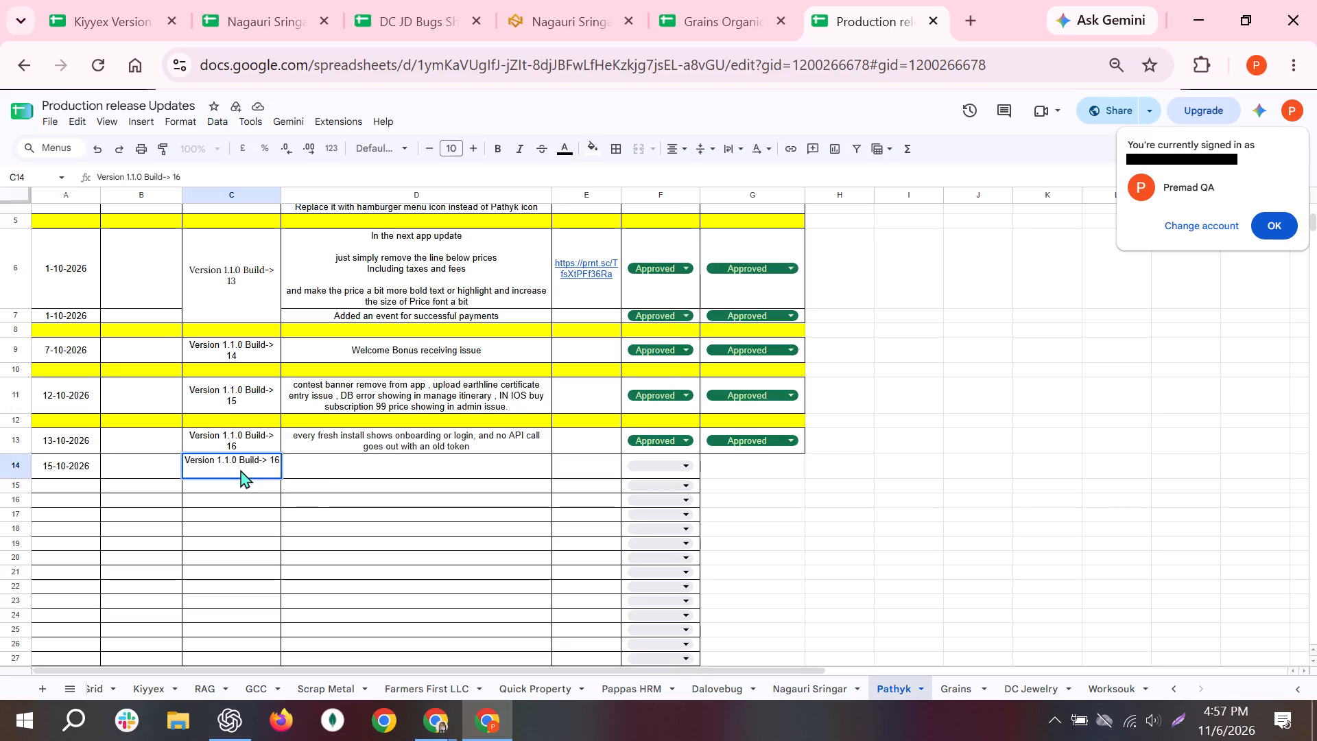
key("BackSpace")
key("7")
key("Right")
left_click(277, 458)
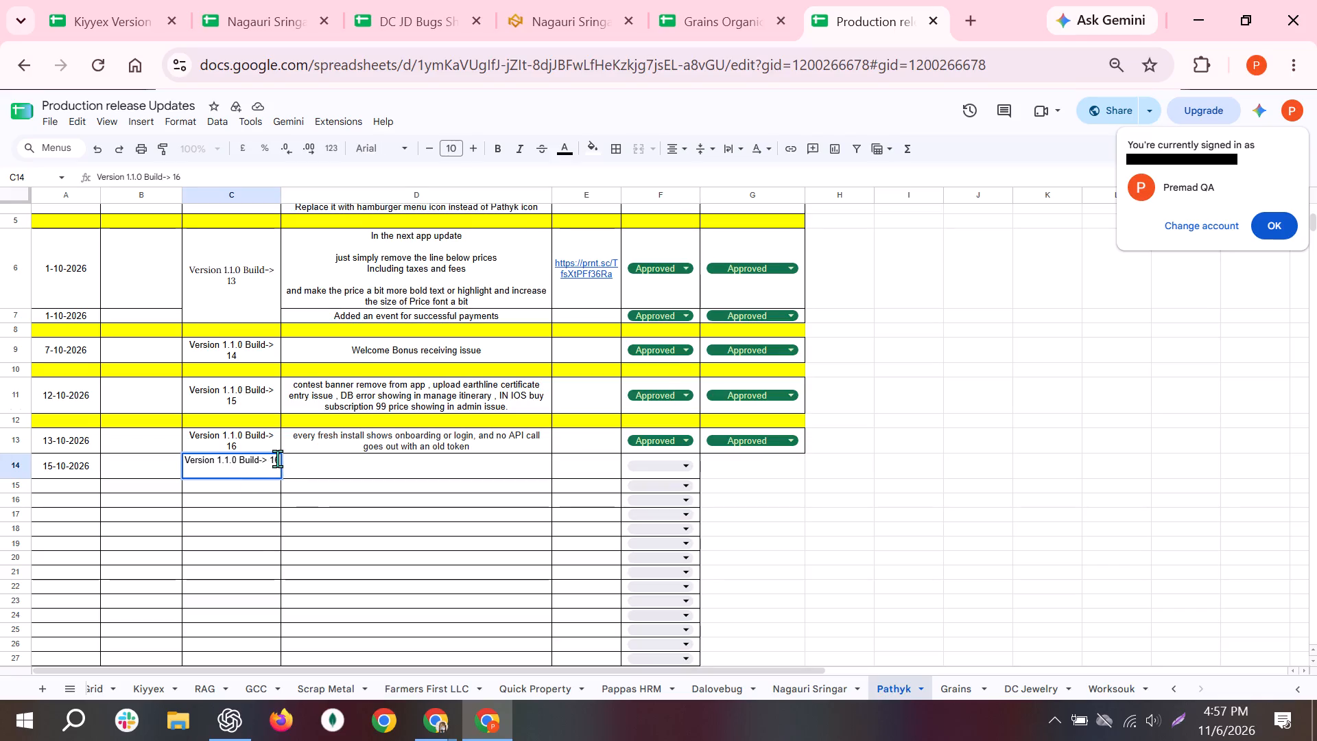
key("BackSpace")
key("7")
Enter the Build 17 description in D14: "itinerry creation mail to be send on mail to the admin as well".
left_click(335, 465)
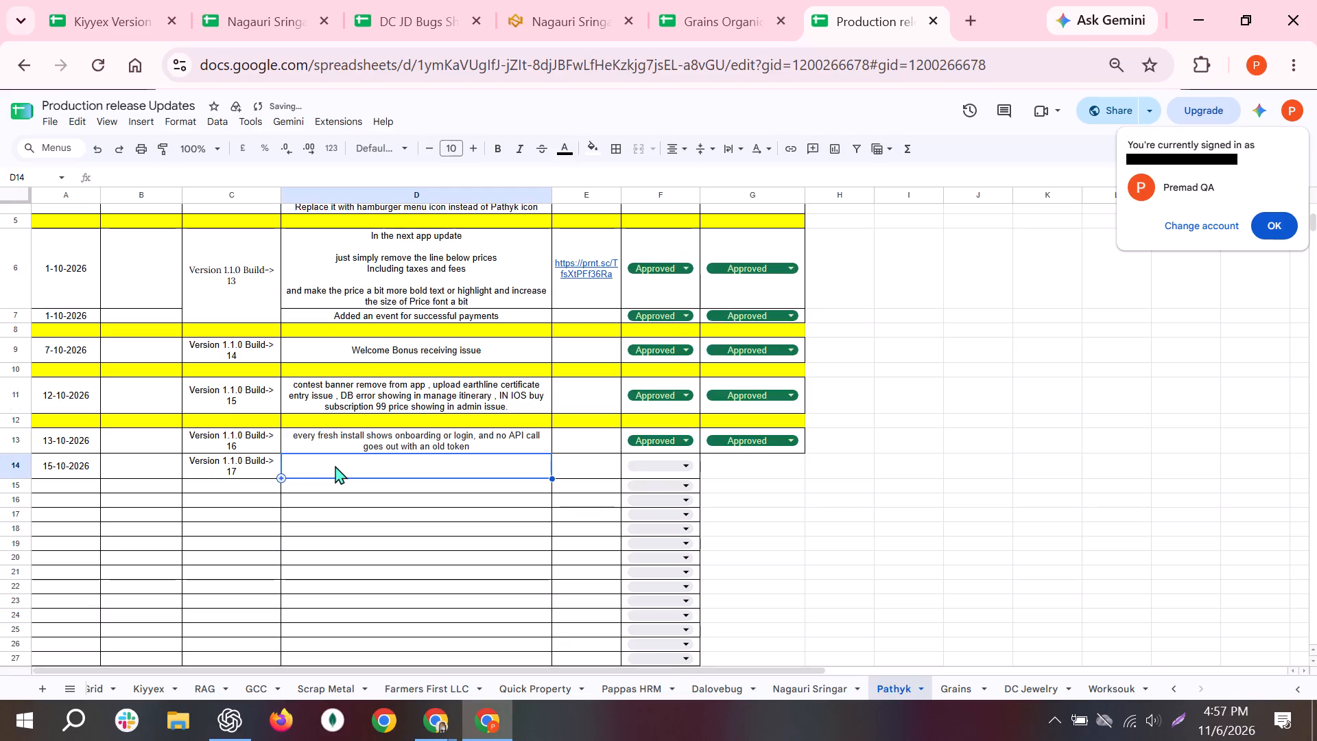
type("iti")
type("ne")
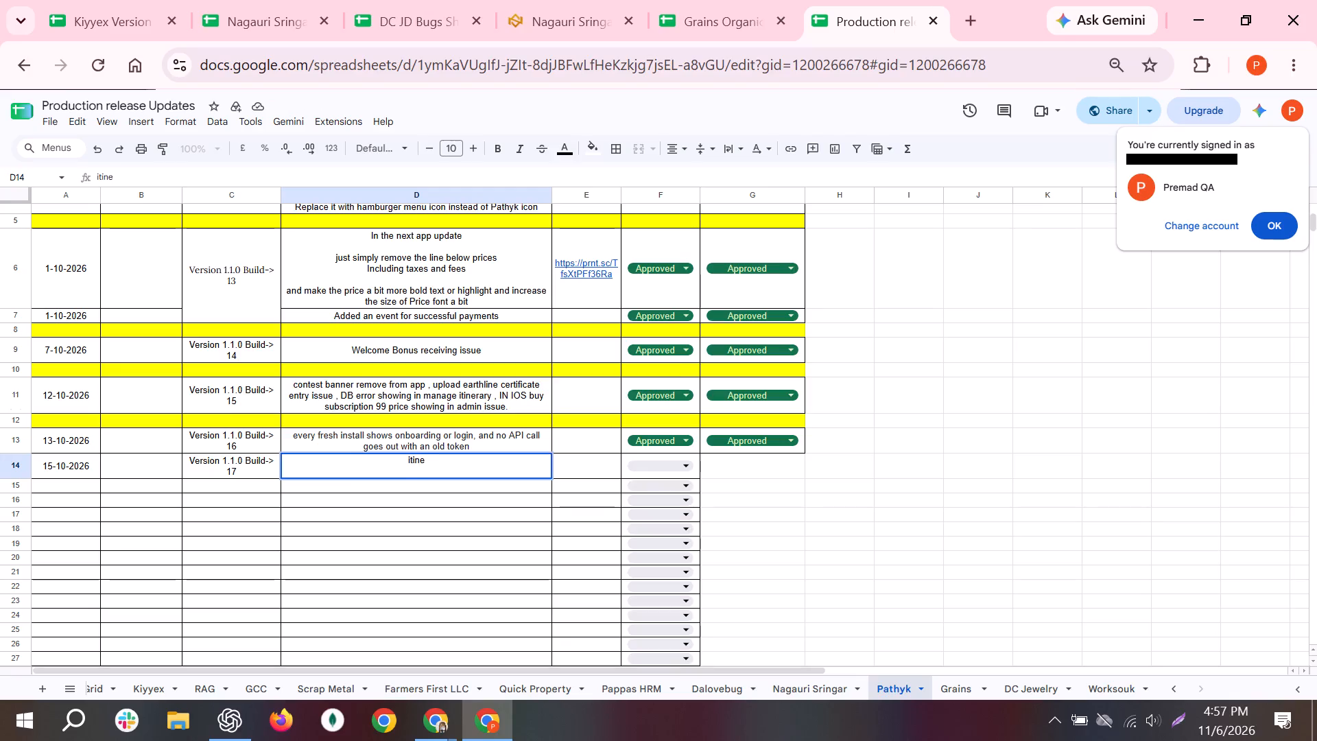
key("r")
type("ry")
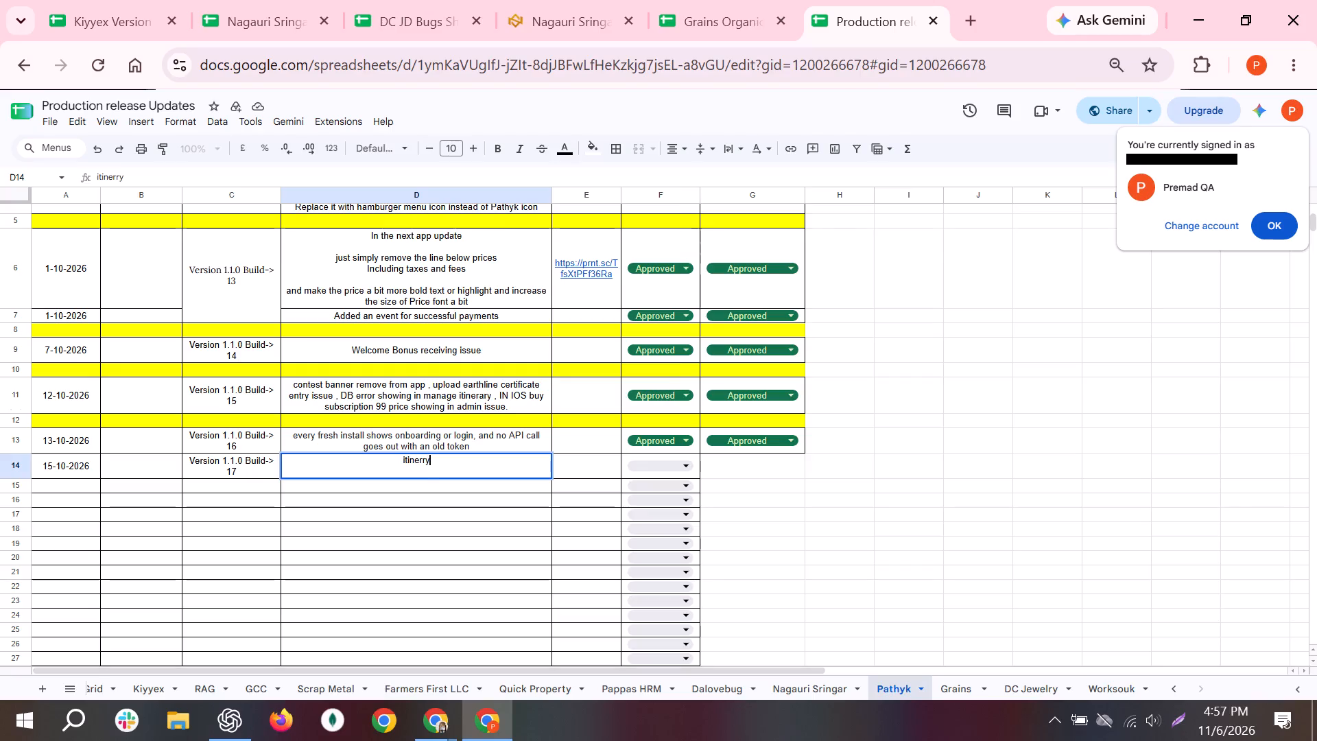
key("space")
key("c")
type("reatu")
key("BackSpace")
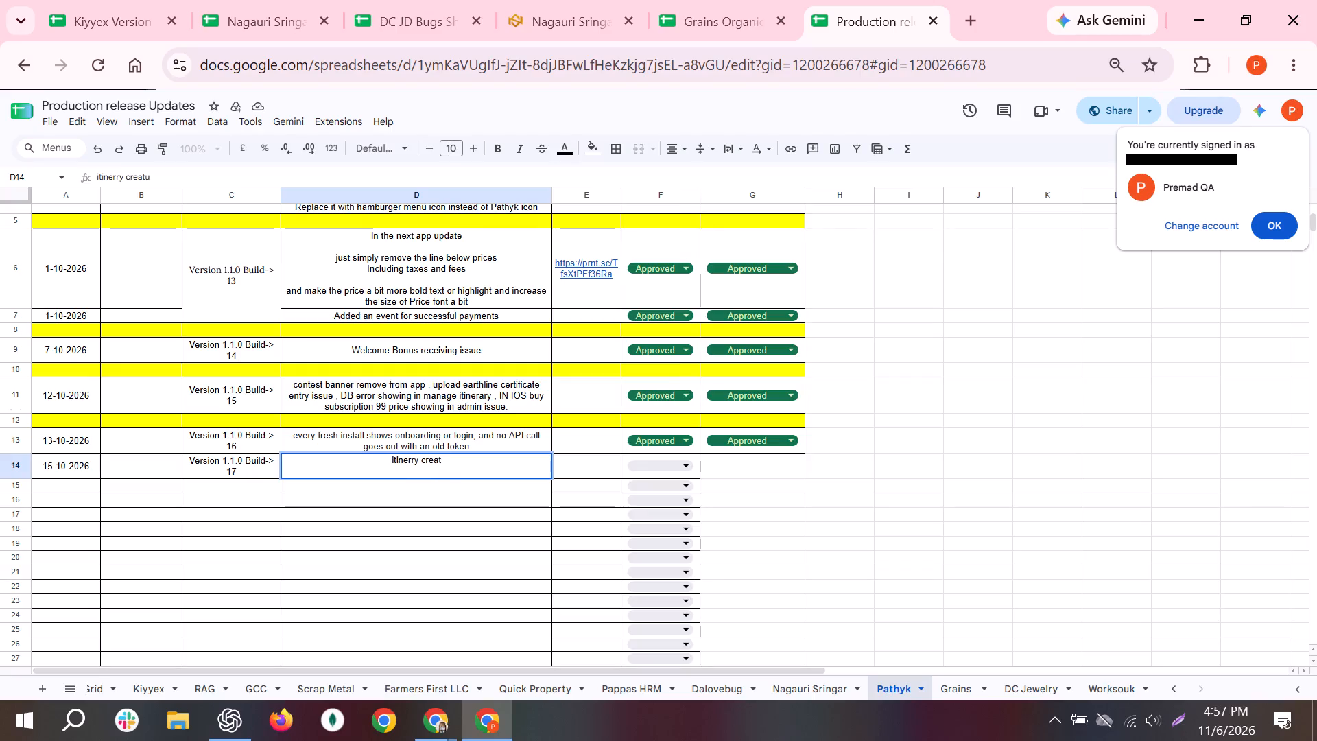
type("ion")
key("space")
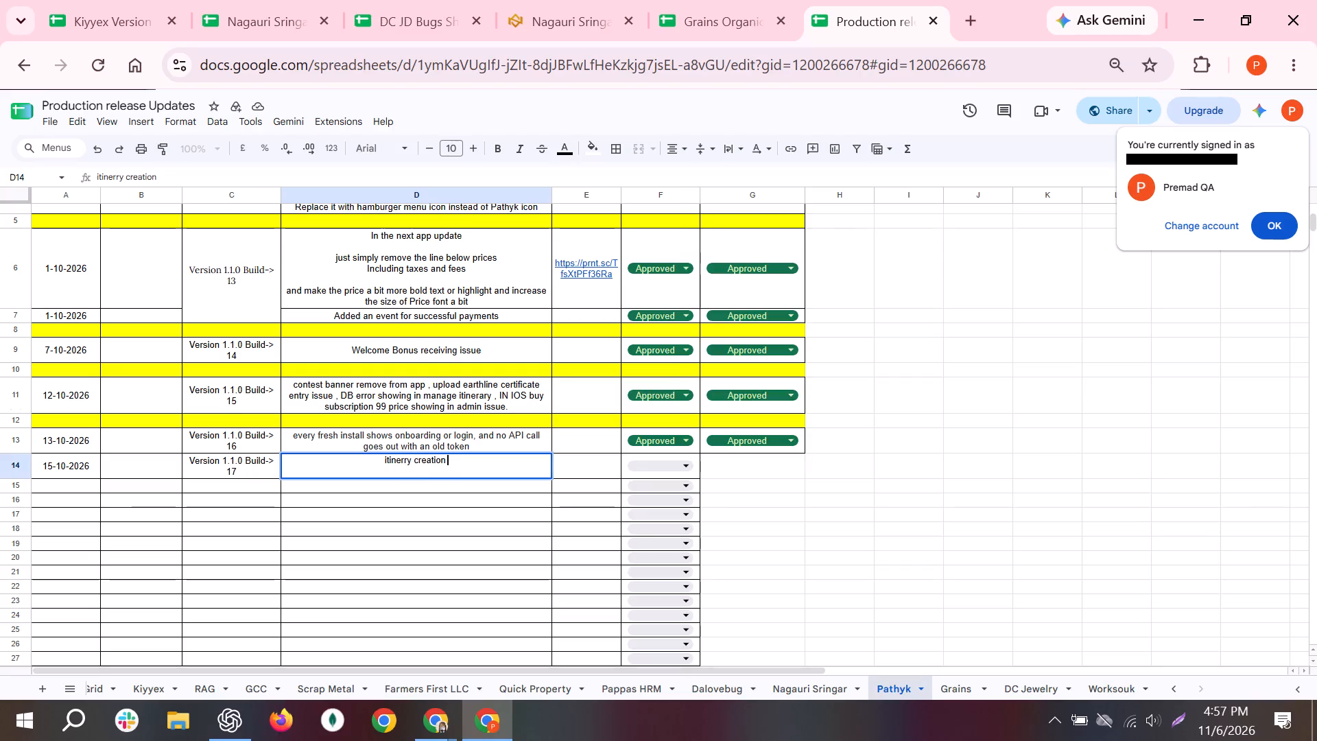
type("mail")
key("space")
type("to be send on mail to")
key("space")
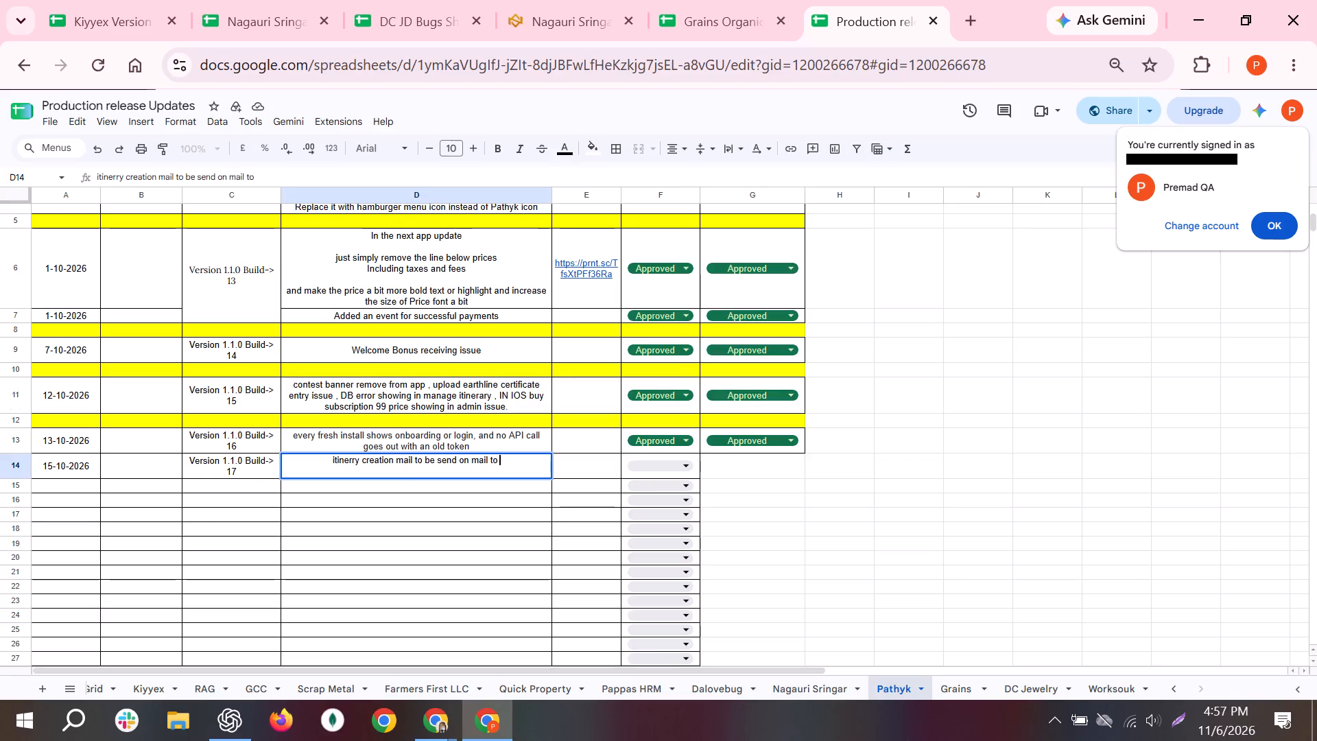
type("the")
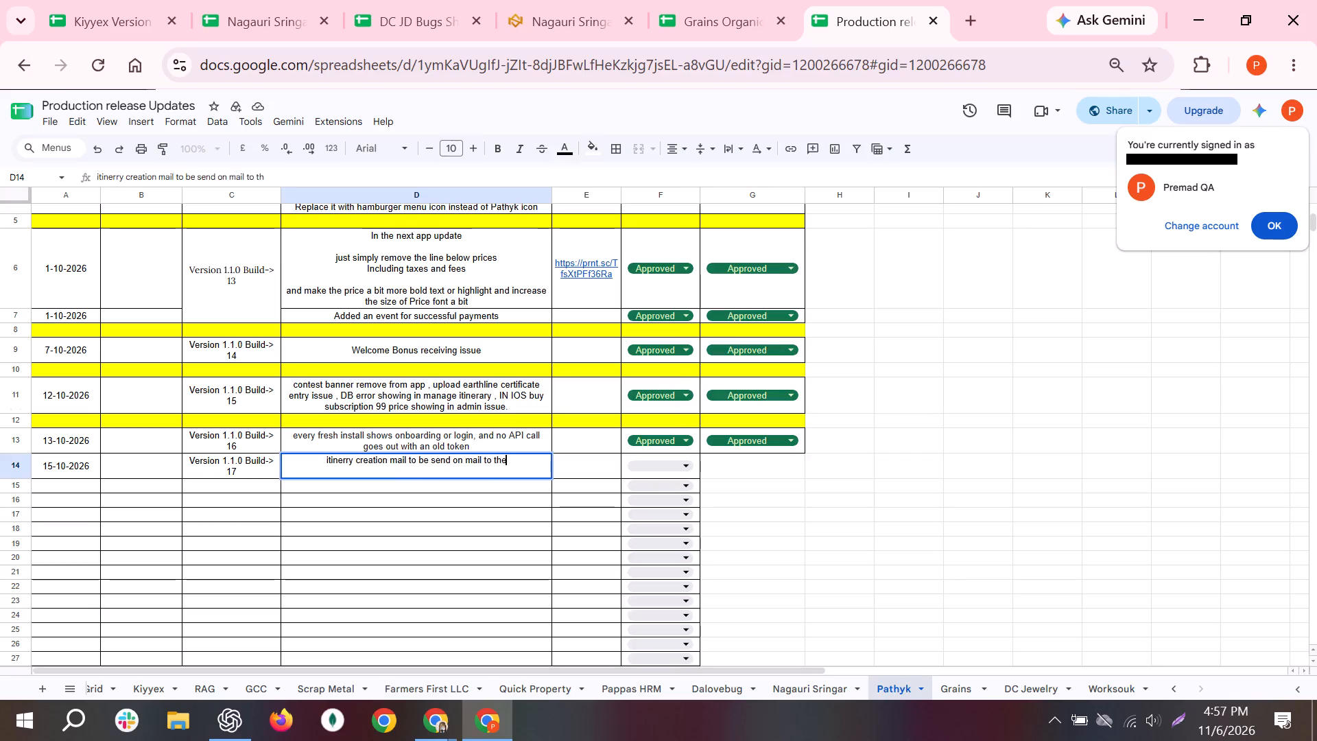
key("space")
type("admin as well")
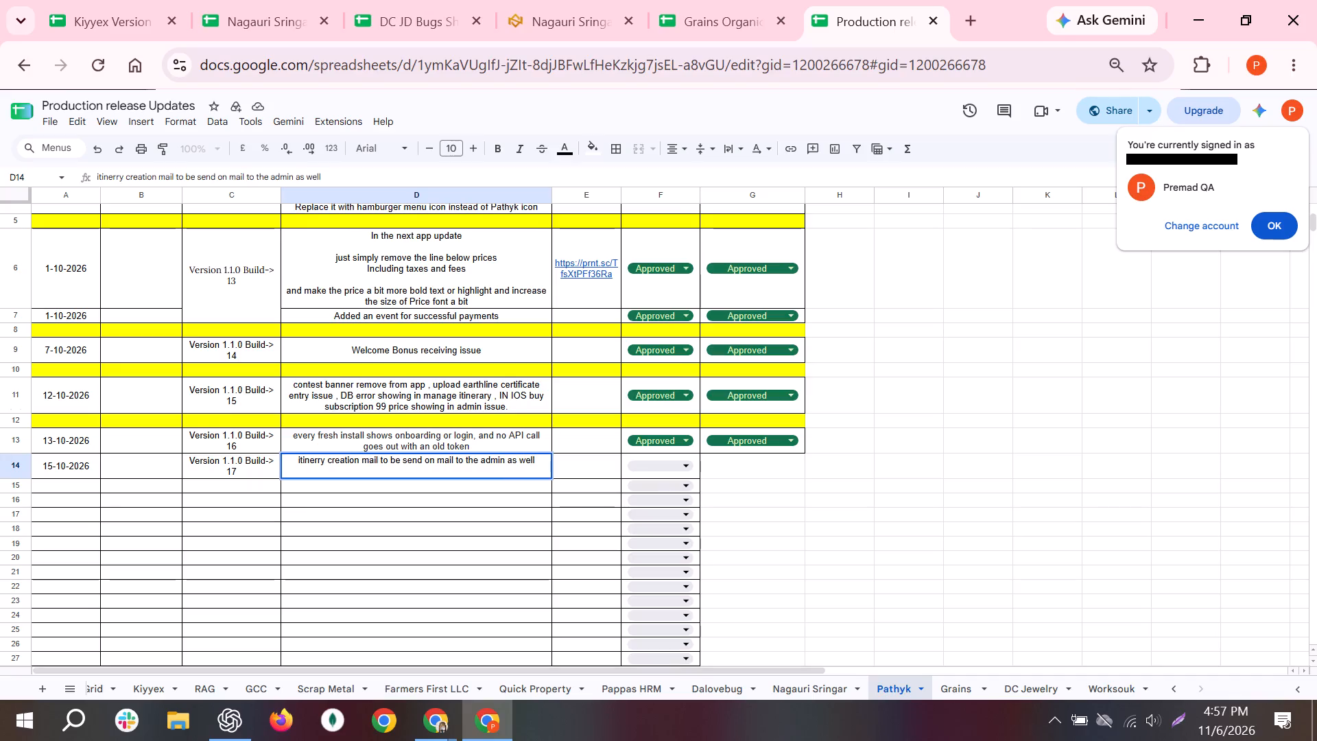
key("Return")
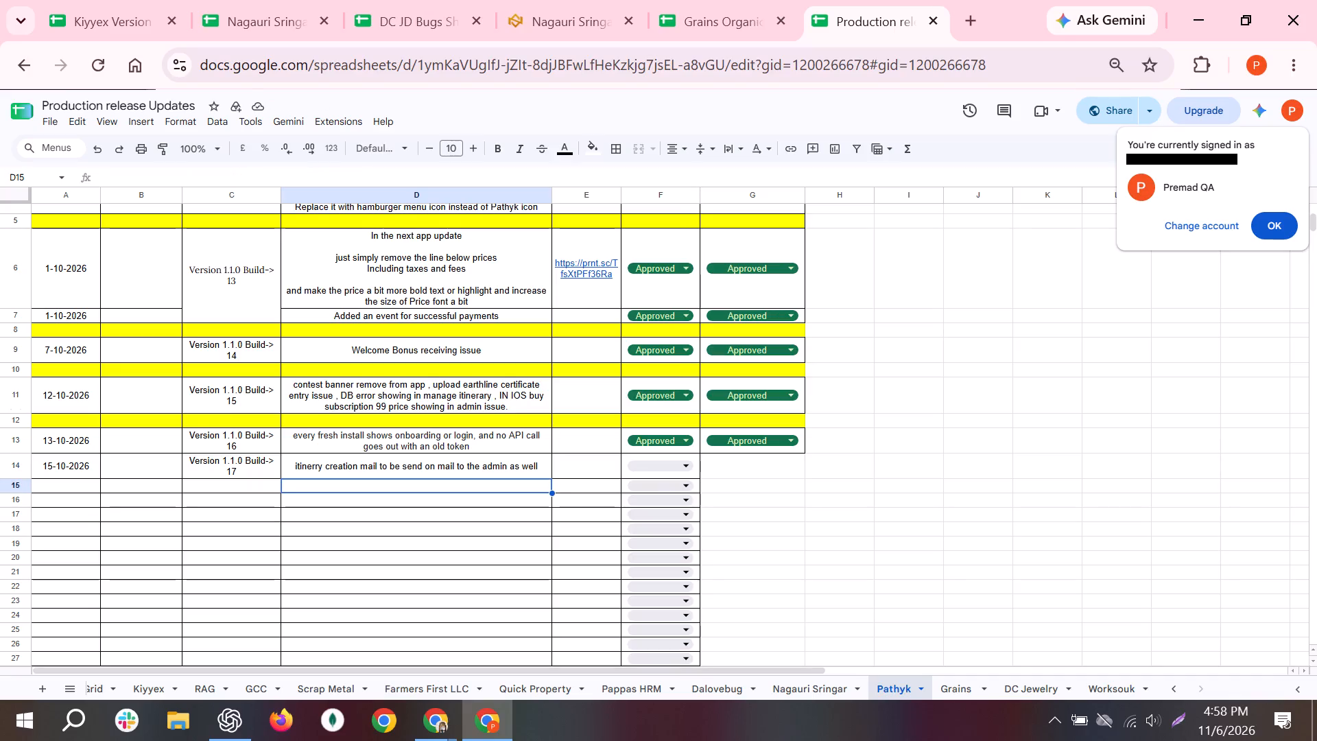
Paste the copied version text into column C of row 15 and change it to Version 1.1.0 Build-> 18.
key("Left")
key("Left")
key("Right")
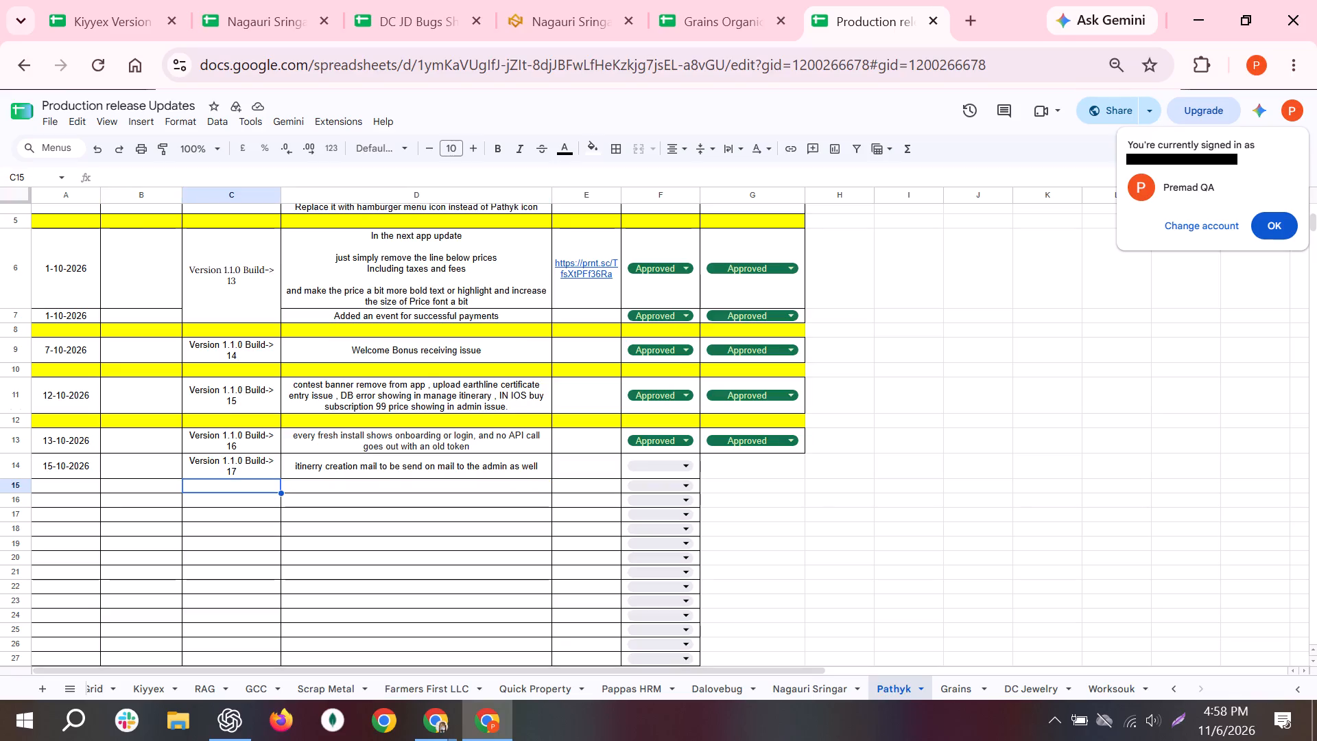
key("ctrl+v")
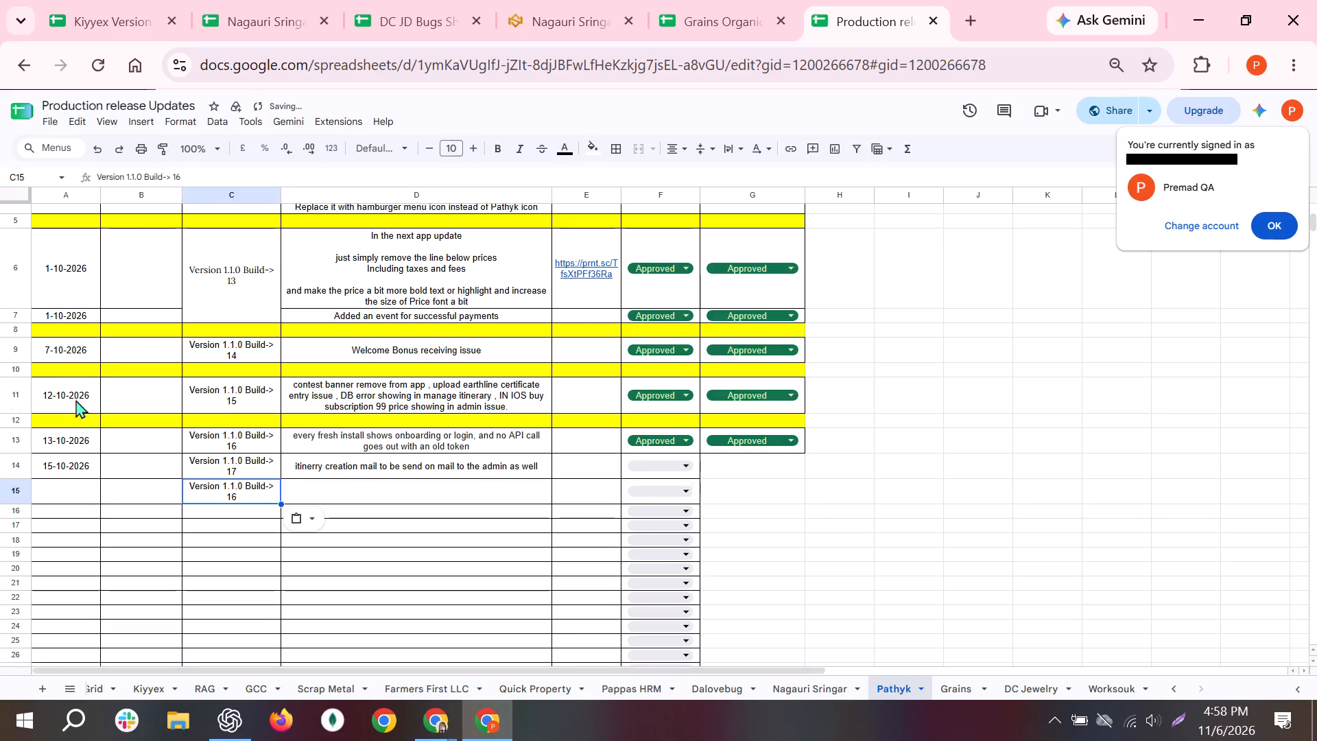
double_click(252, 493)
key("BackSpace")
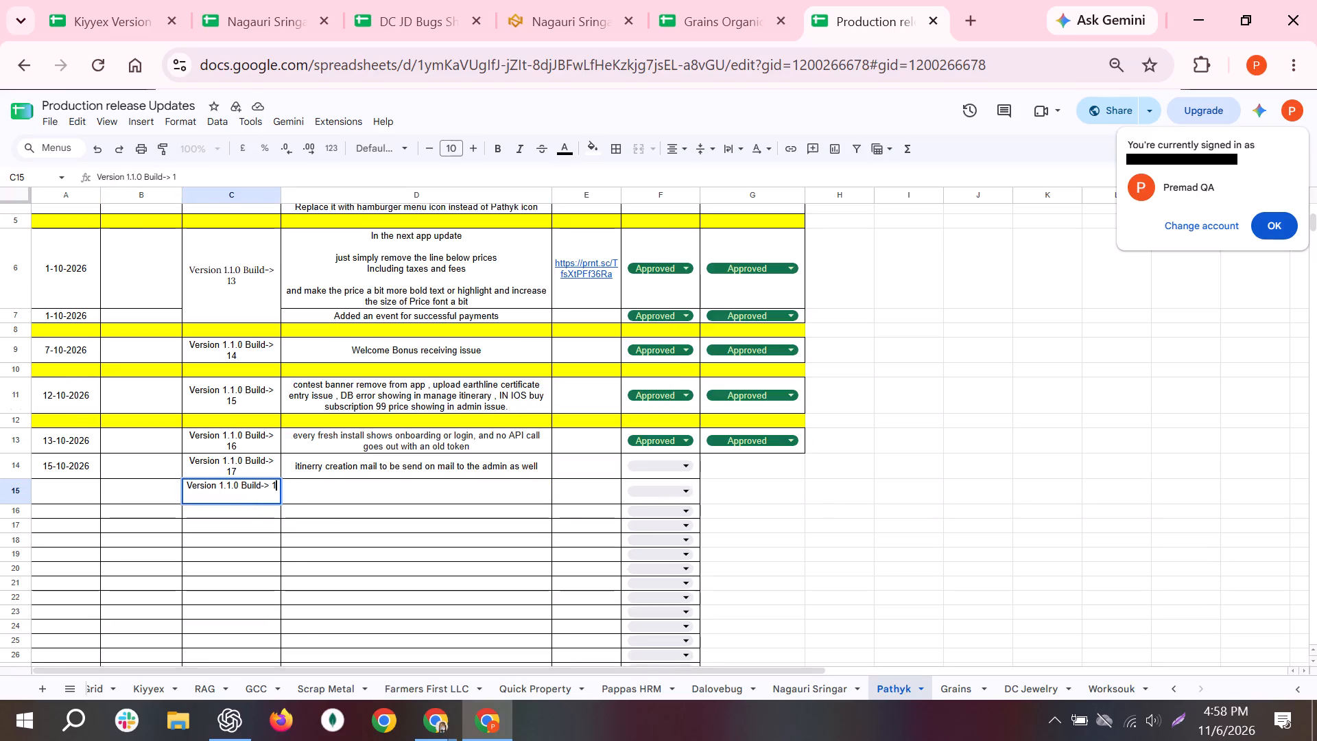
key("8")
key("Right")
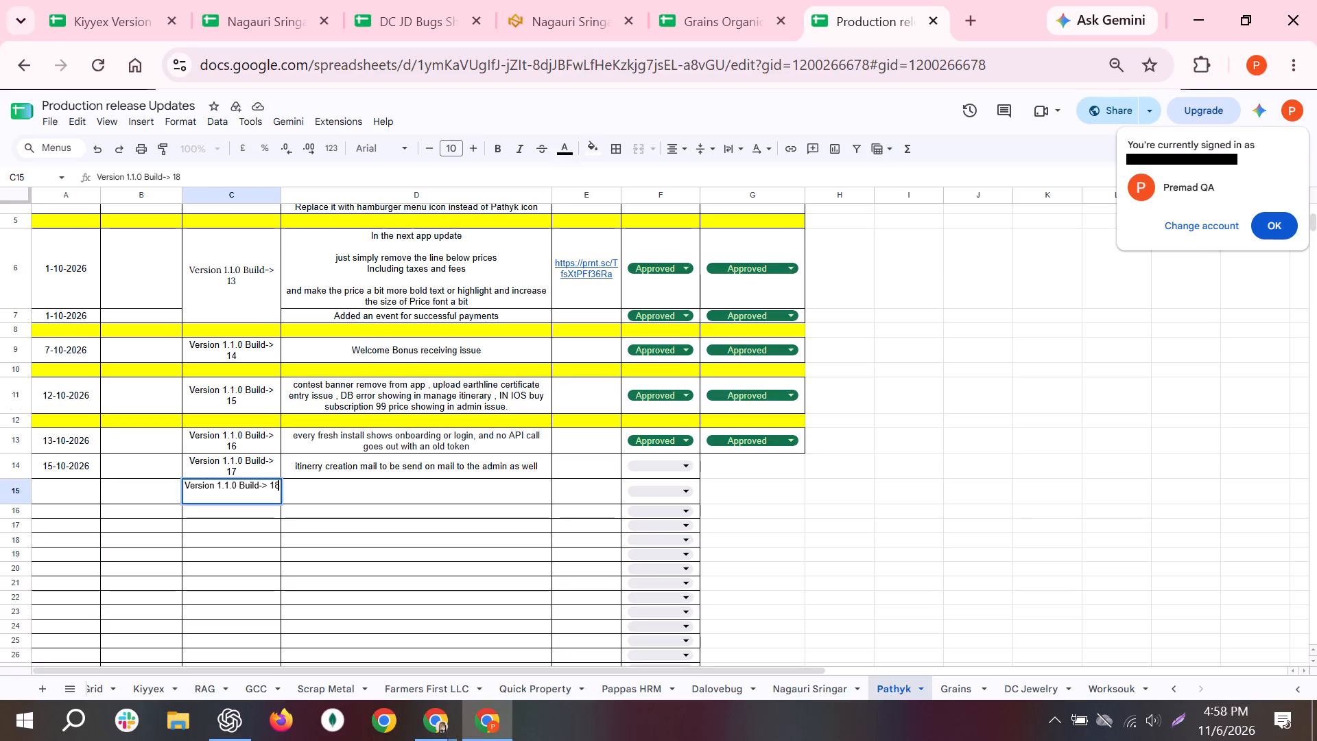
Enter "Private coupon functionality" as the Build 18 description in column D of row 15.
left_click(445, 498)
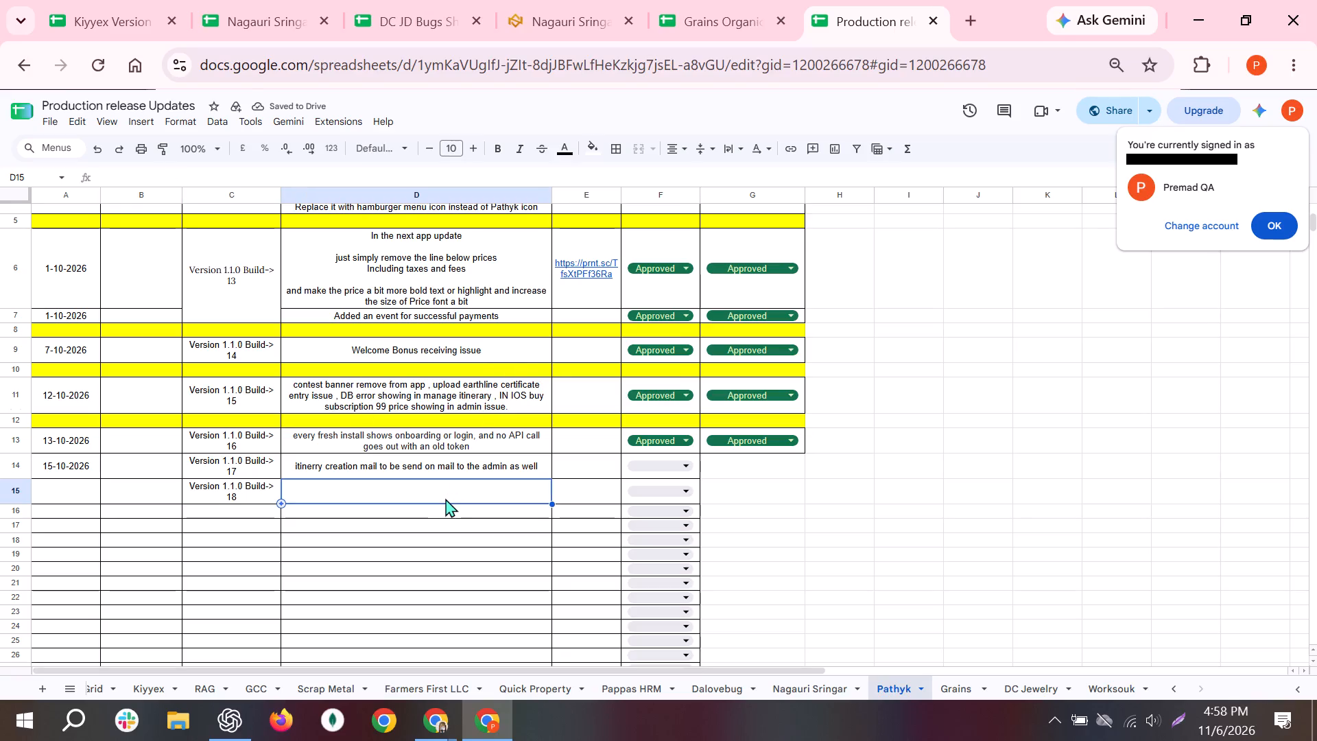
type("Pri")
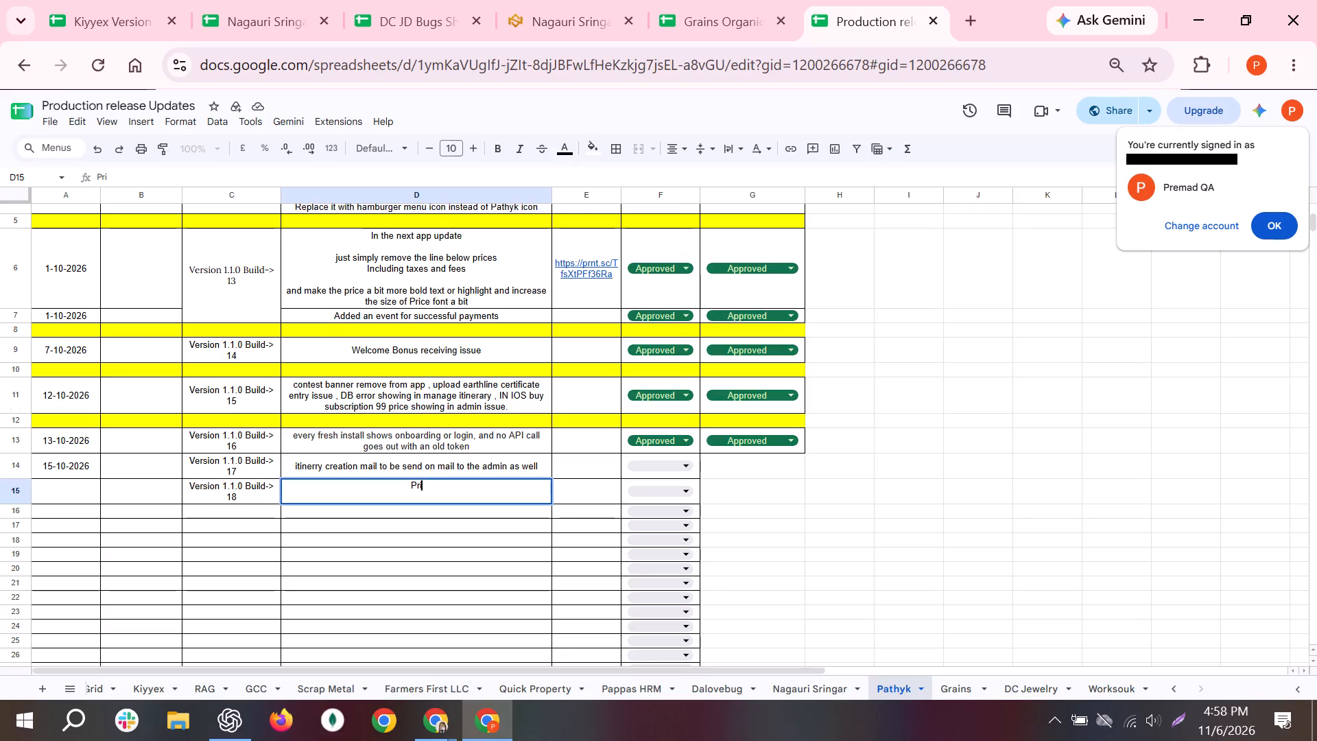
key("c")
key("BackSpace")
type("vate")
key("space")
type("coupon")
key("space")
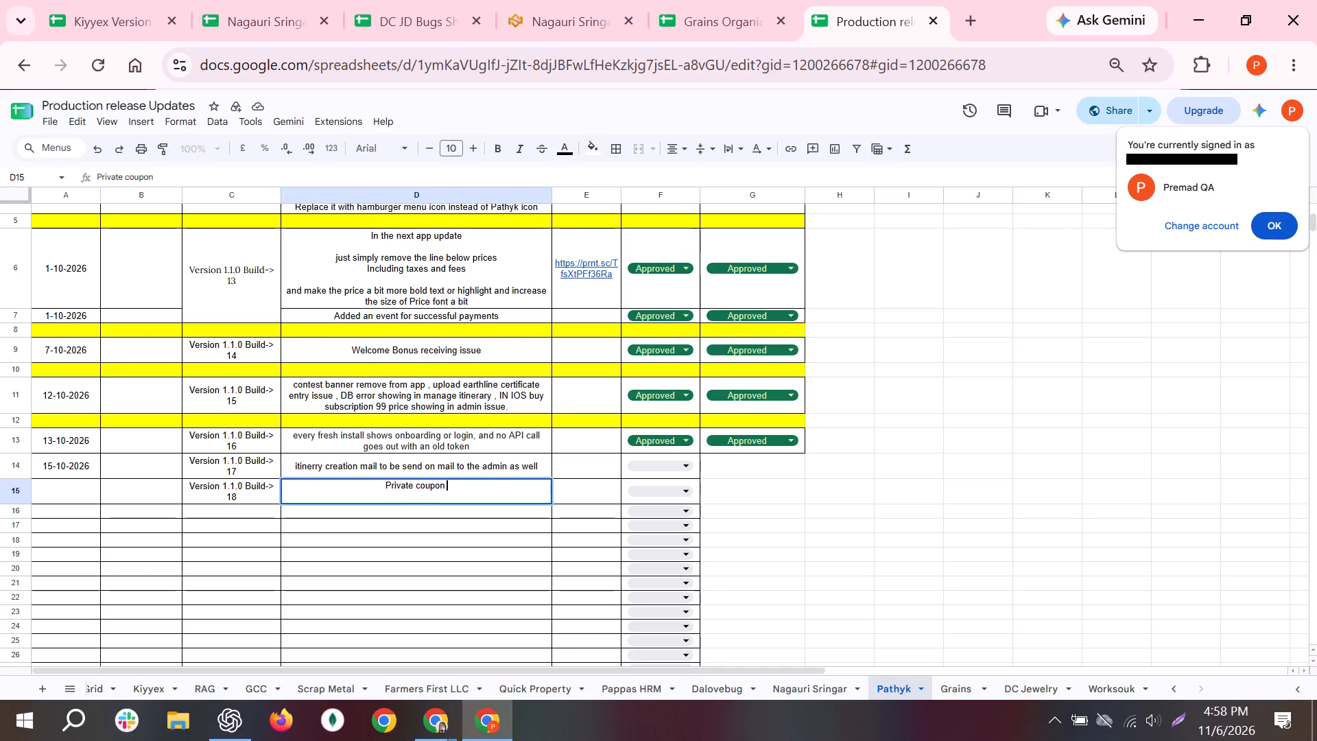
type("fun")
type("ctional")
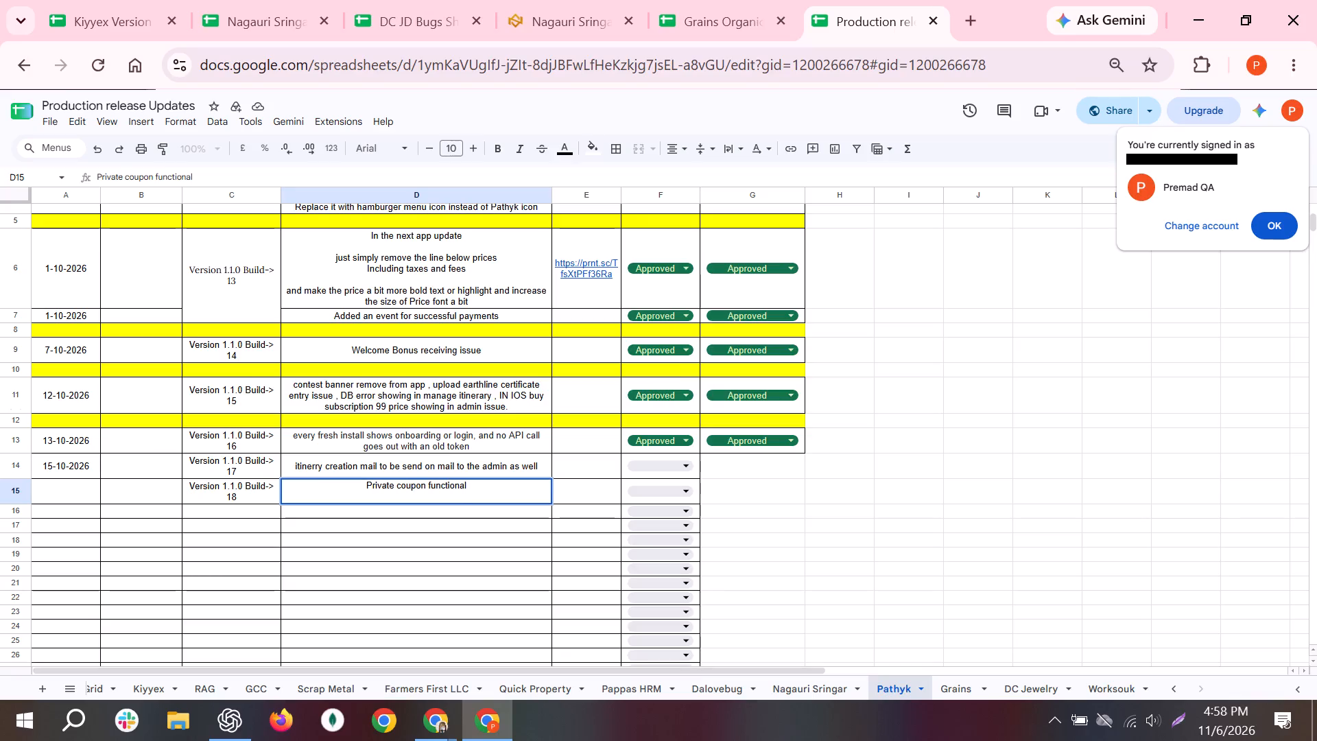
type("ity")
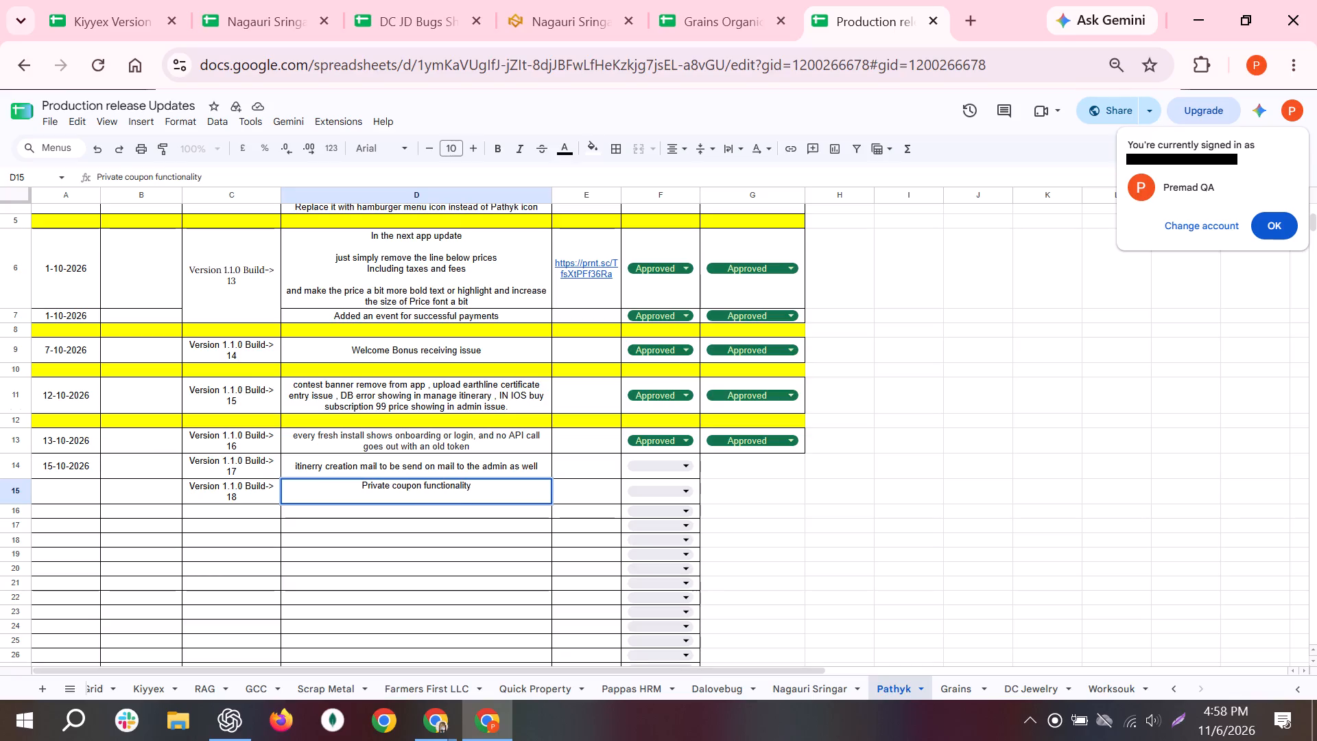
key("Return")
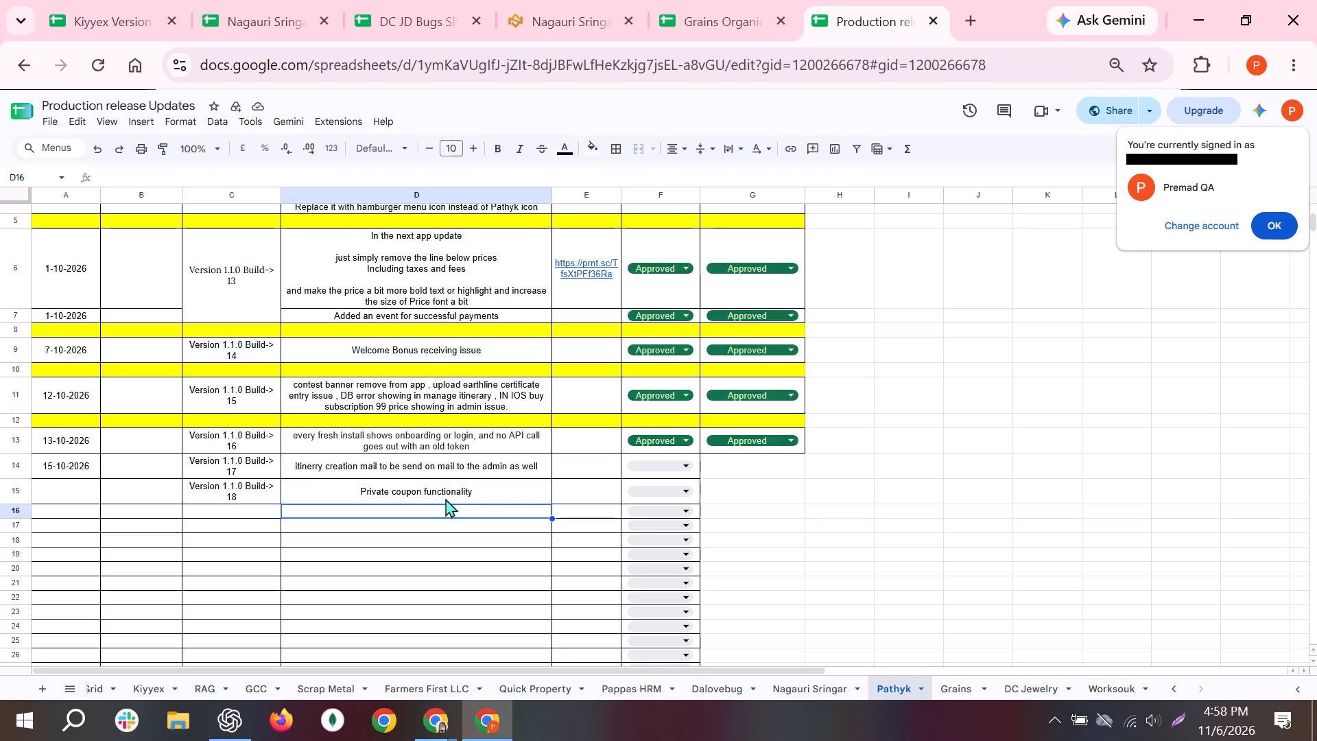
Paste the copied version text into column C of row 16 and change it to Version 1.1.0 Build-> 19.
key("Left")
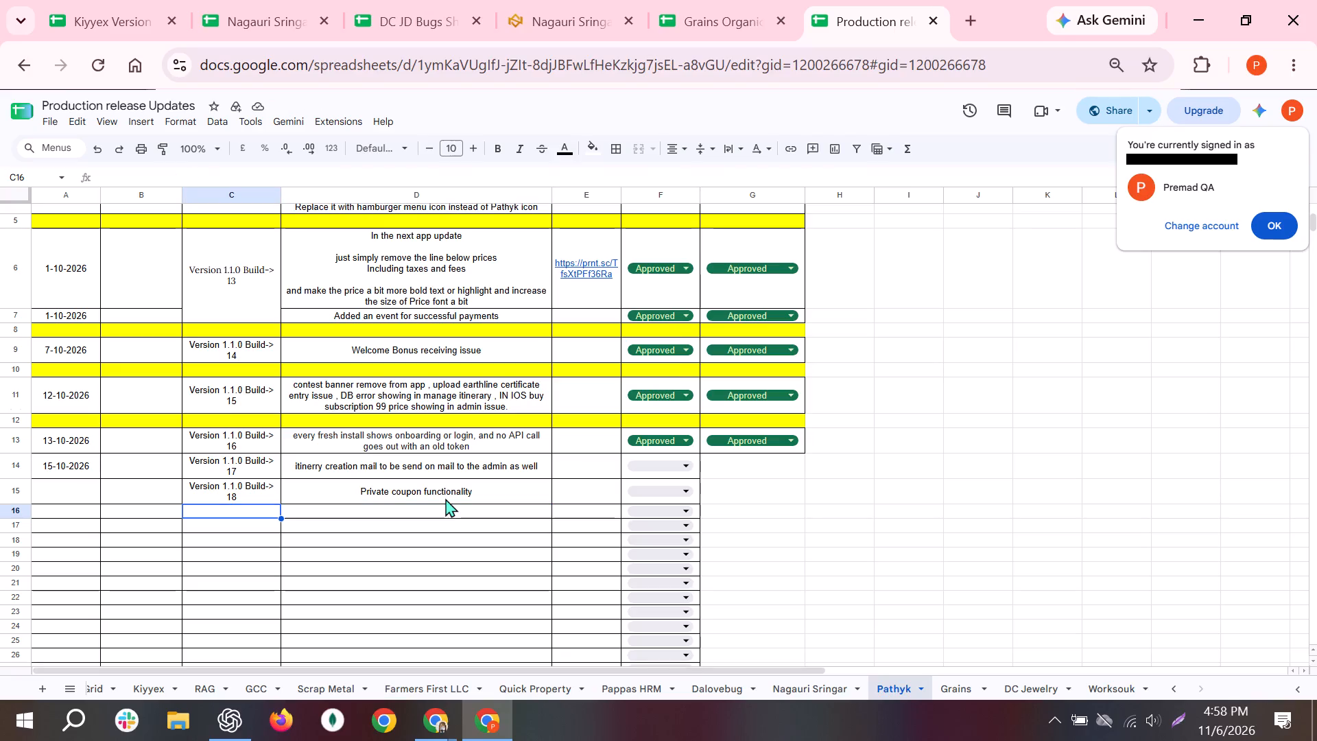
key("ctrl+v")
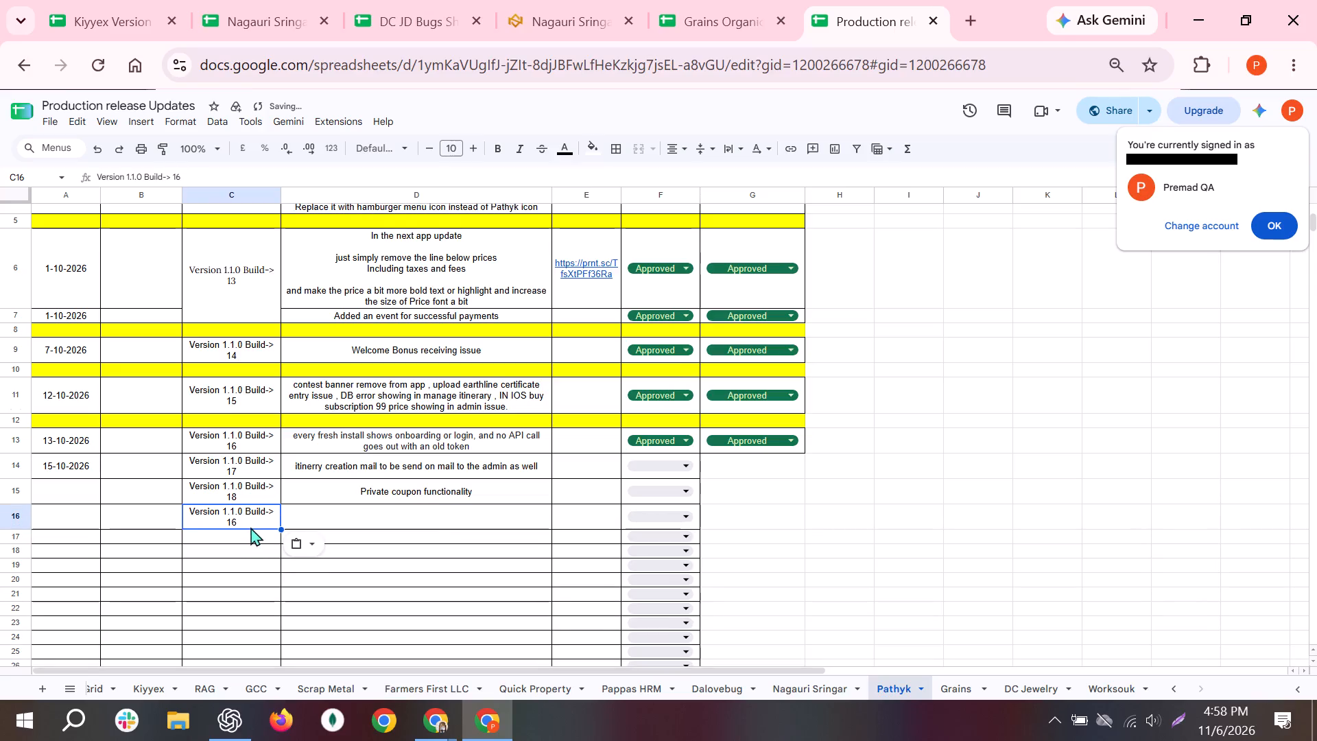
double_click(249, 524)
key("BackSpace")
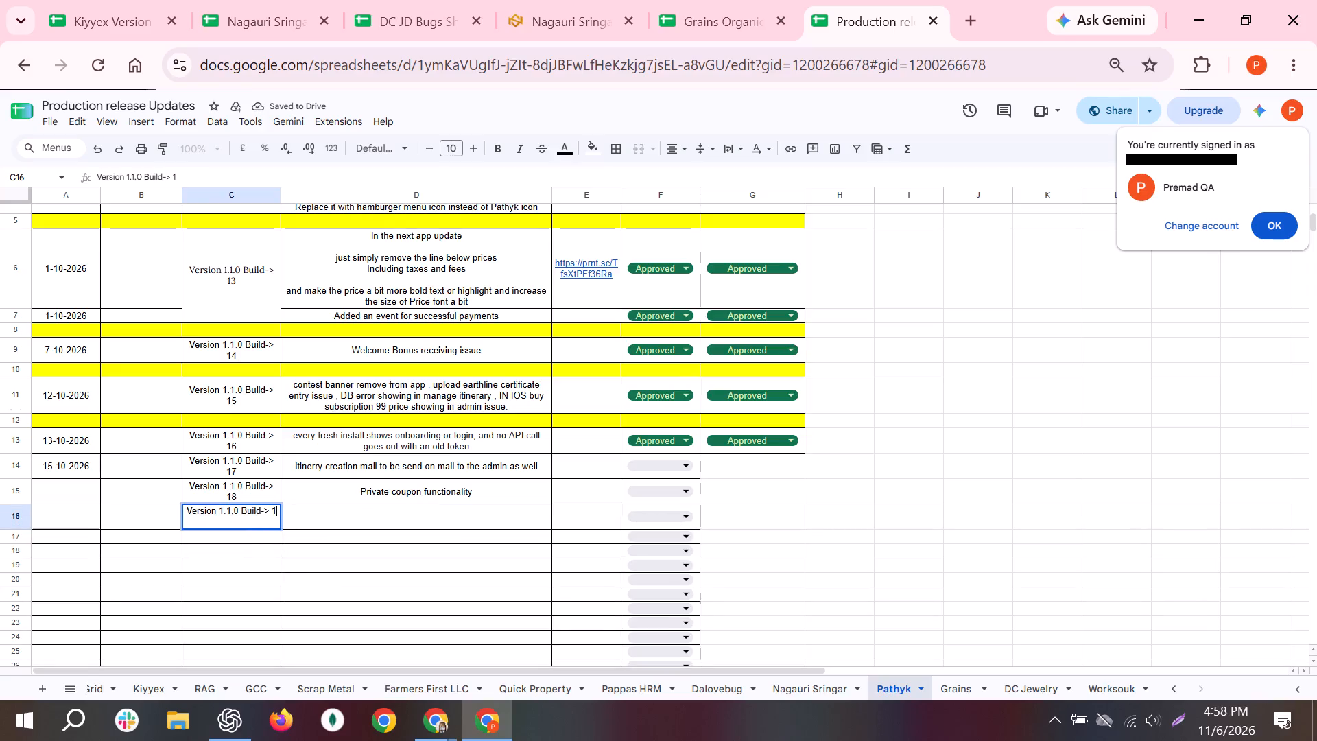
key("9")
key("Right")
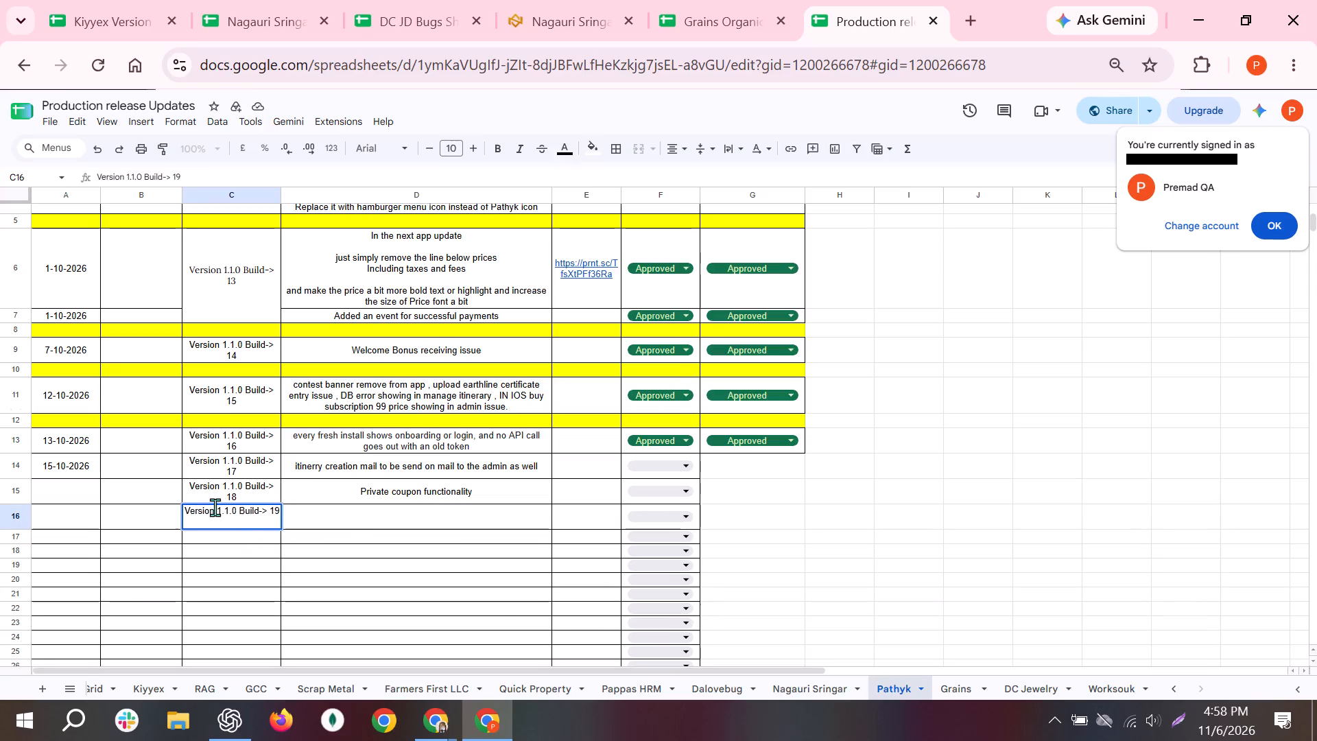
Enter "add one line just below the profile card" as the Build 19 description in column D of row 16.
left_click(355, 524)
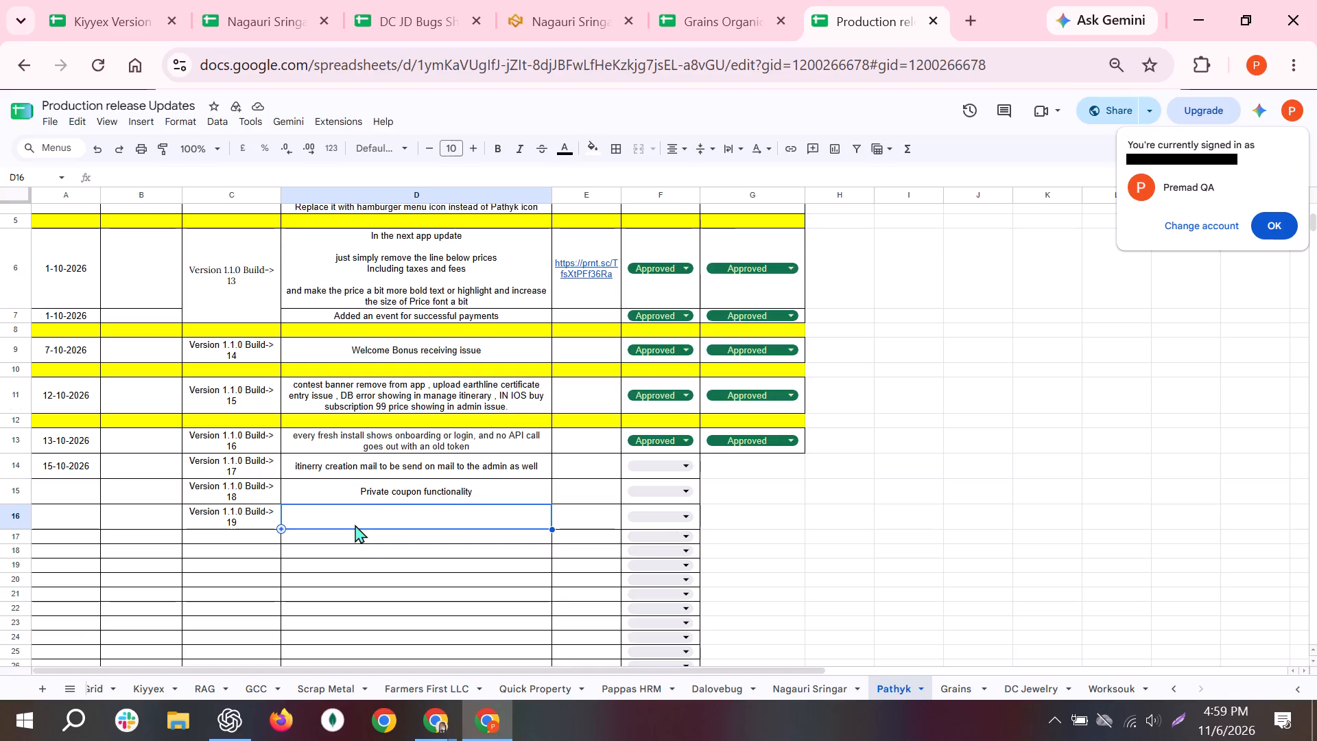
type("add")
key("space")
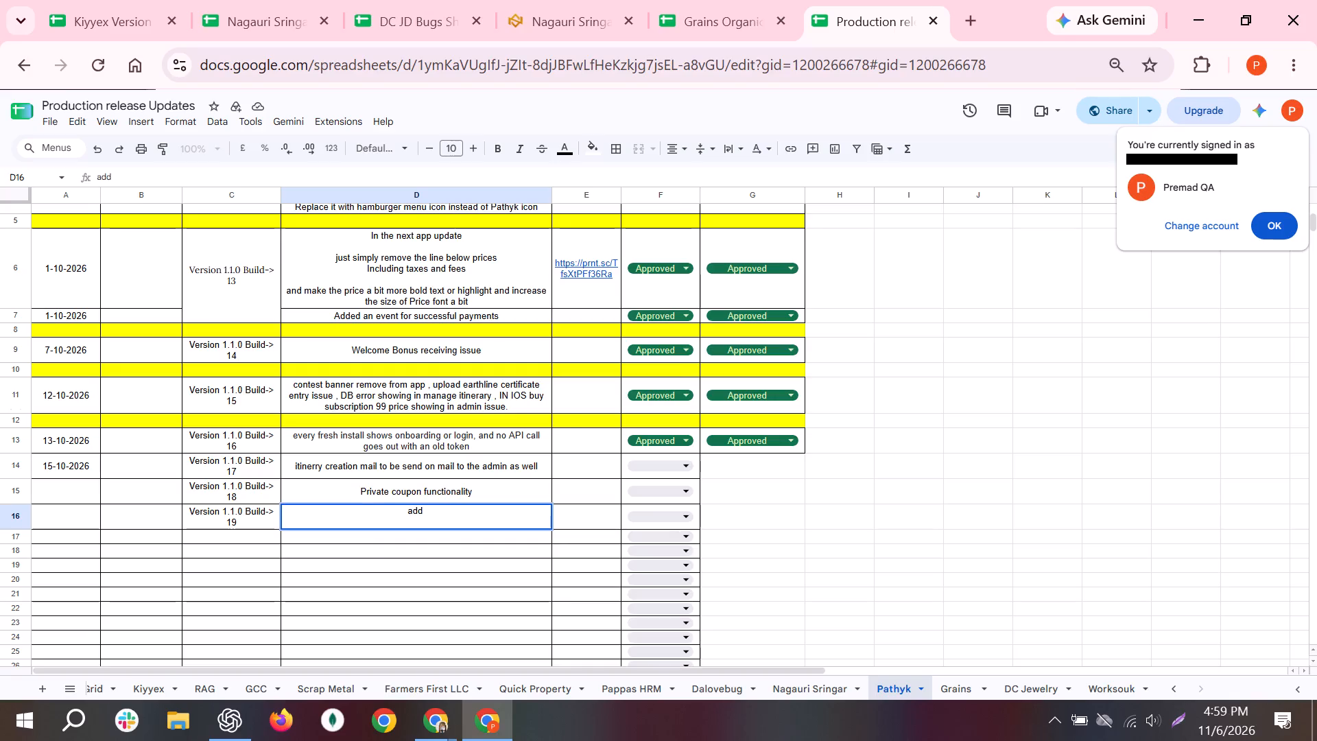
type("one lone")
key("BackSpace")
key("BackSpace")
key("BackSpace")
type("ine")
key("space")
type("just")
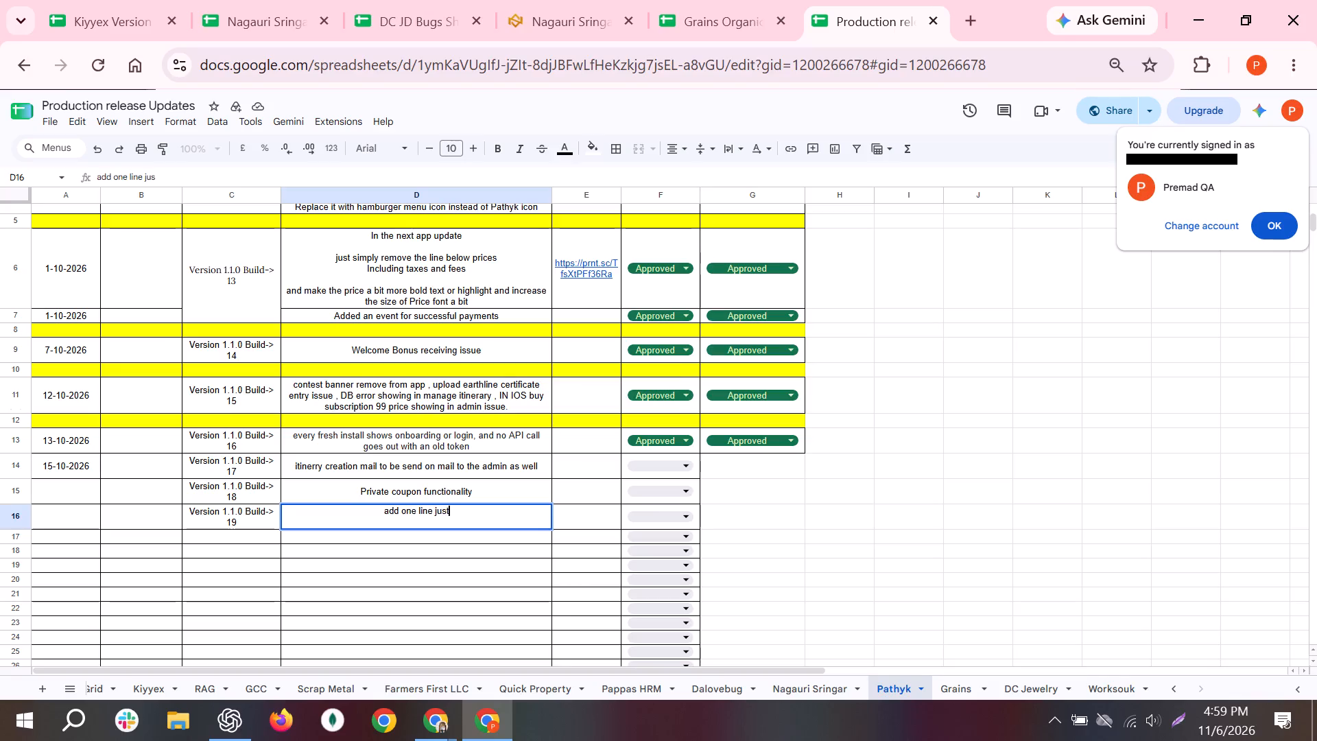
key("space")
type("belo")
type("w the")
key("space")
type("pro")
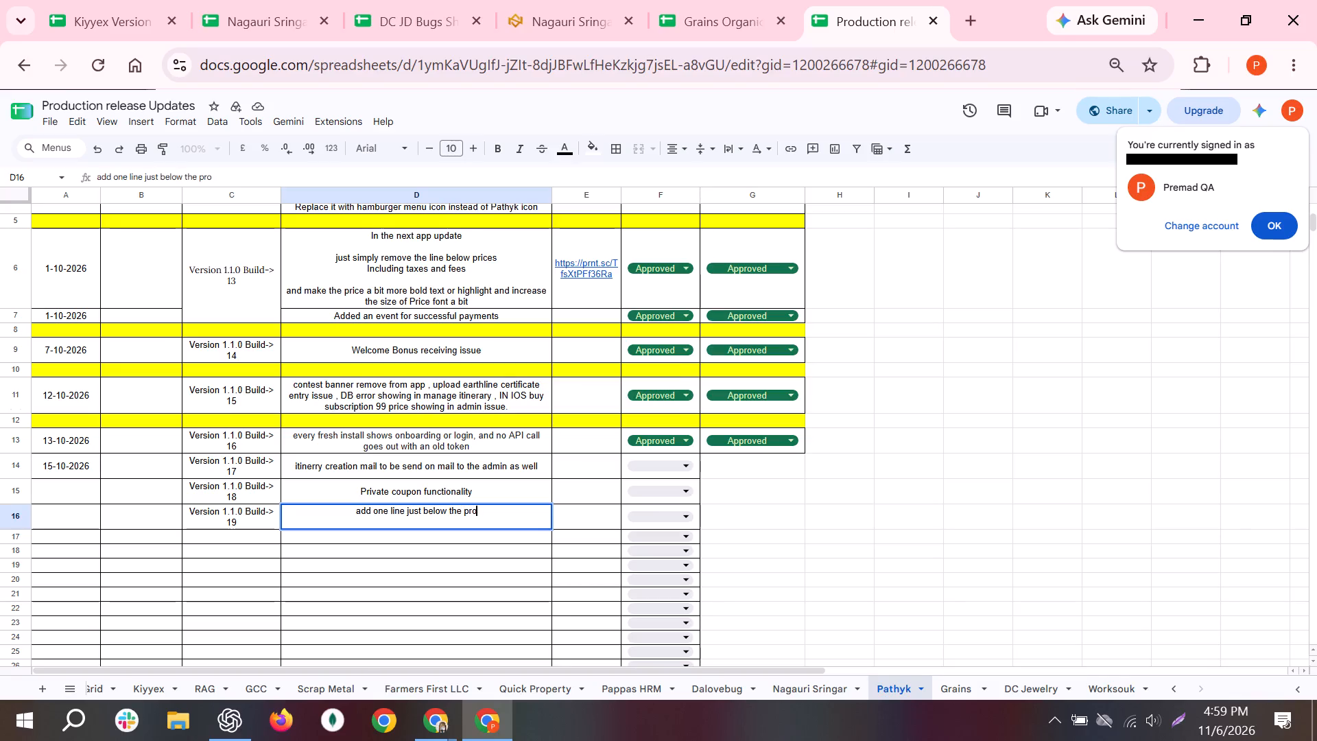
type("file card")
key("Return")
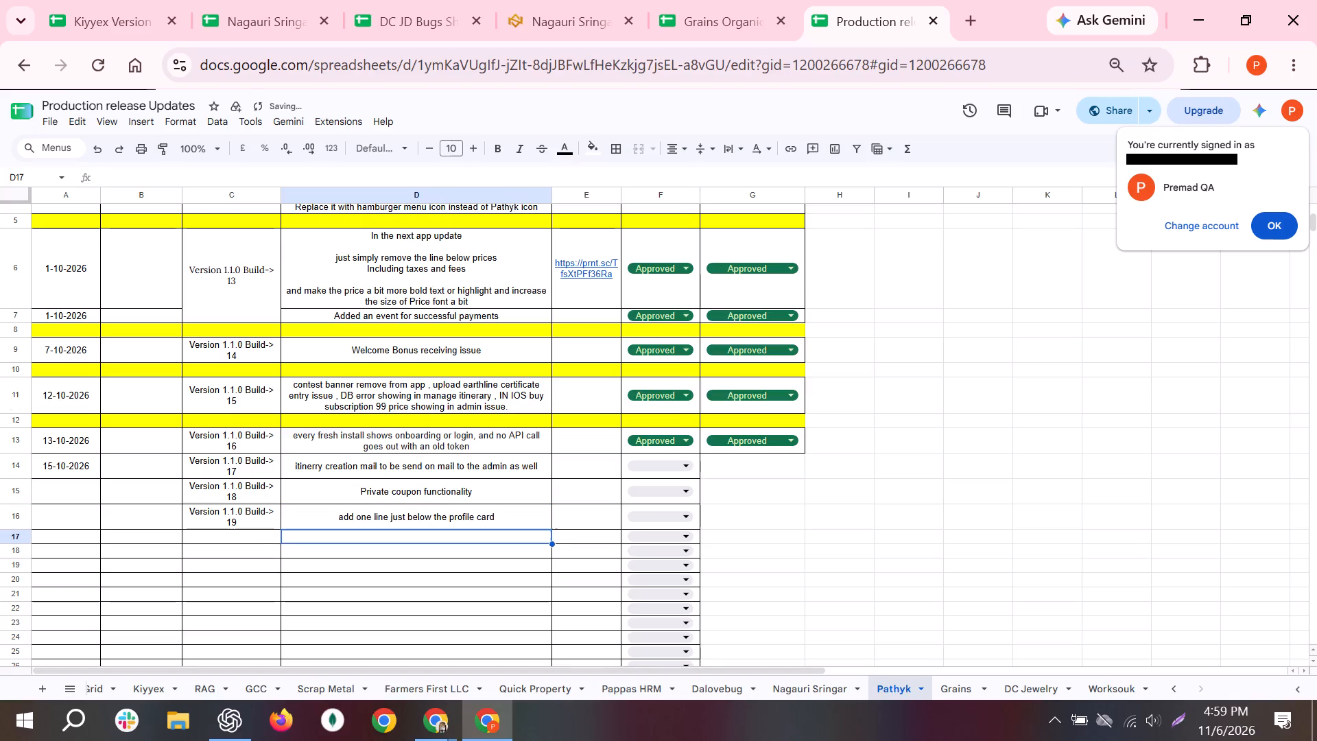
Enter the date 2-11-2026 in column A of row 16 for the Build 19 entry.
key("Left")
key("Left")
key("Up")
key("Left")
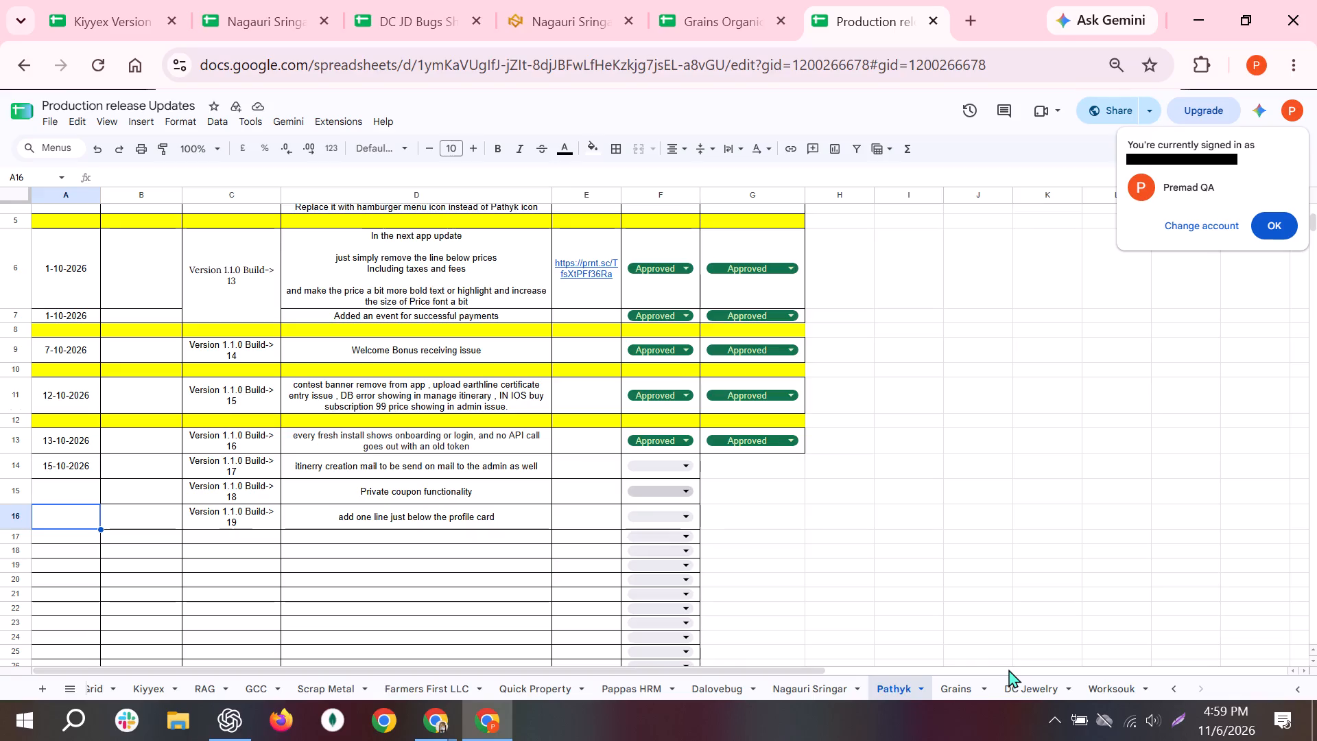
type("2=")
key("BackSpace")
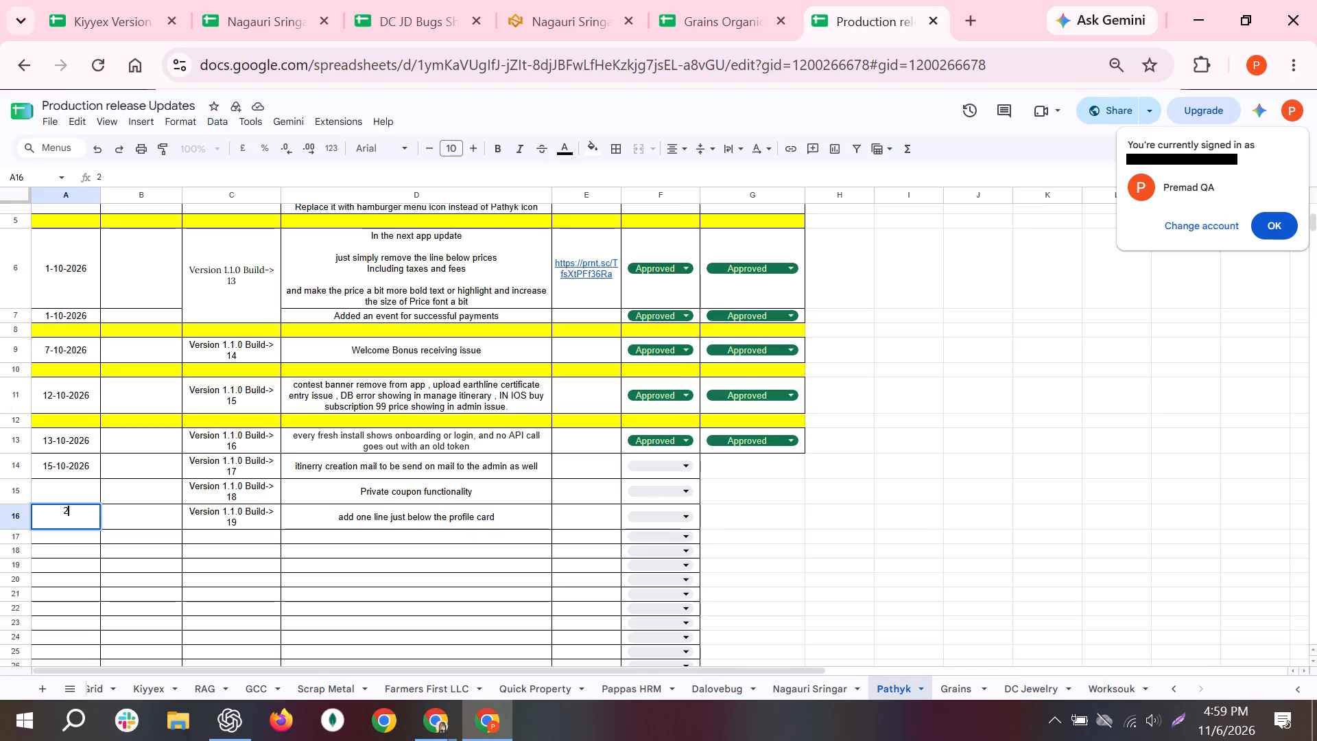
key("minus")
type("11-2026")
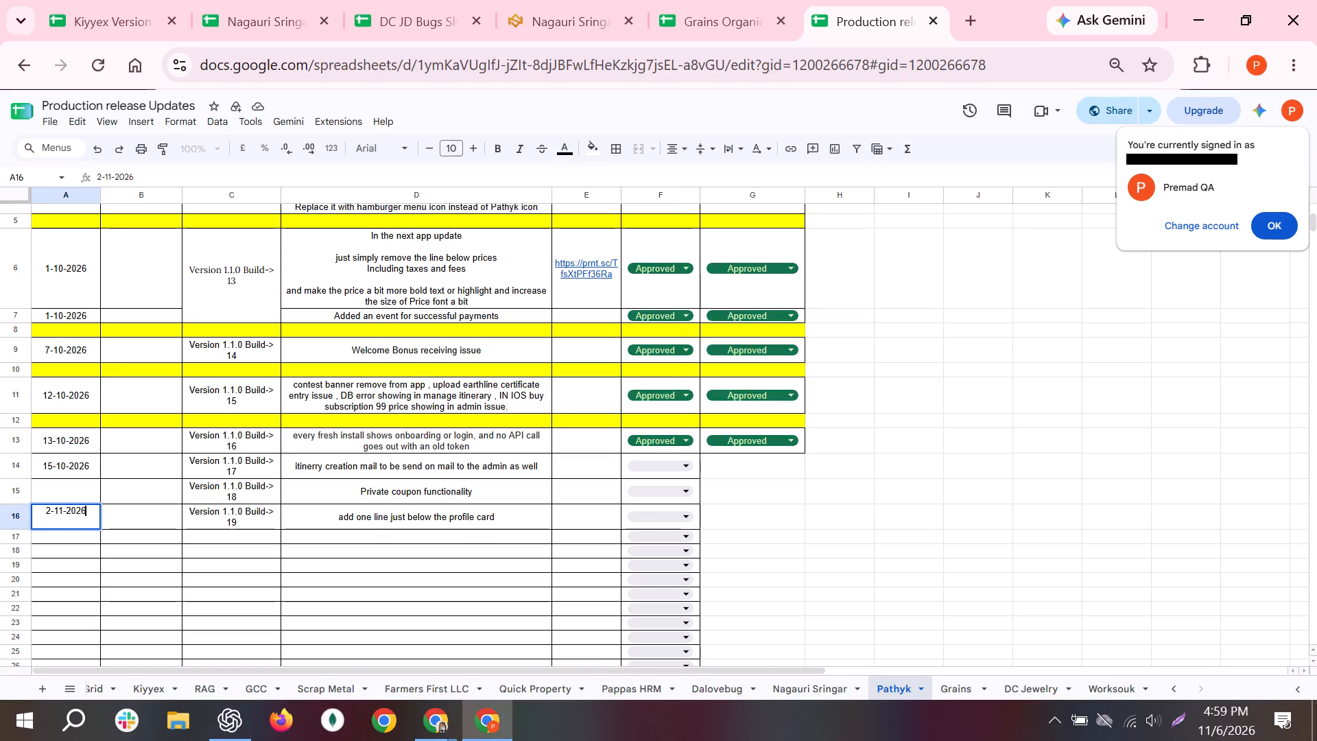
key("Up")
Enter the date 23-10-2026 in column A of row 15 for the Build 18 entry.
type("23")
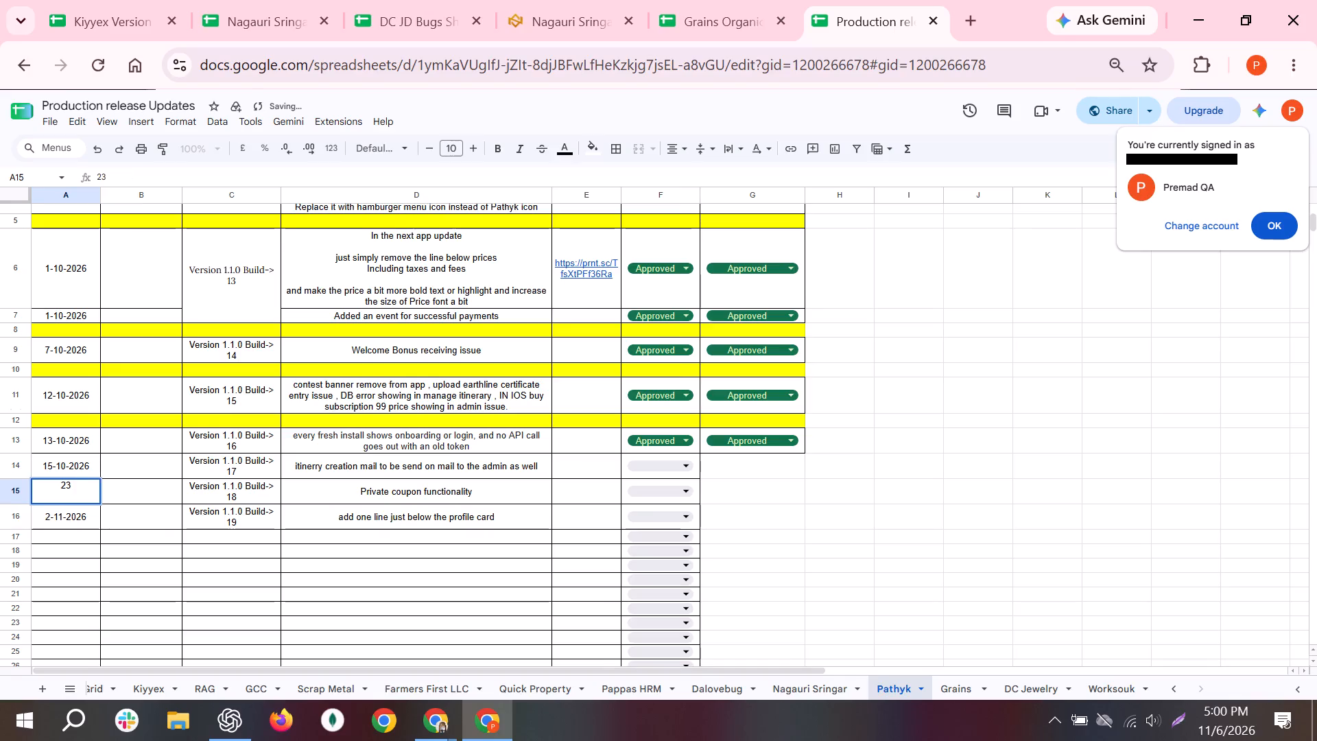
type("-10-202")
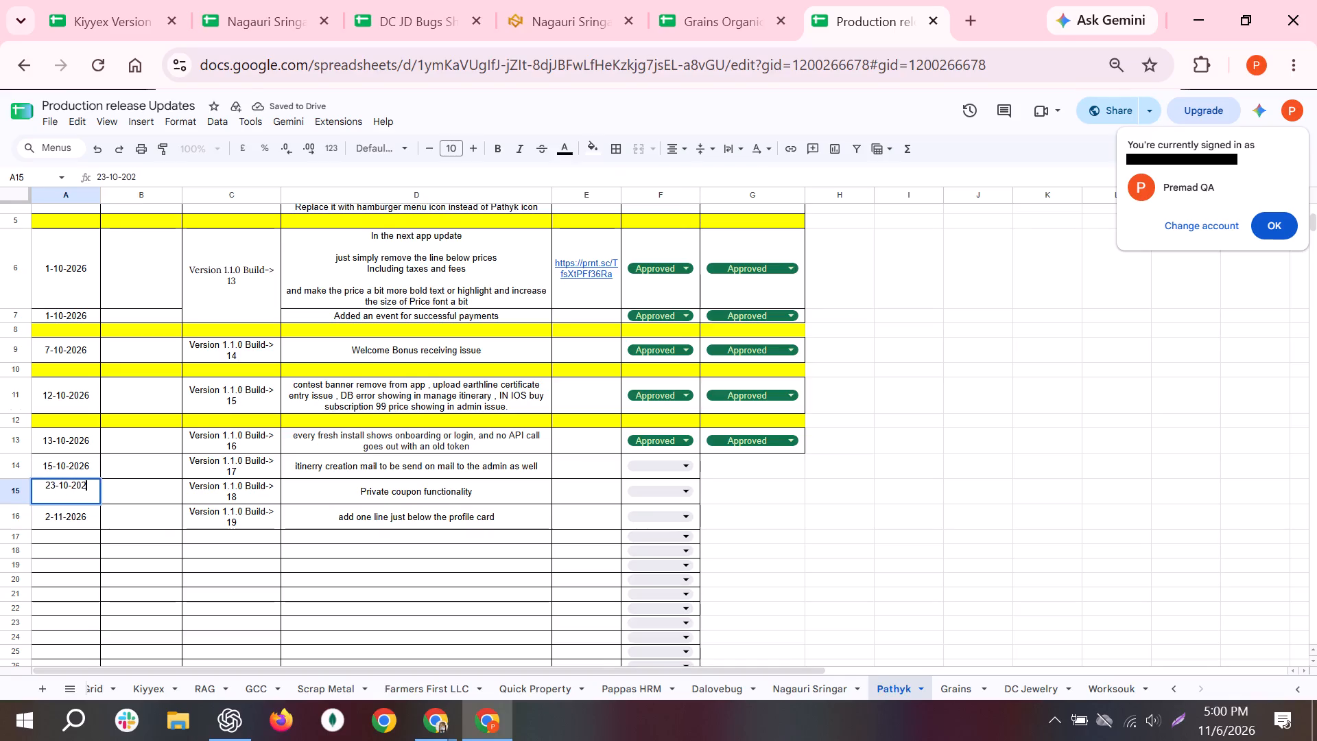
key("6")
key("Down")
Set the column F status to Approved for the Build 17, 18 and 19 entries in rows 14 to 16.
key("Down")
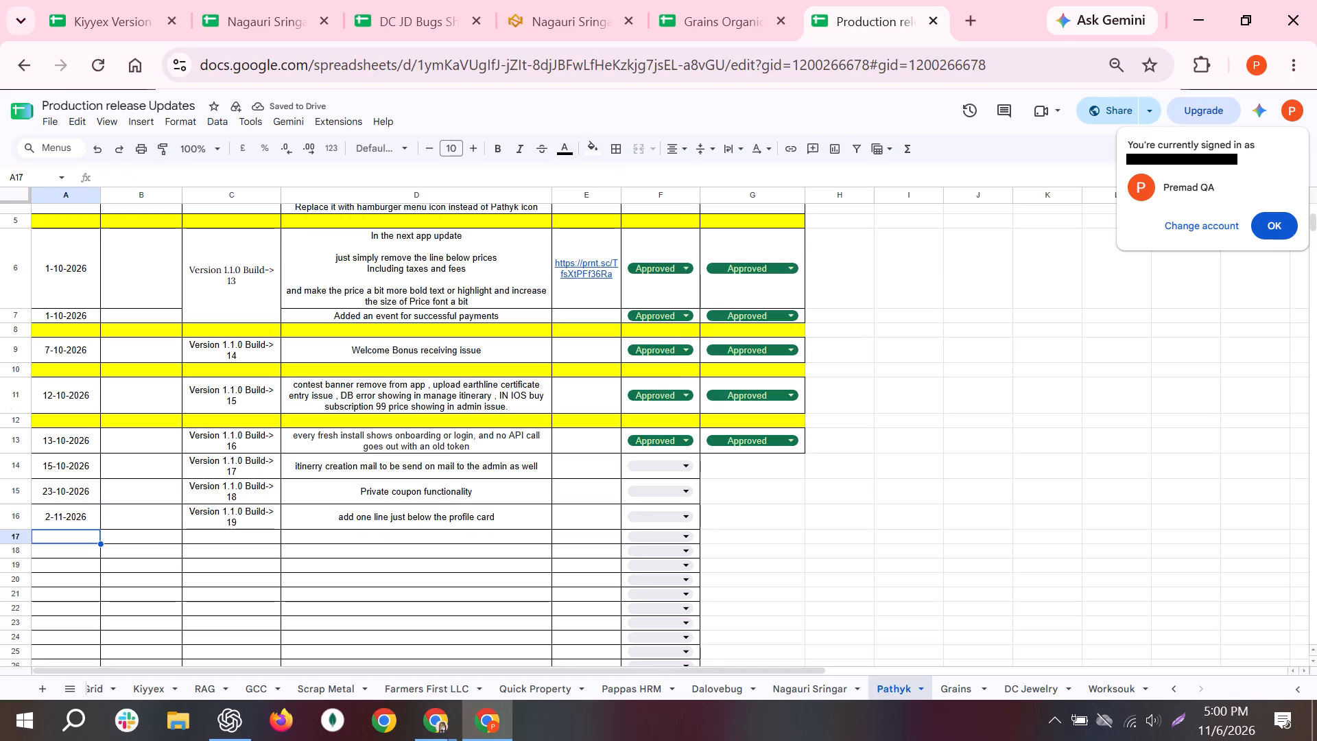
key("Right")
key("Down")
key("Up")
key("Right")
key("Right")
key("Right")
key("Right")
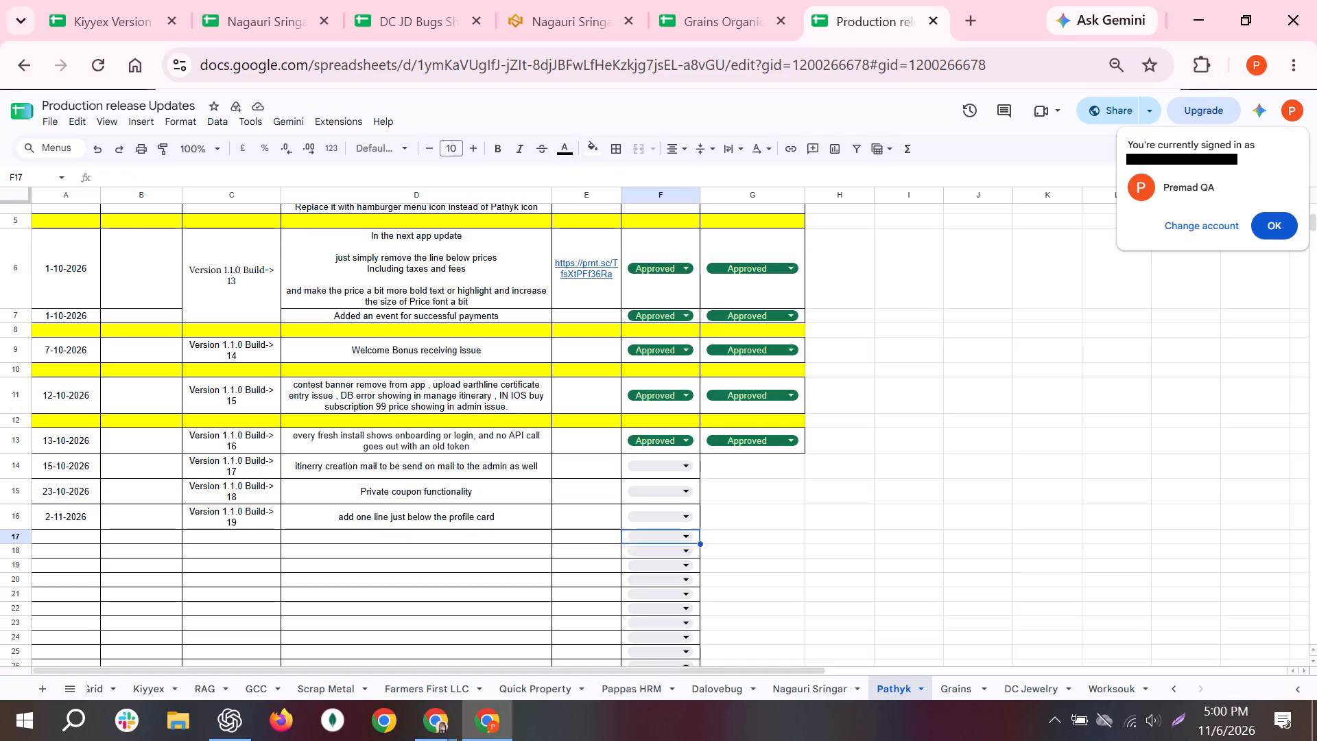
key("Up")
key("Up")
key("Up")
key("Return")
key("Return")
key("Return")
key("Return")
key("Return")
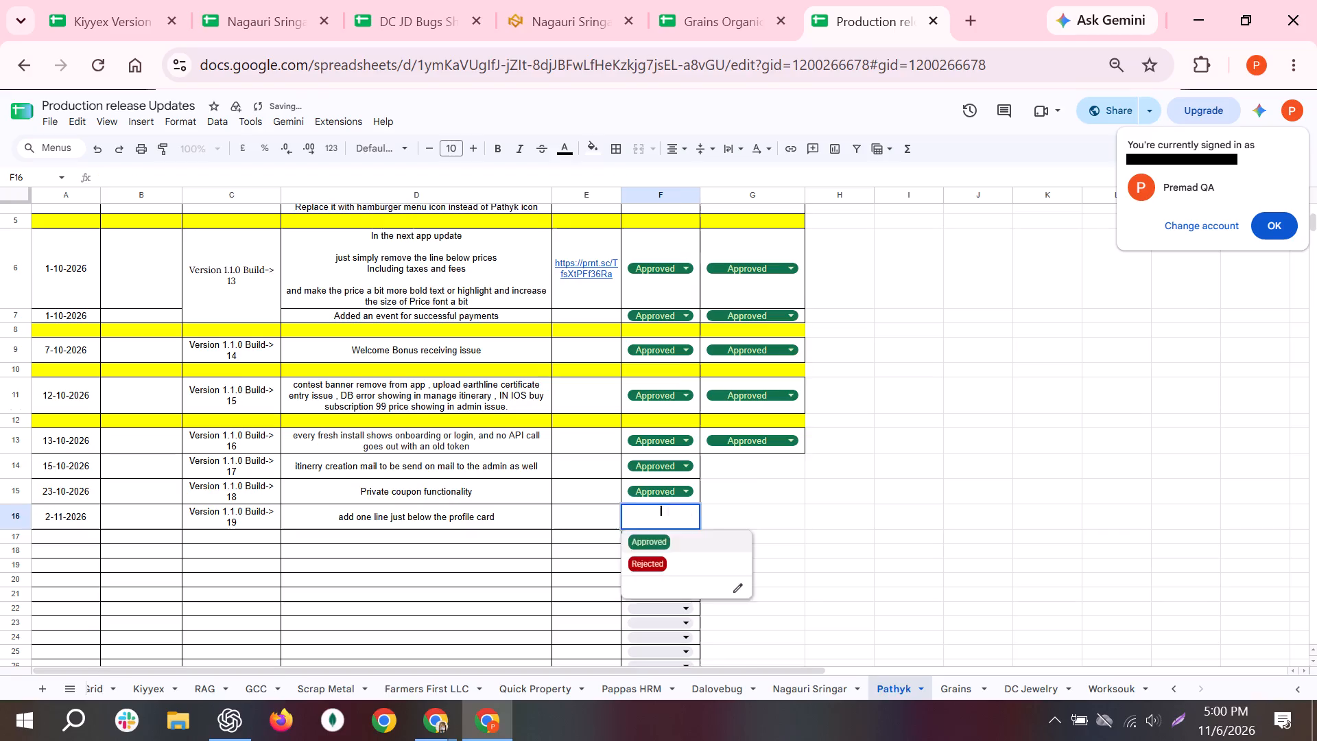
key("Return")
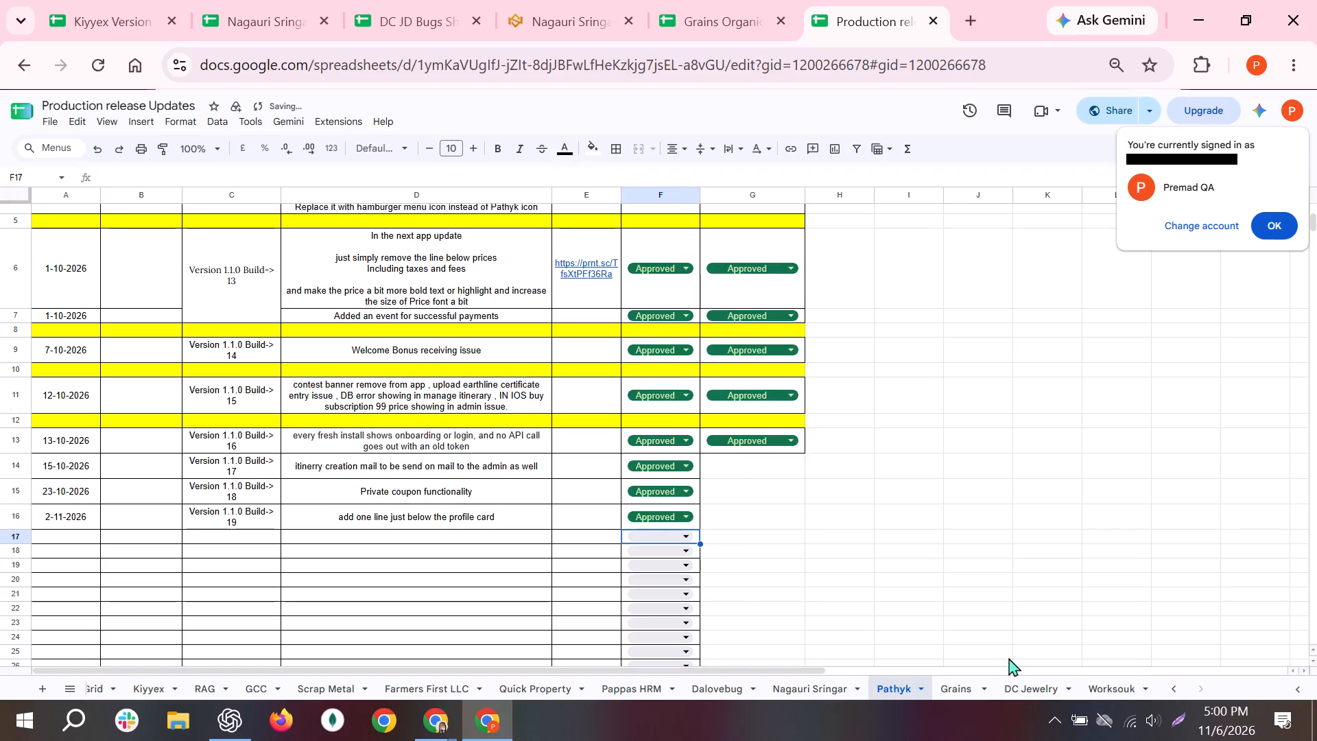
Fill the Approved status in column G from row 13 down through row 16.
left_click(802, 451)
left_click_drag(802, 454, 802, 518)
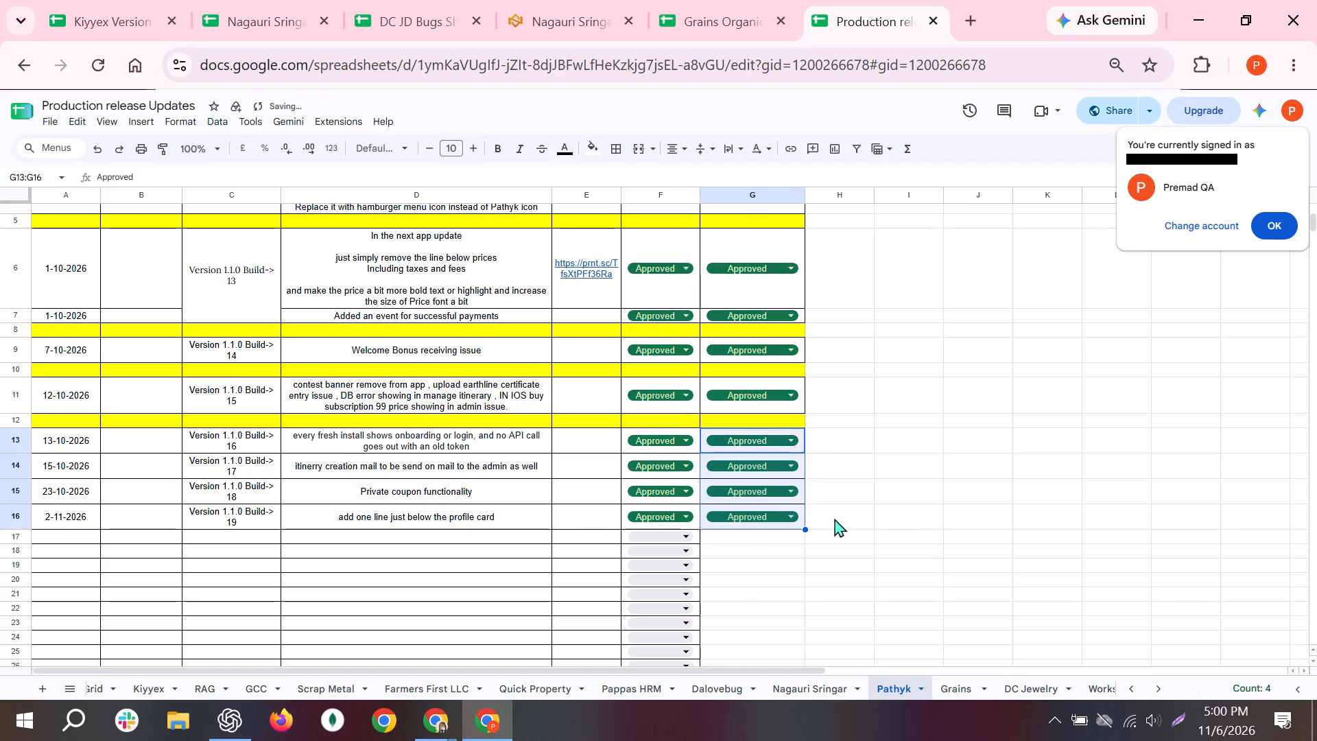
left_click(834, 518)
scroll(834, 518, "right", 1)
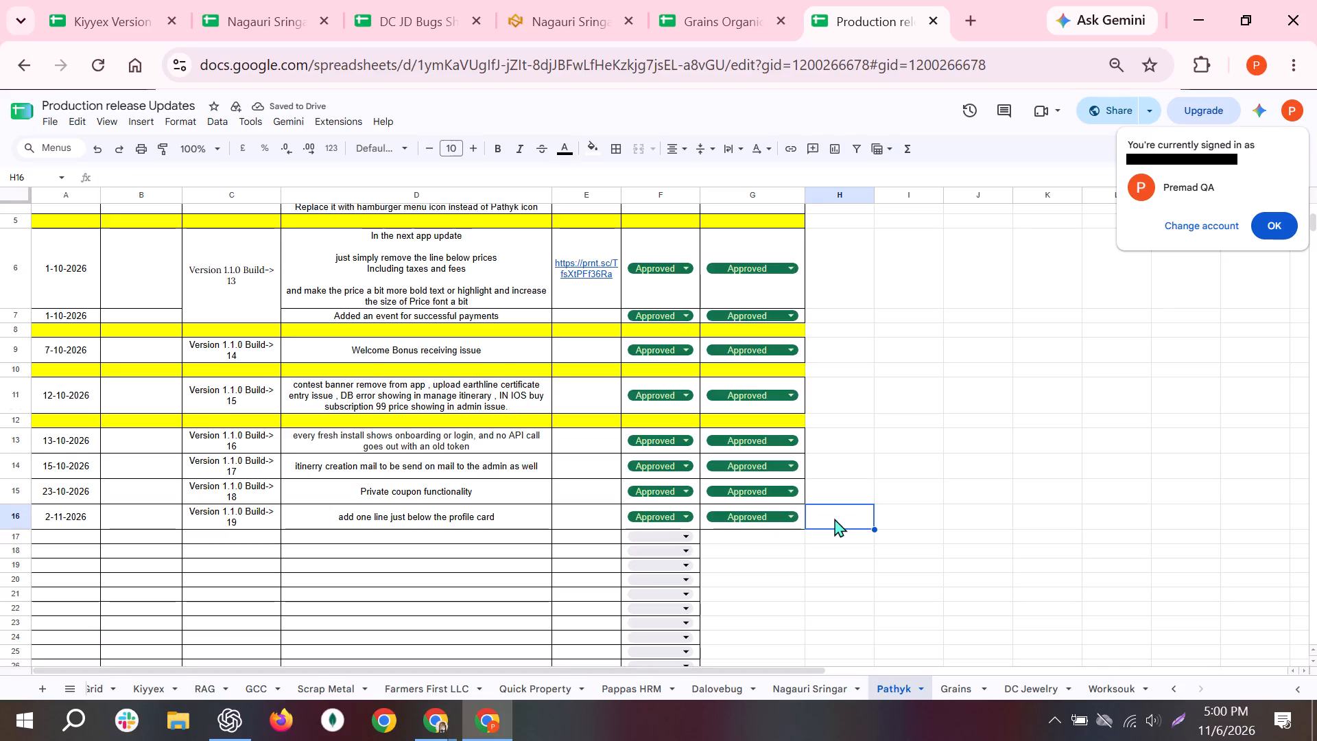
scroll(834, 518, "right", 1)
Move the Build 19 entry in columns A to G from row 16 down to row 17.
left_click(82, 517)
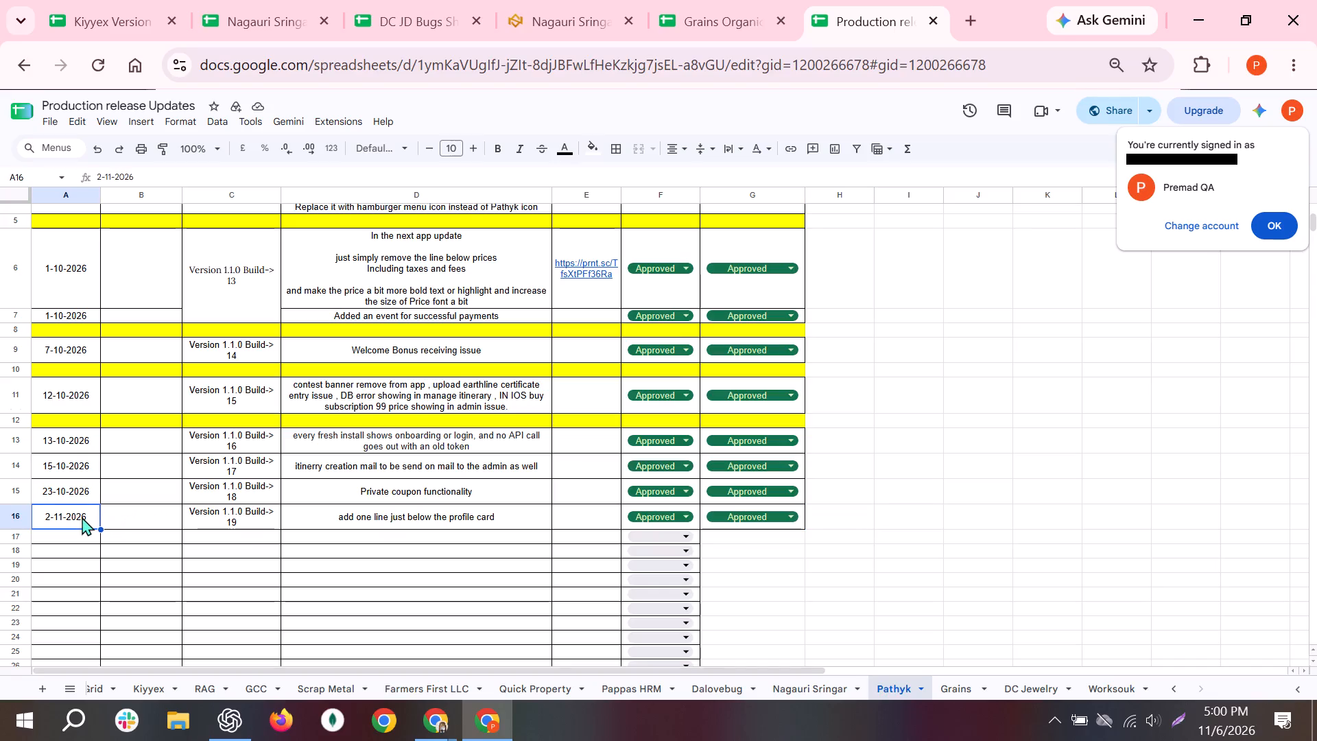
key("shift+Right")
key("shift+Right")
key("shift+Right")
key("shift+Right")
key("shift+Right")
key("shift+Right")
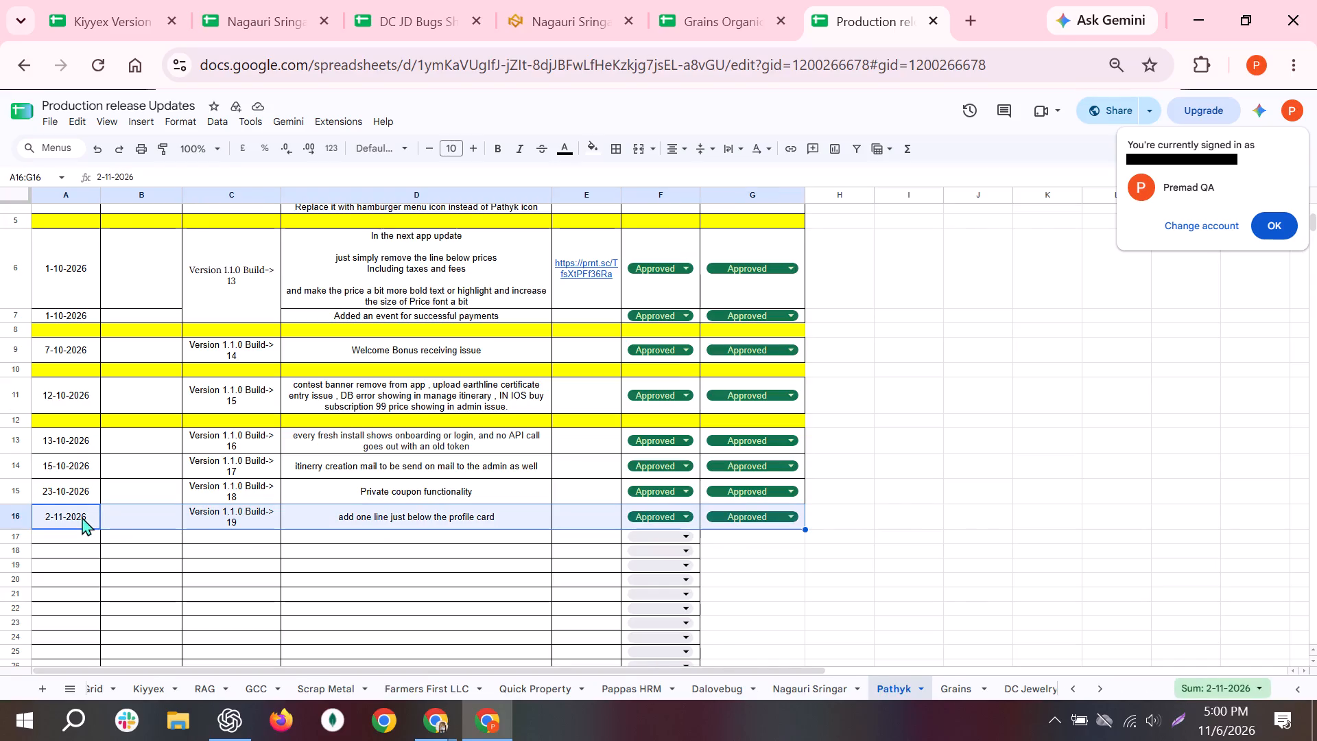
key("ctrl+x")
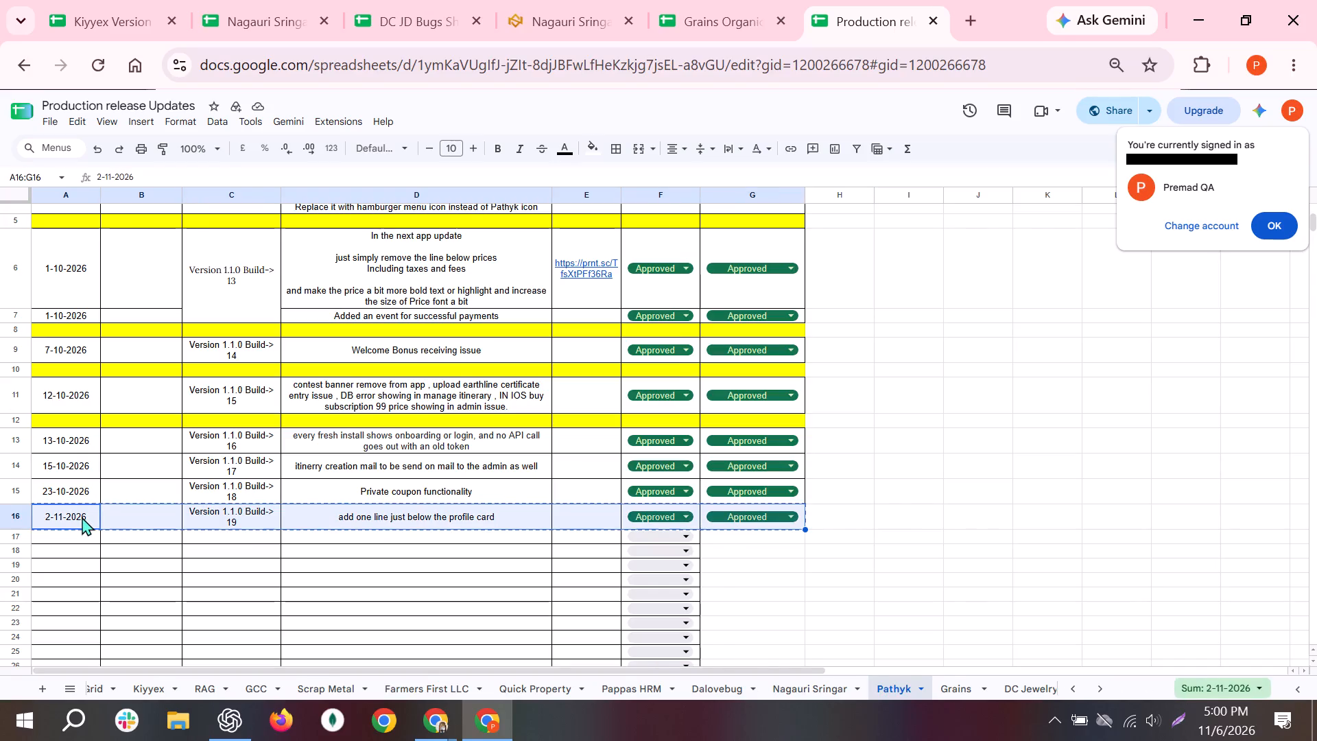
key("Down")
key("ctrl+v")
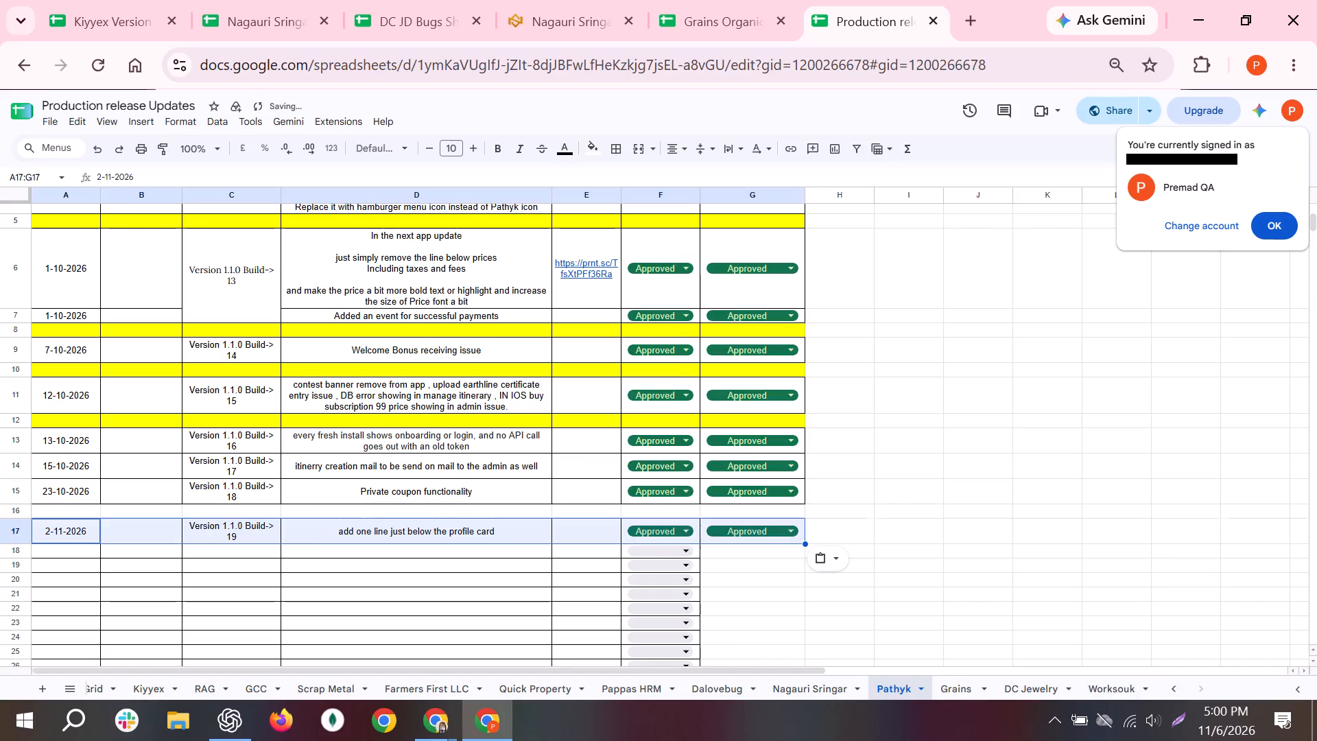
Fill the empty cells A16 to G16 with yellow as a separator row above the Build 19 entry.
left_click(67, 513)
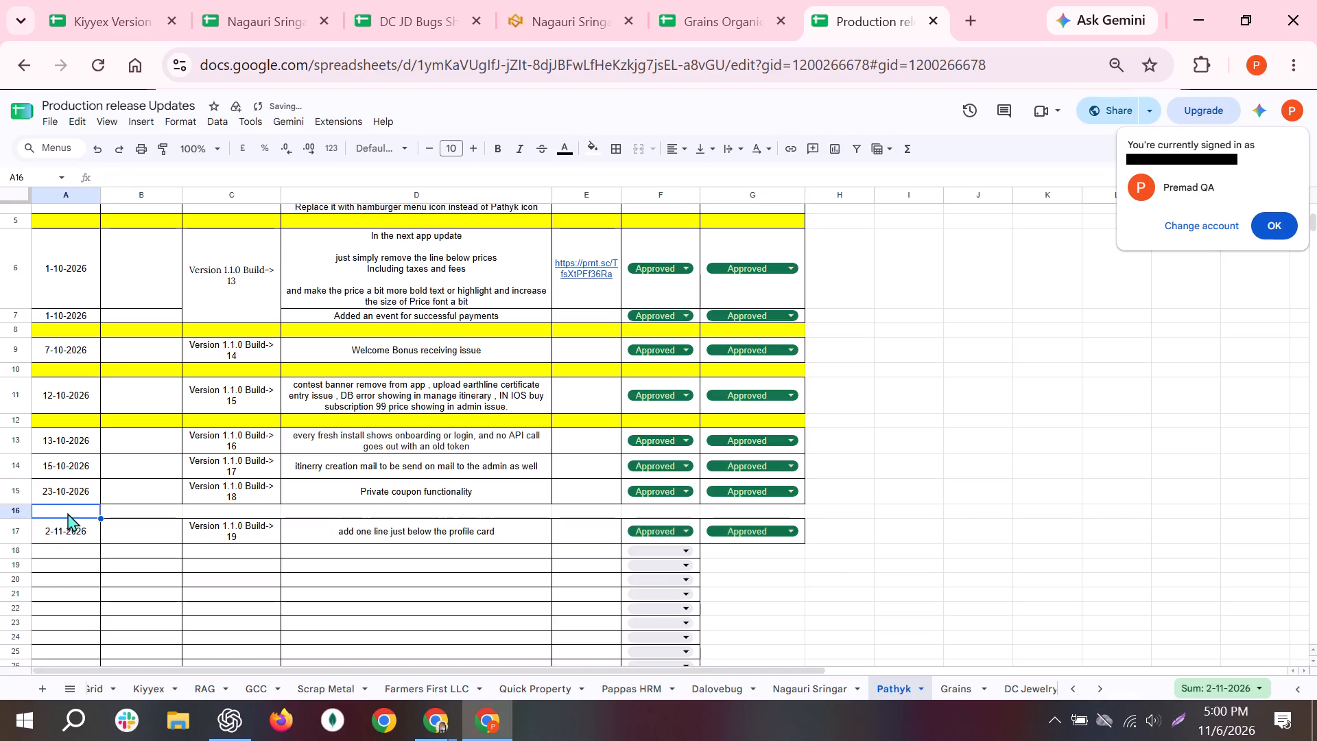
key("shift+Right")
key("shift+Right")
key("shift+Right")
key("shift+Right")
key("shift+Right")
key("shift+Right")
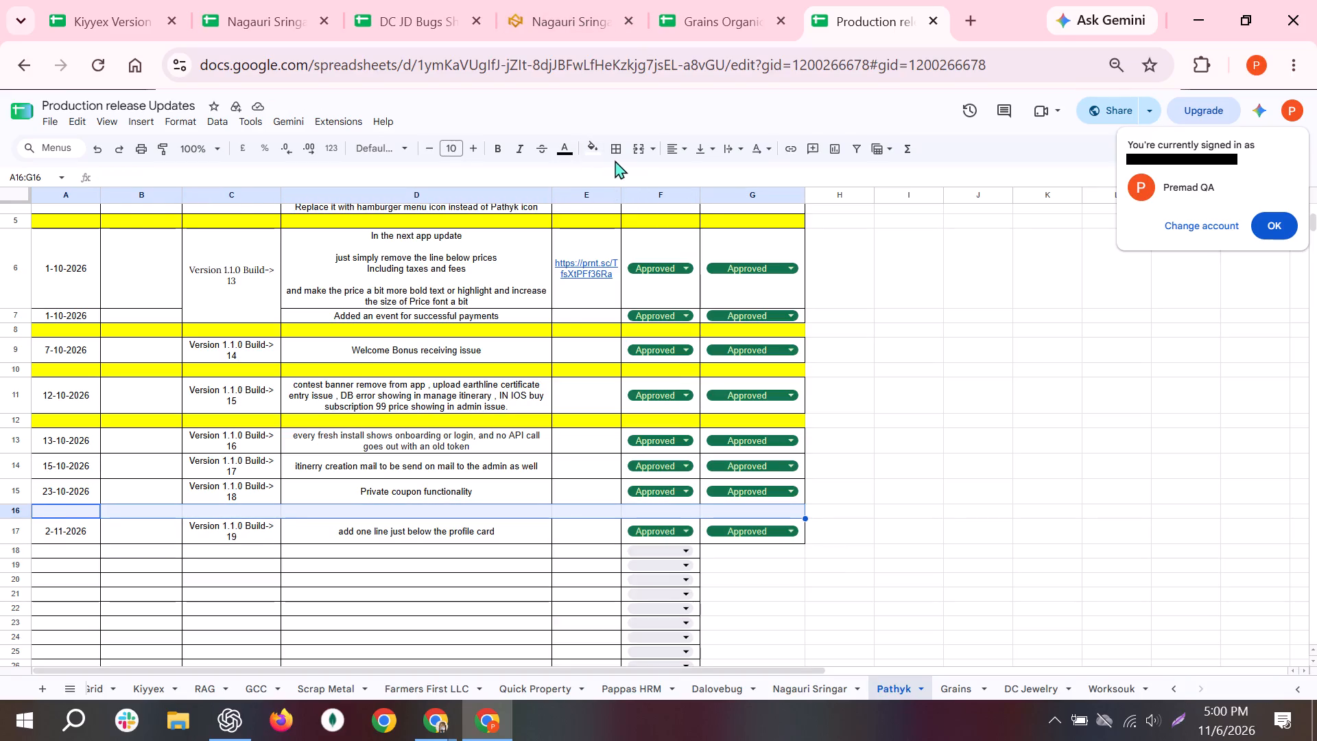
left_click(593, 155)
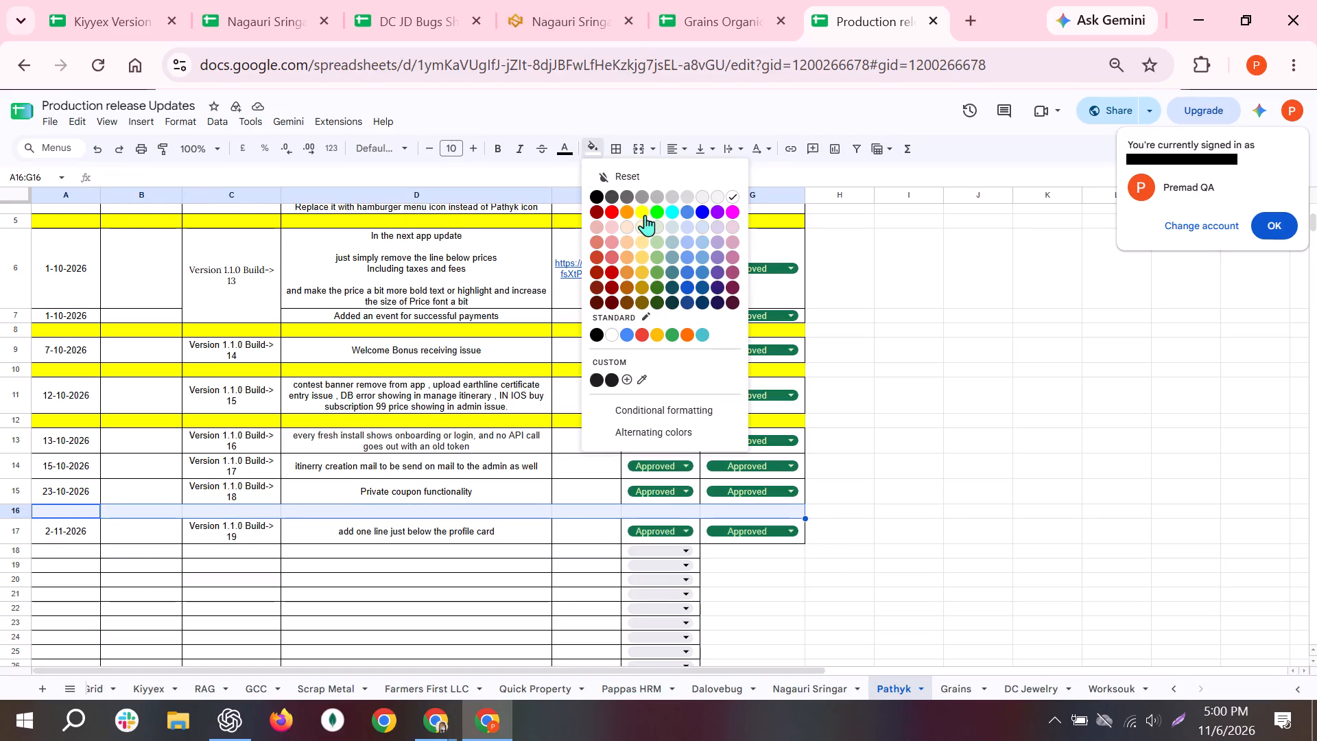
left_click(645, 215)
left_click(495, 583)
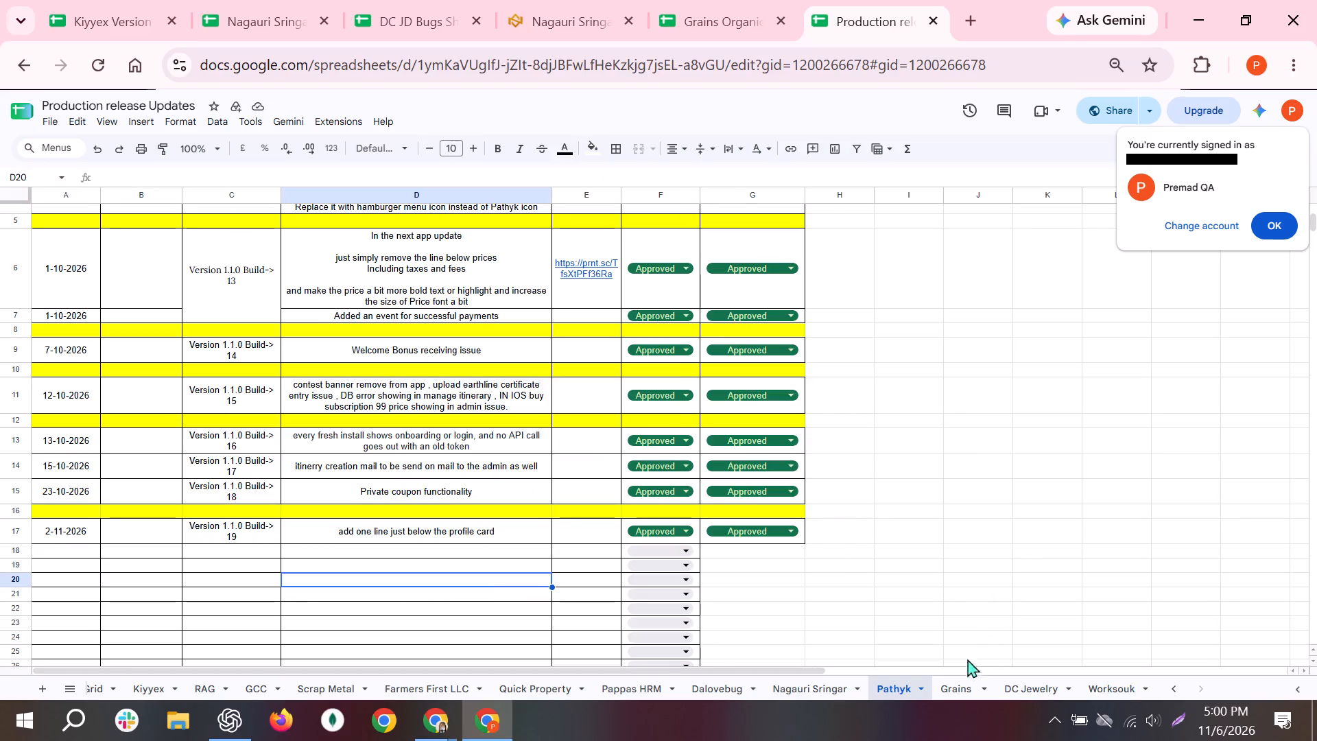
Open the Grains sheet of the release updates spreadsheet.
left_click(958, 683)
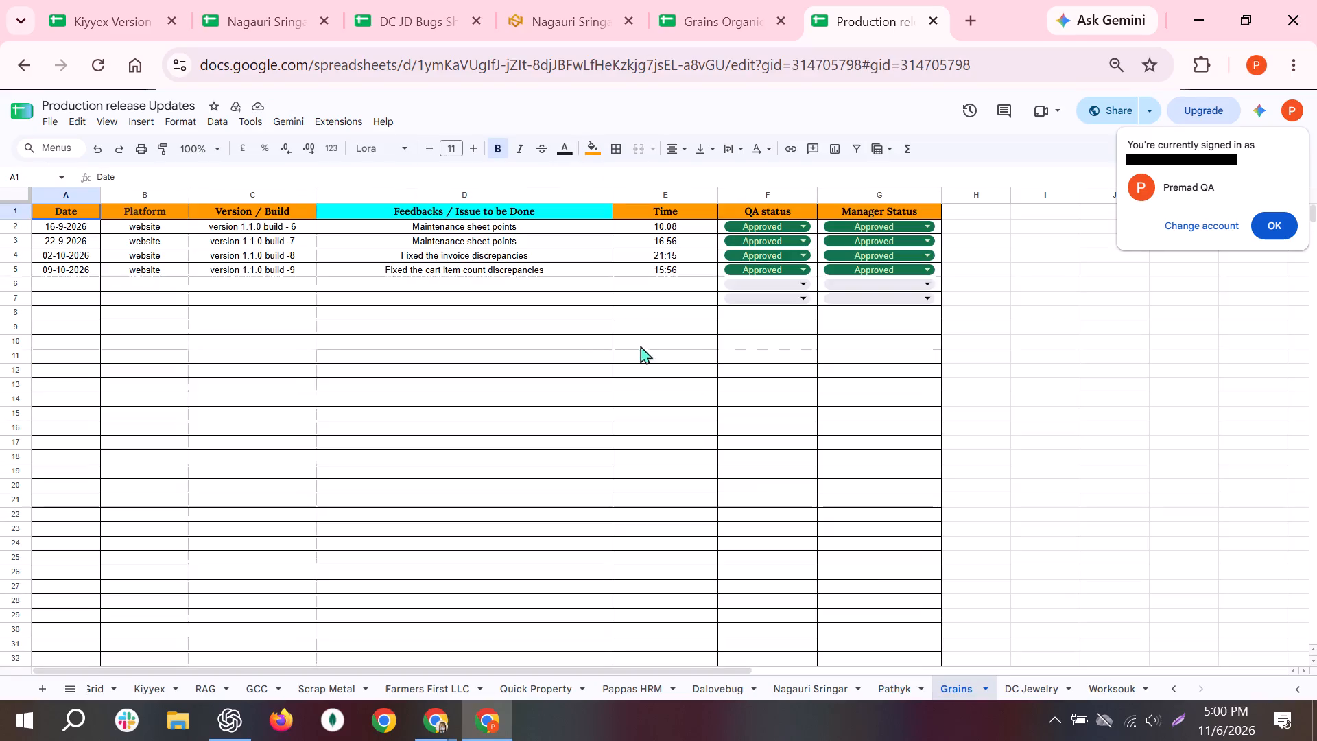
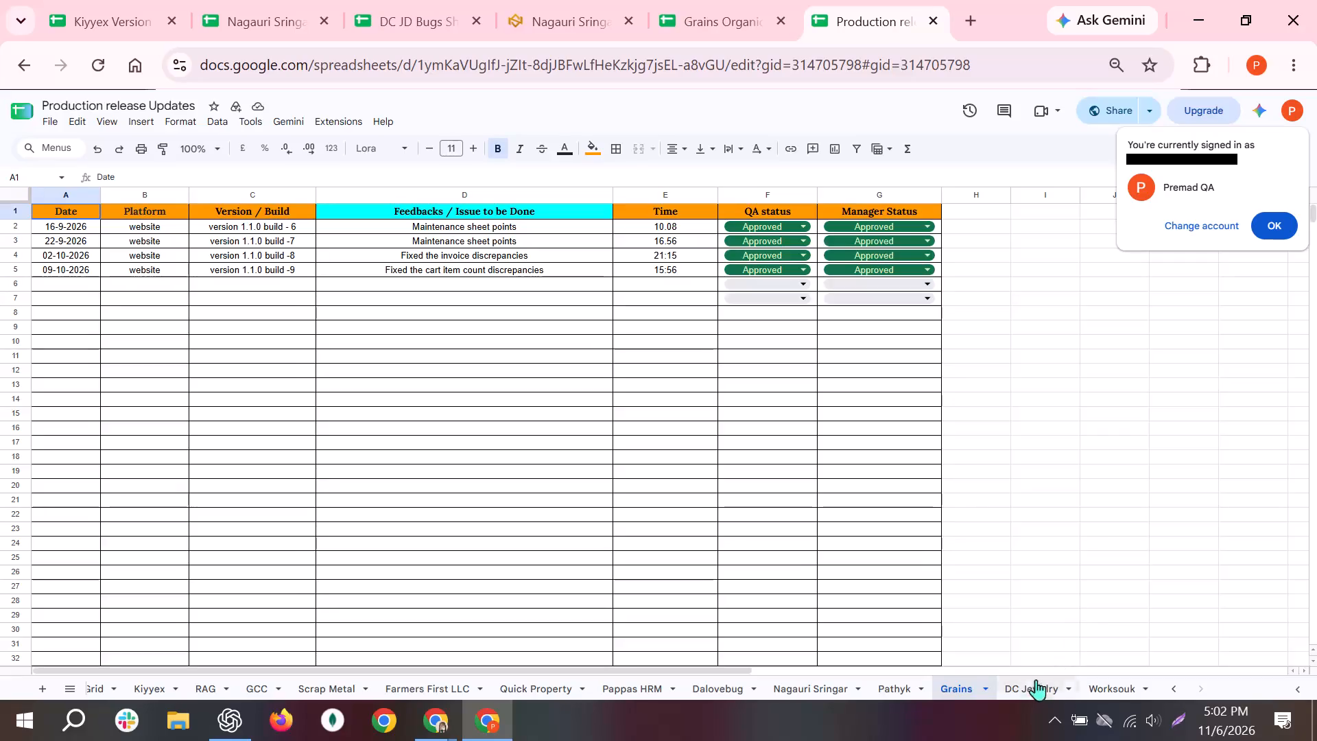
Open the DC Jewelry sheet of the release updates spreadsheet.
left_click(1030, 690)
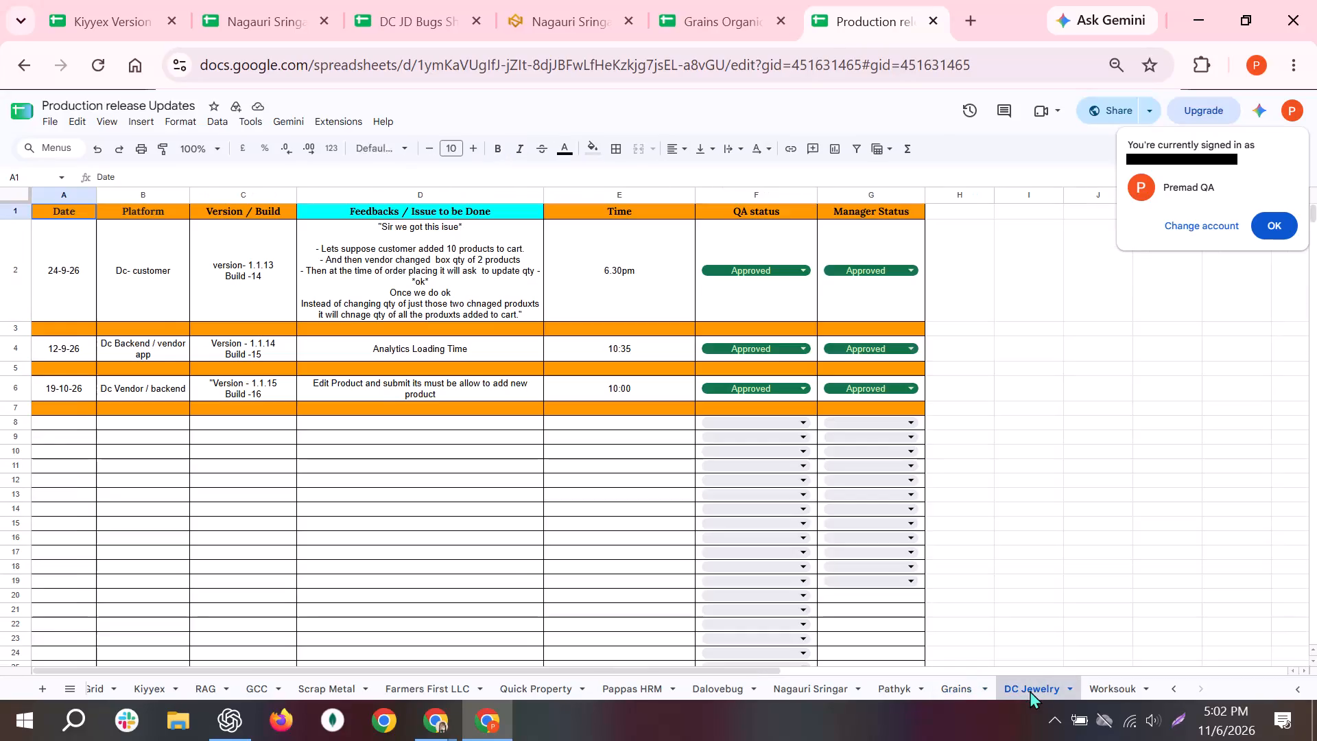
scroll(662, 588, "right", 3)
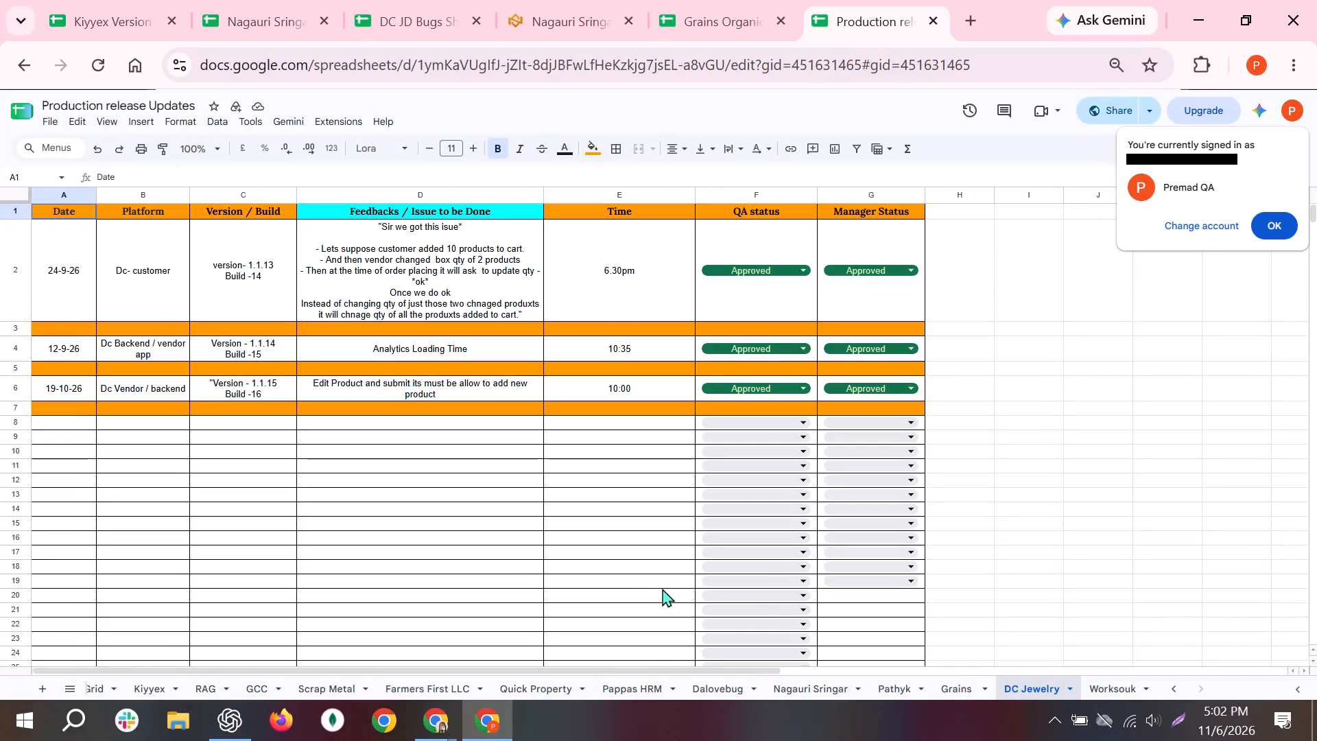
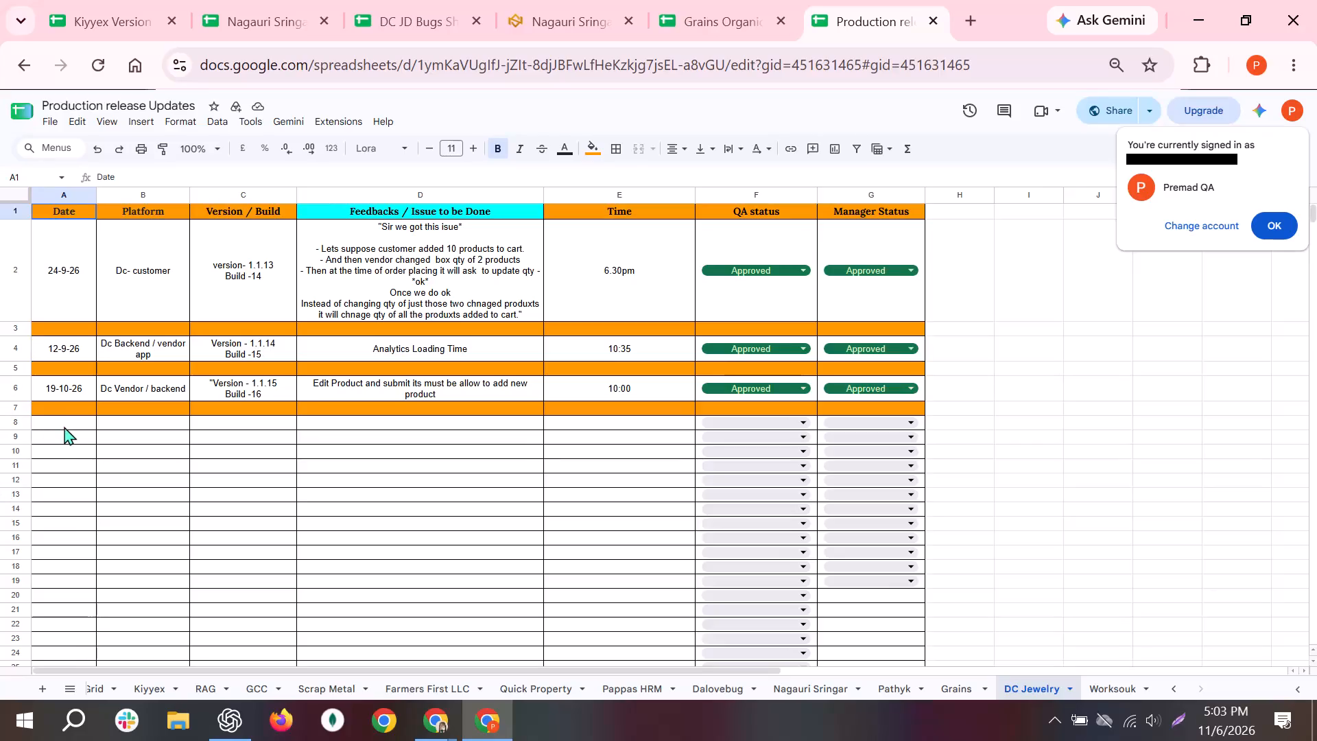
Start a new entry in row 8 with the date 22-10-26 and the platform "dc vendor".
left_click(64, 426)
type("22")
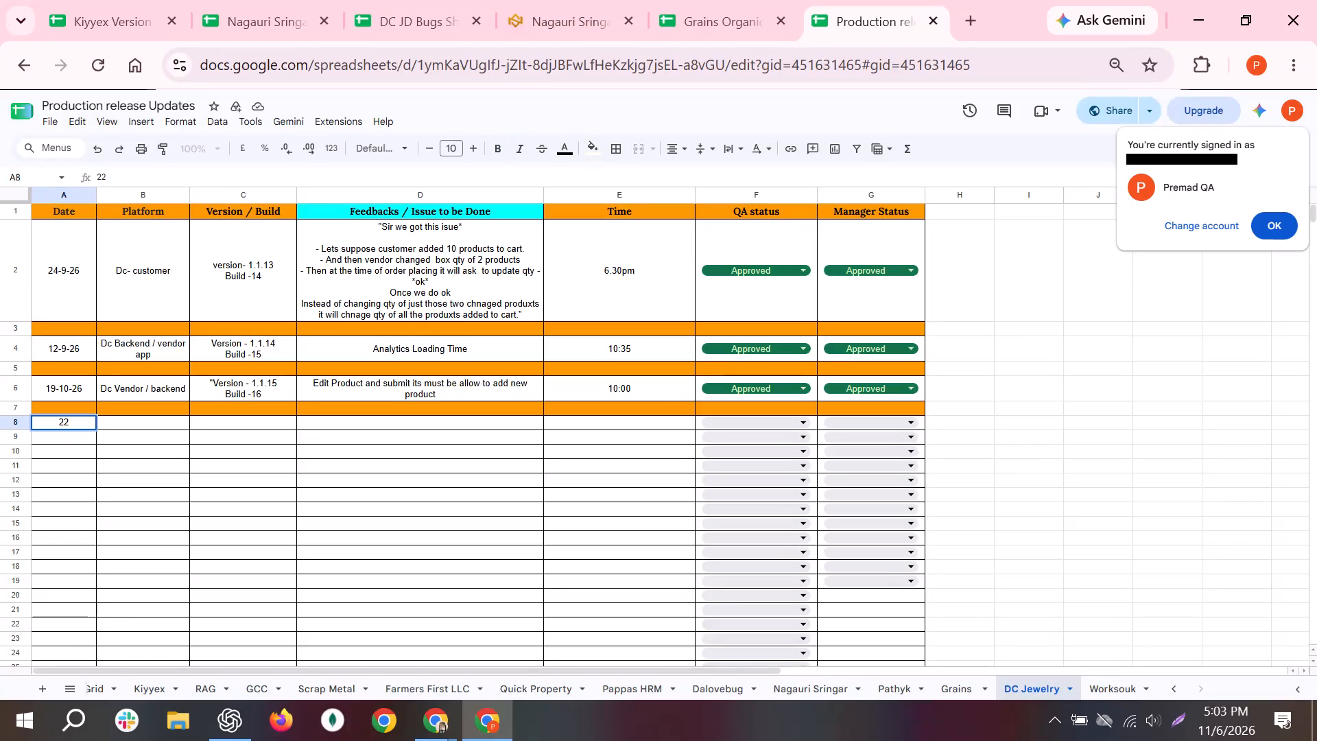
key("minus")
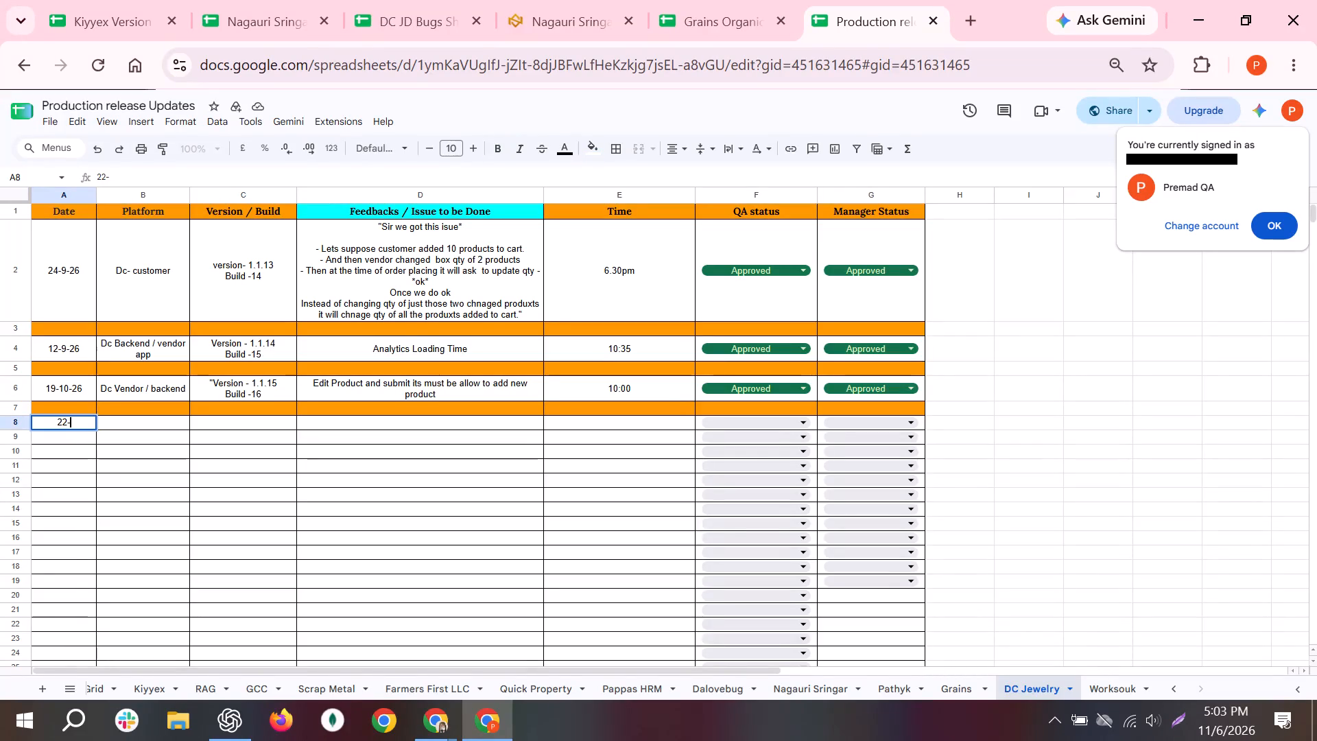
type("10")
type("-26")
key("Right")
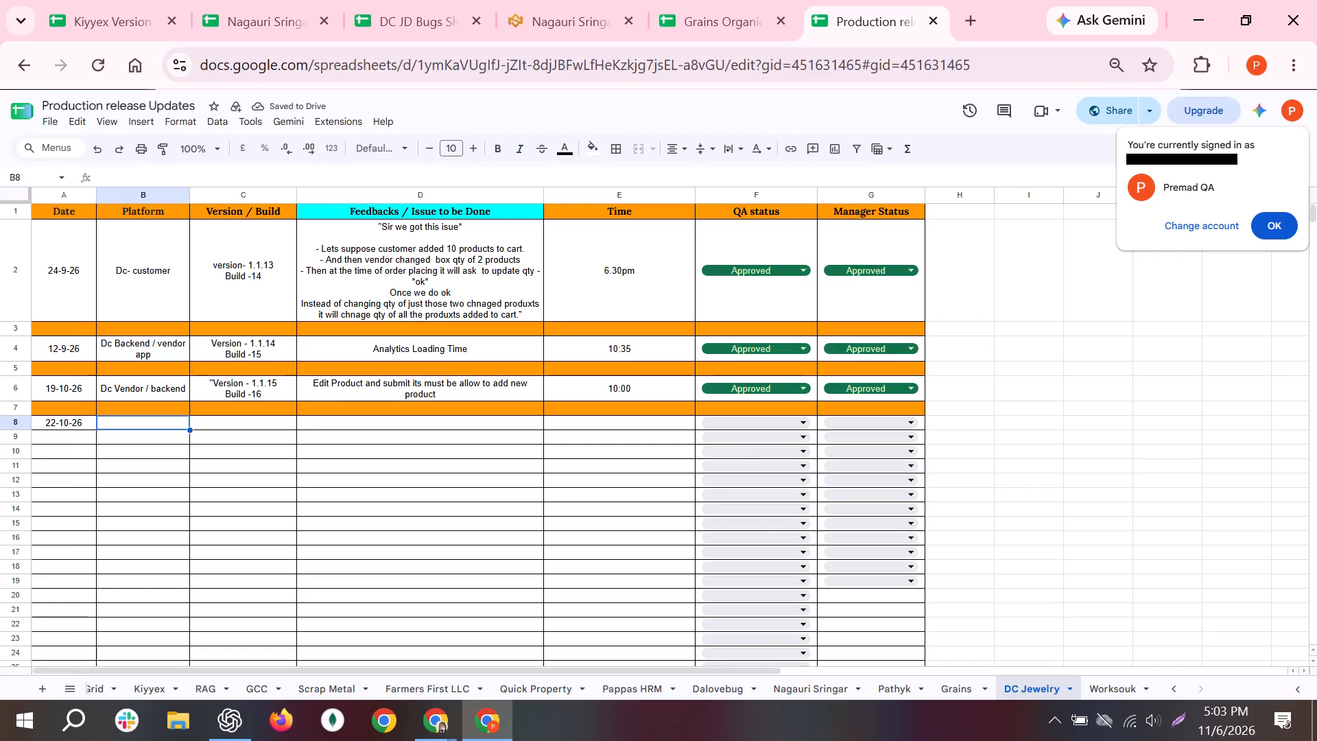
type("dc")
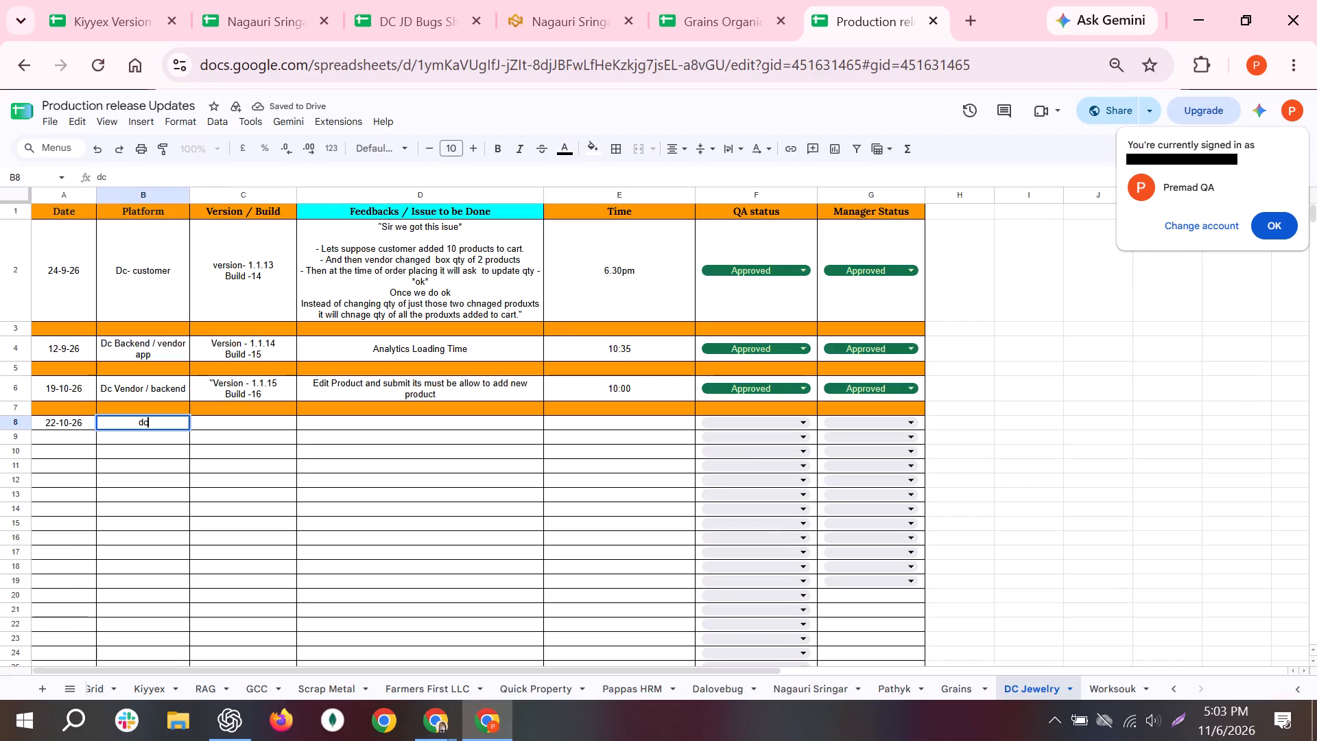
key("space")
type("vendor")
key("space")
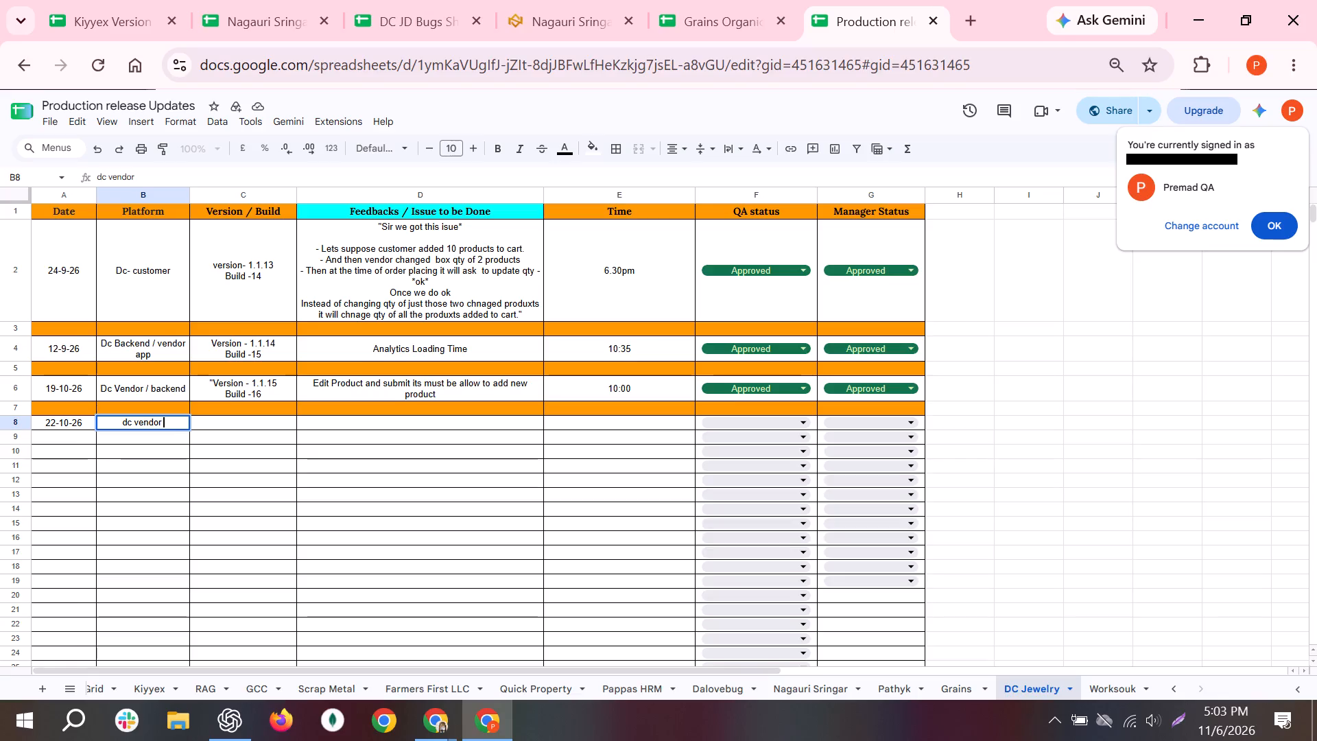
key("Right")
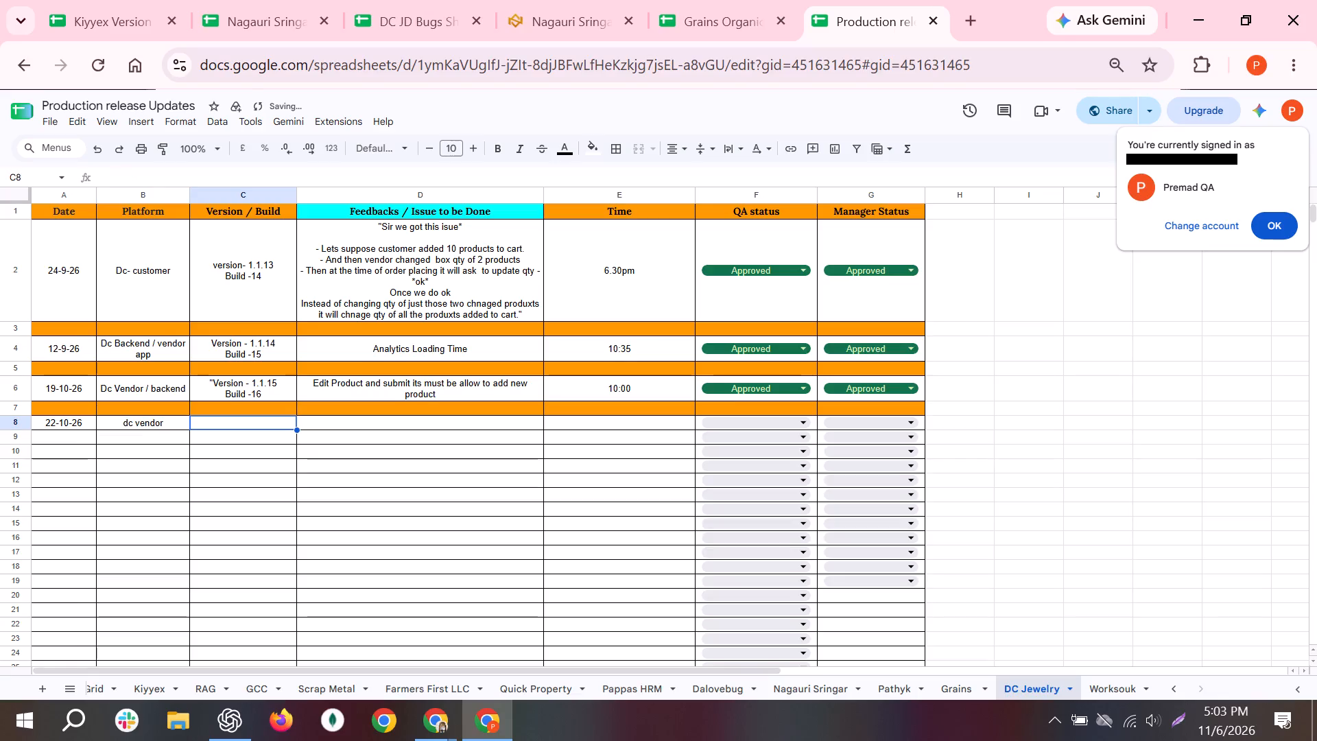
Copy the Version / Build entry from row 6 into row 8 and change its build number to 17.
key("Up")
key("Up")
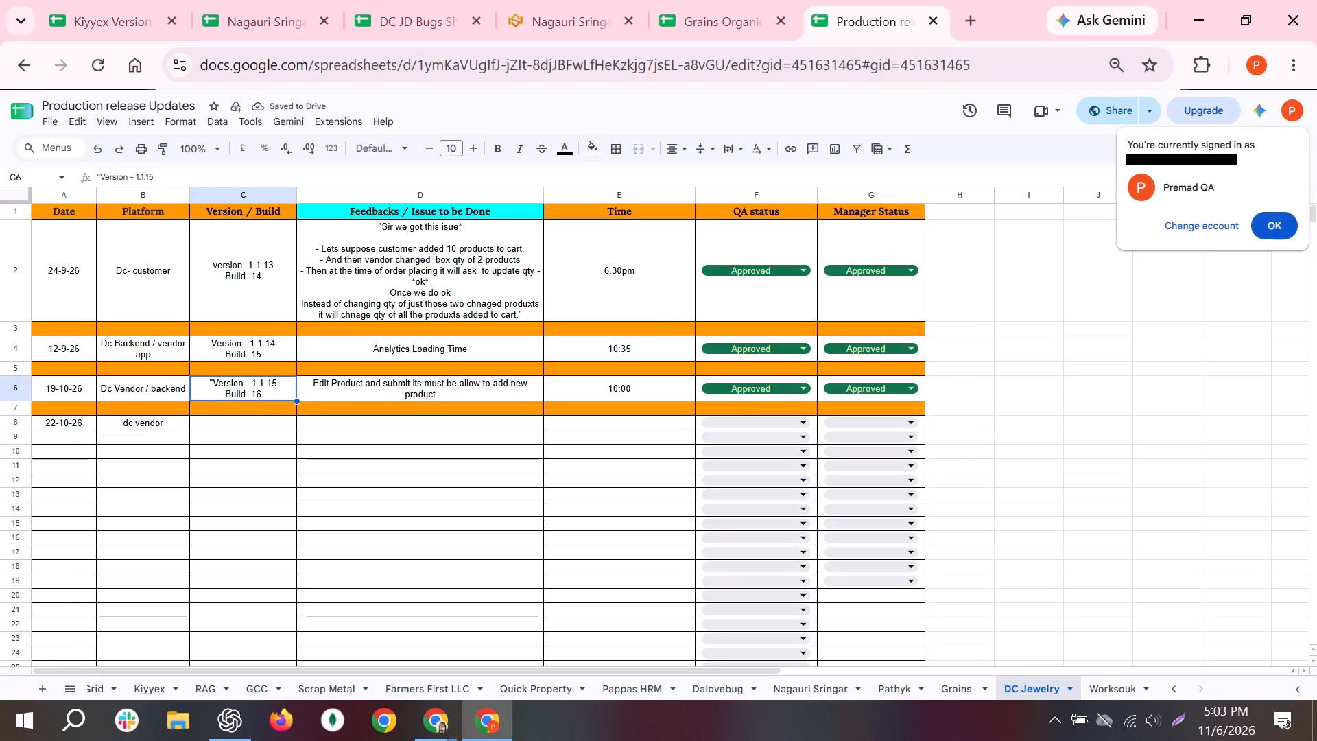
key("ctrl+c")
key("Down")
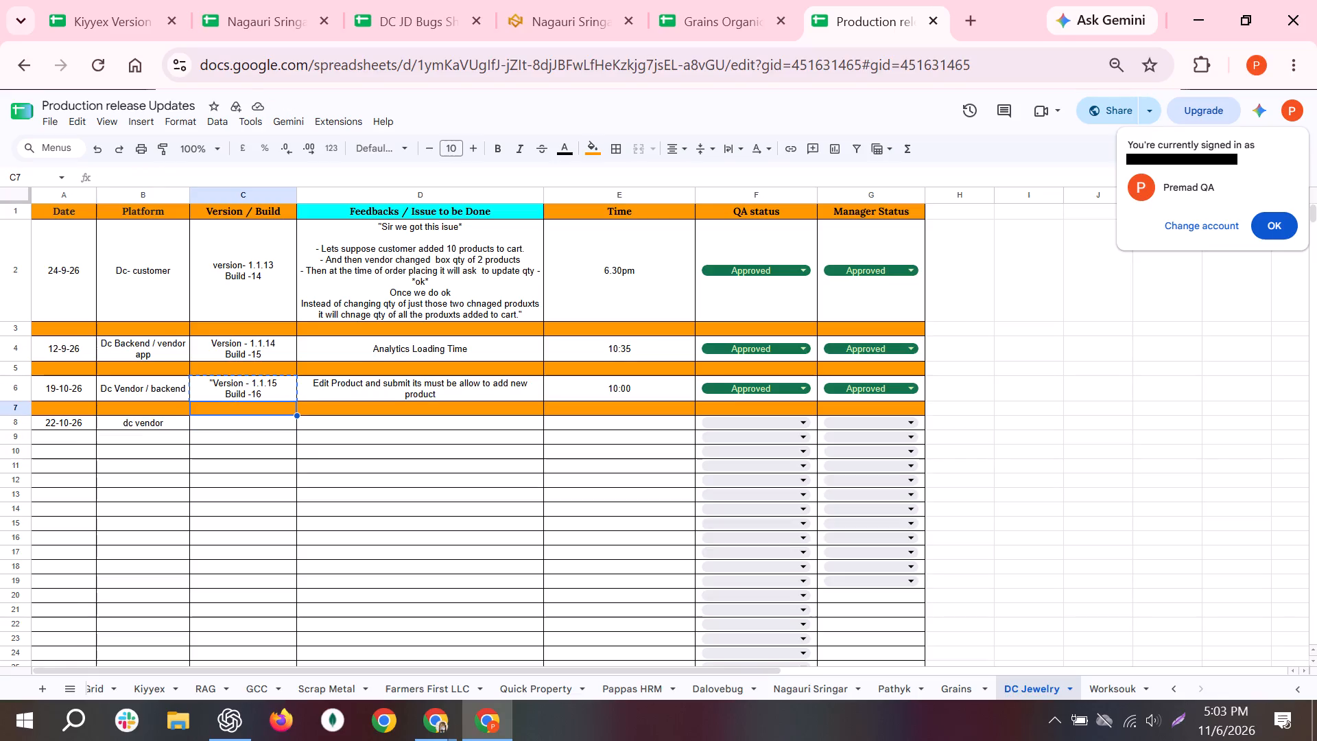
key("Down")
key("ctrl+v")
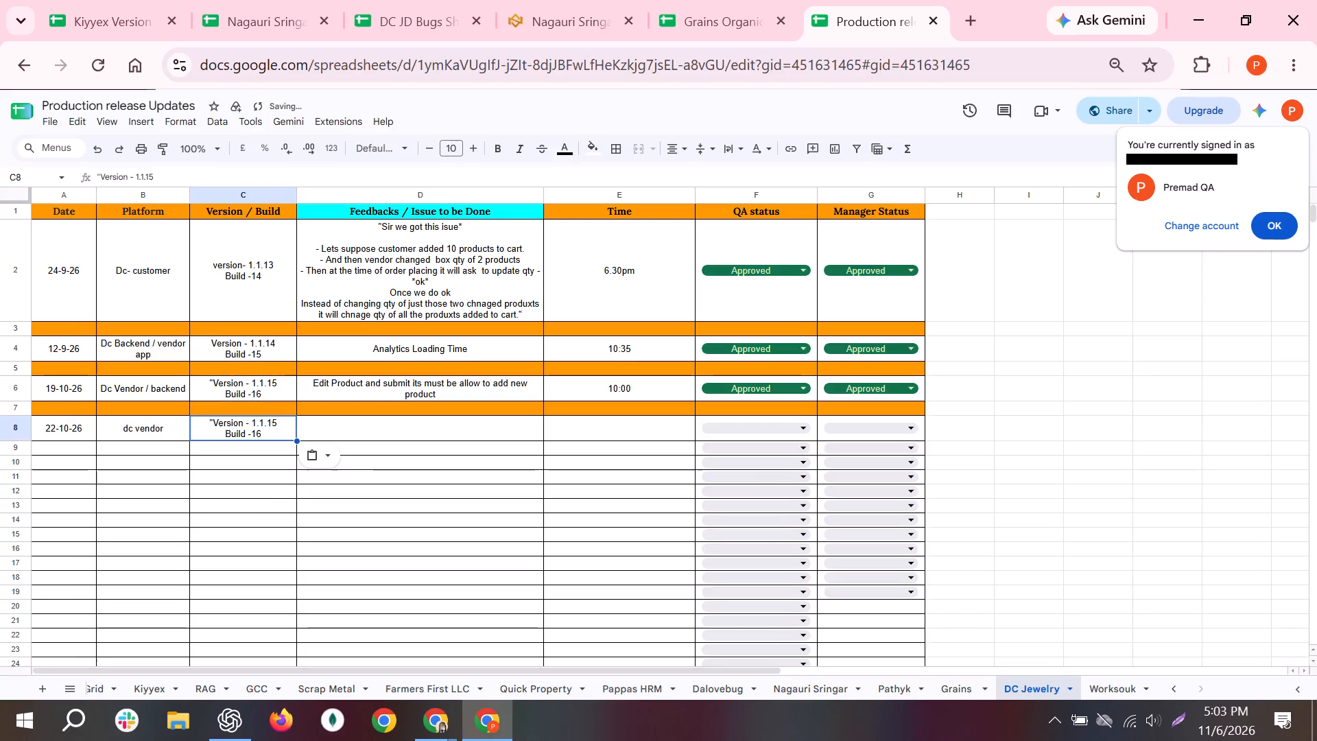
left_click(270, 430)
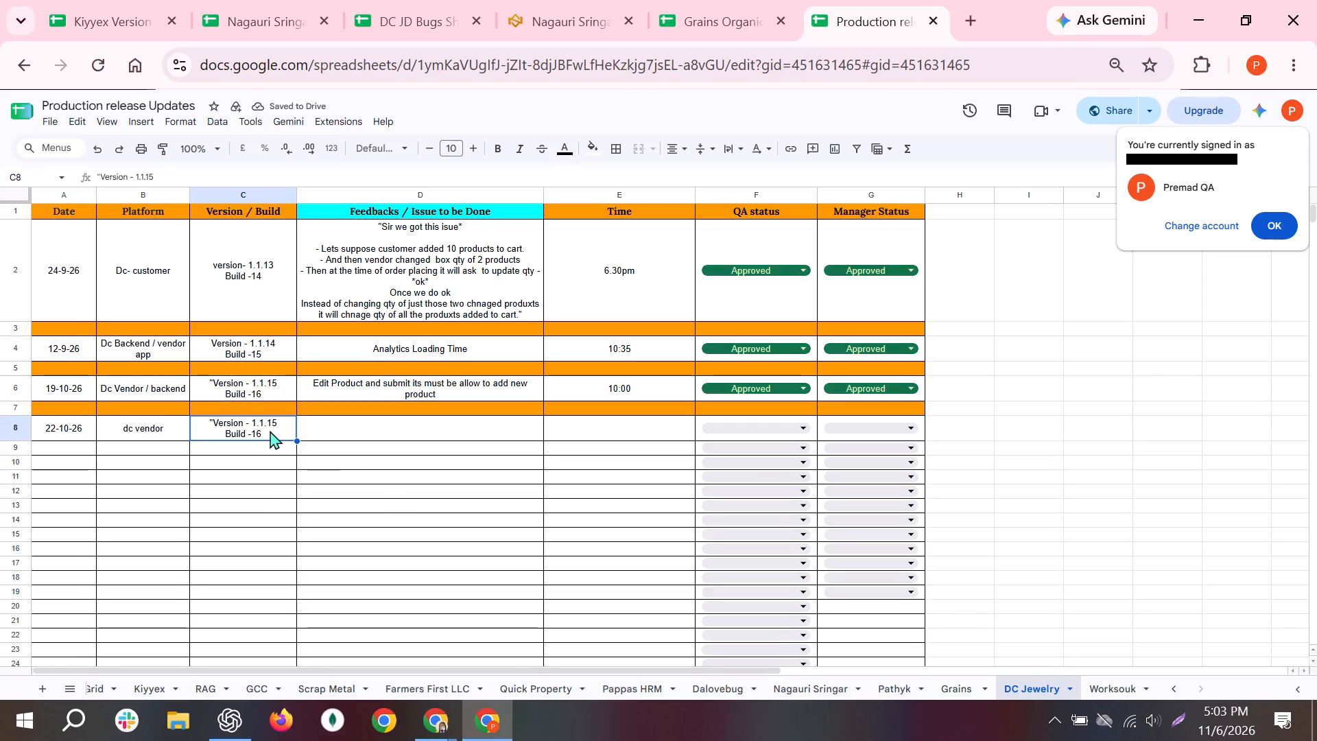
left_click(270, 430)
left_click(270, 430)
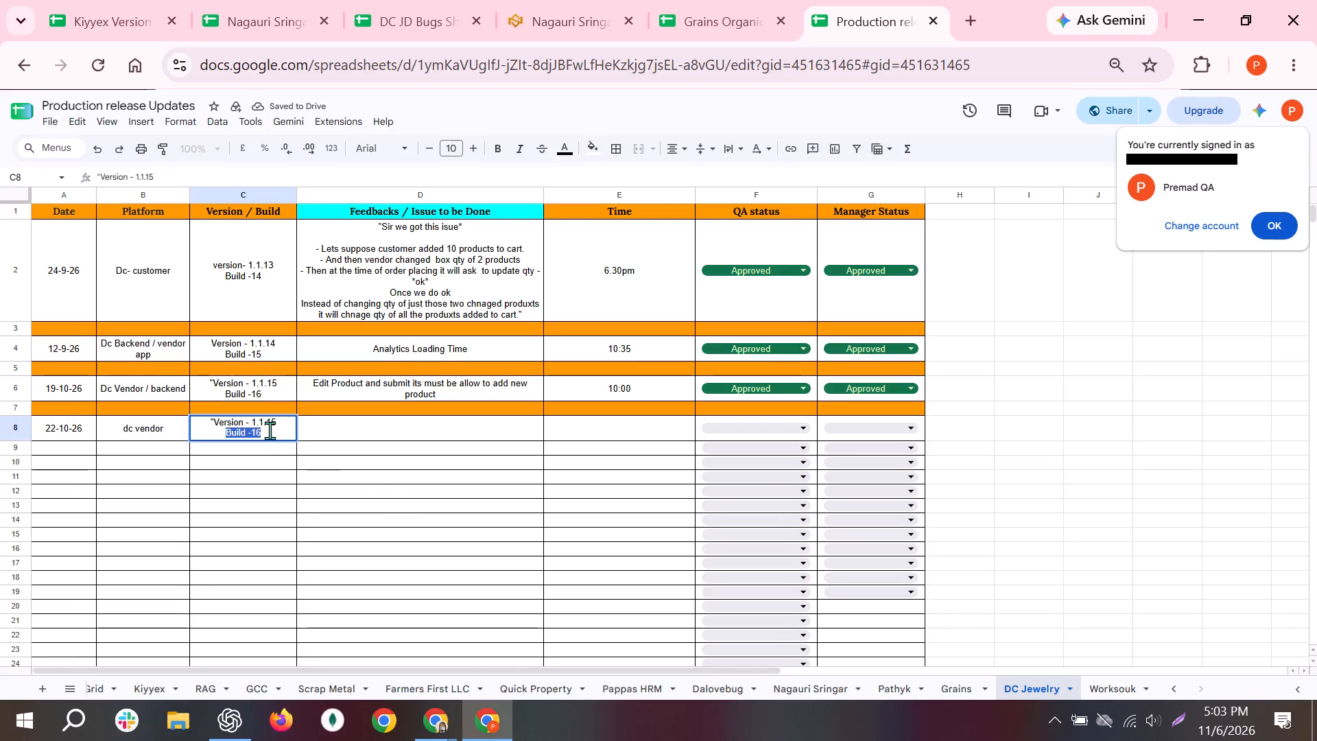
left_click(270, 430)
key("BackSpace")
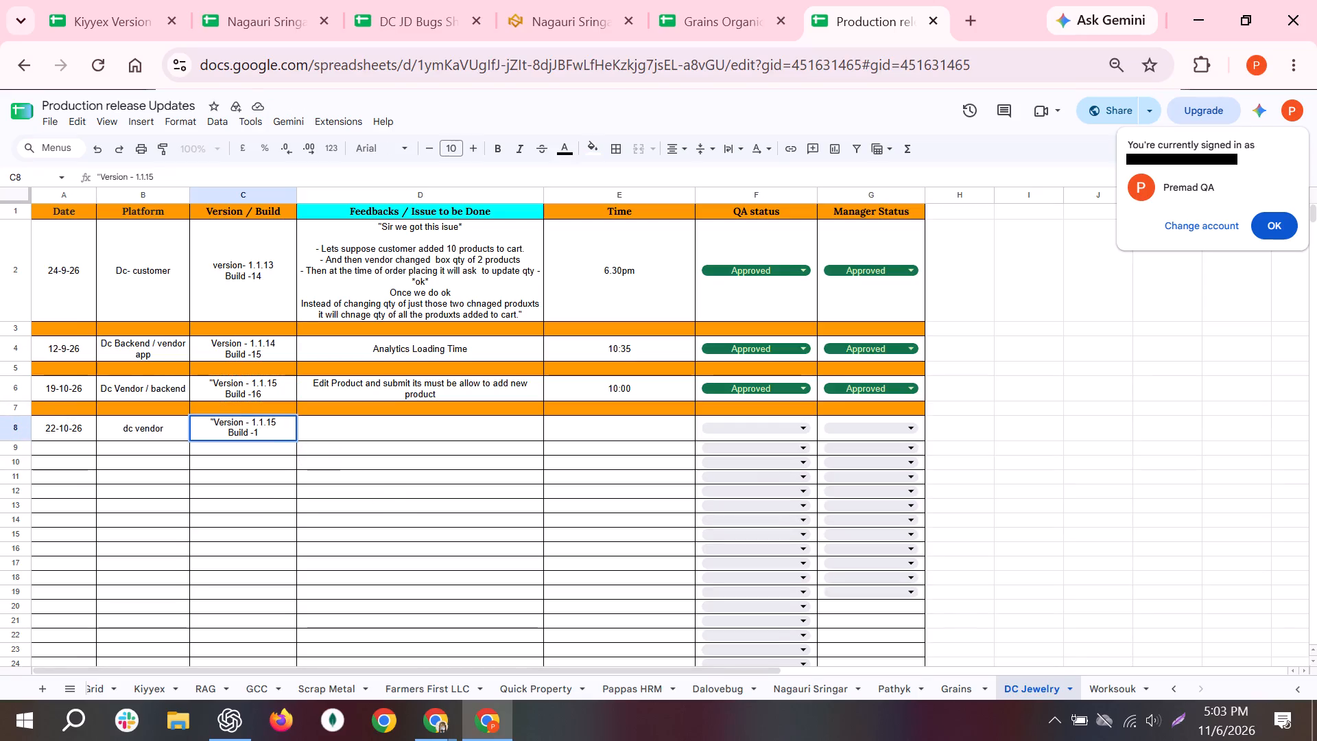
key("7")
key("Right")
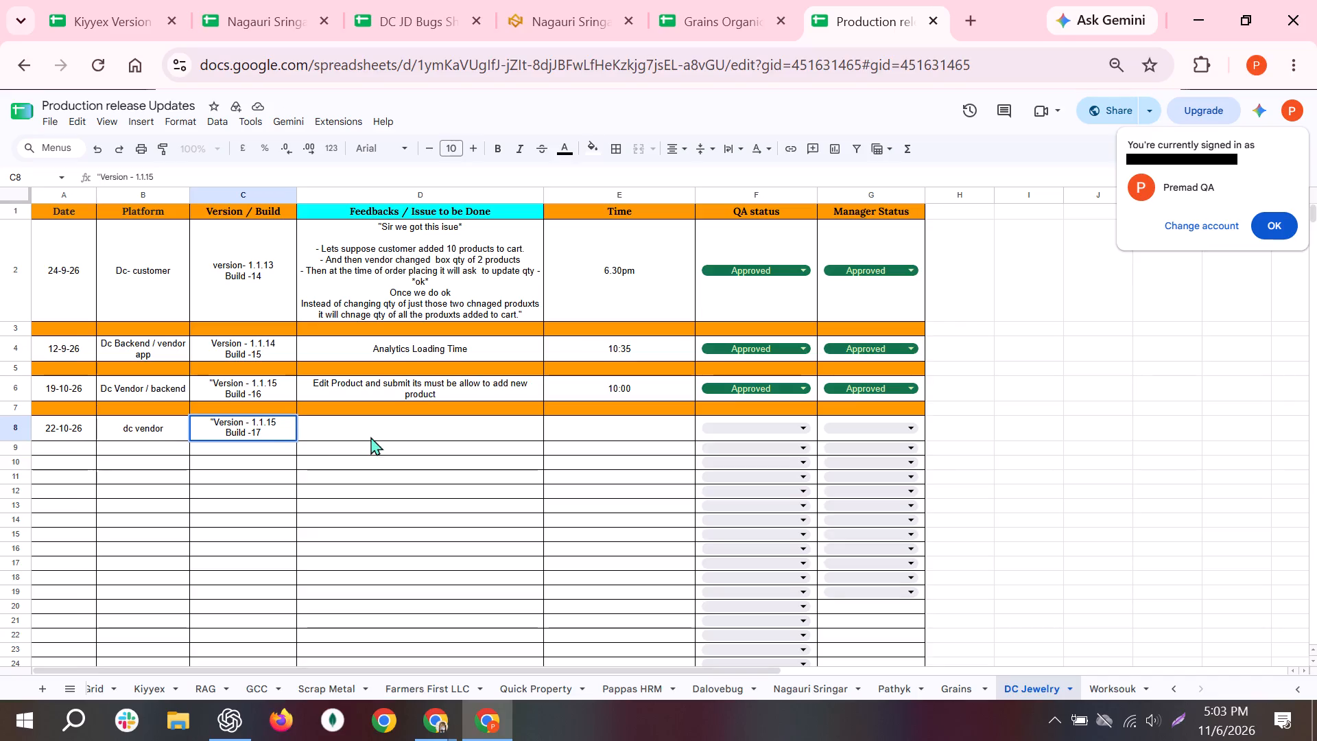
Enter the row 8 feedback "delete disable product functionality , resloved add bulk product issue , allowing to edit name cell".
left_click(393, 431)
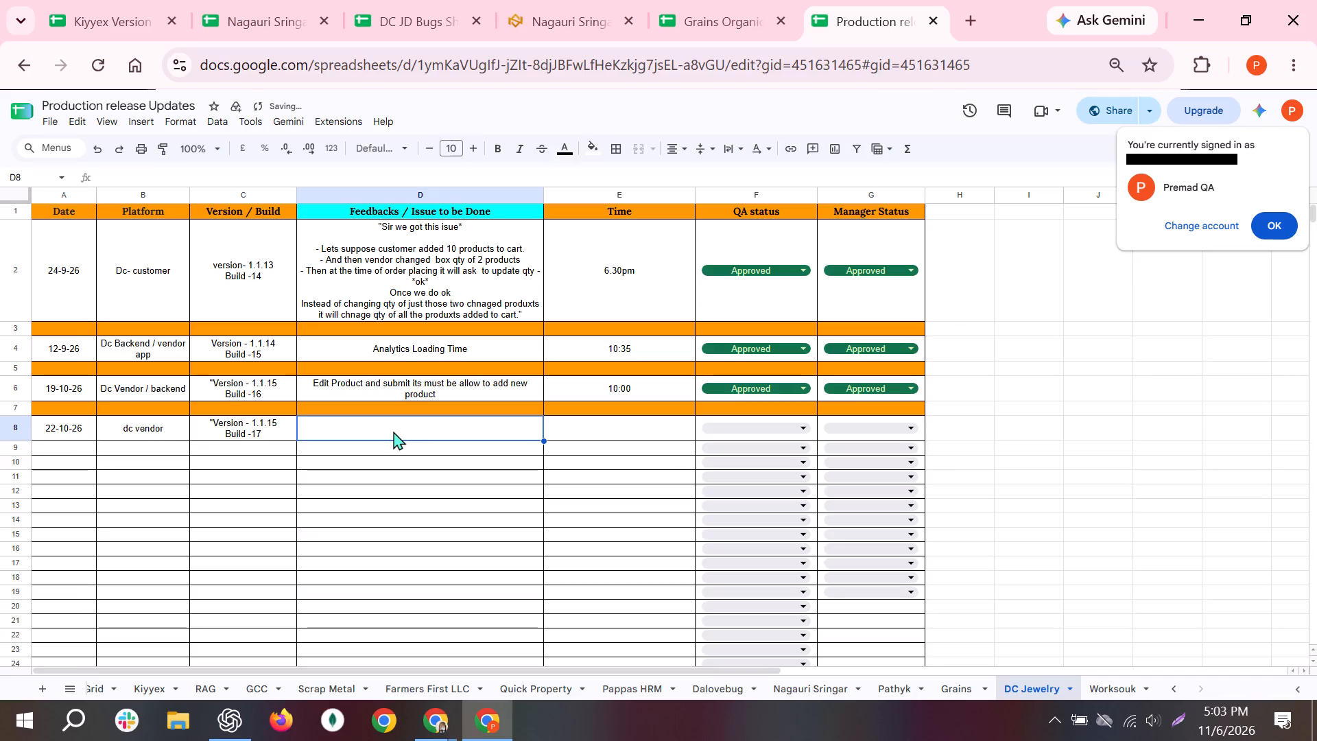
type("delete")
key("space")
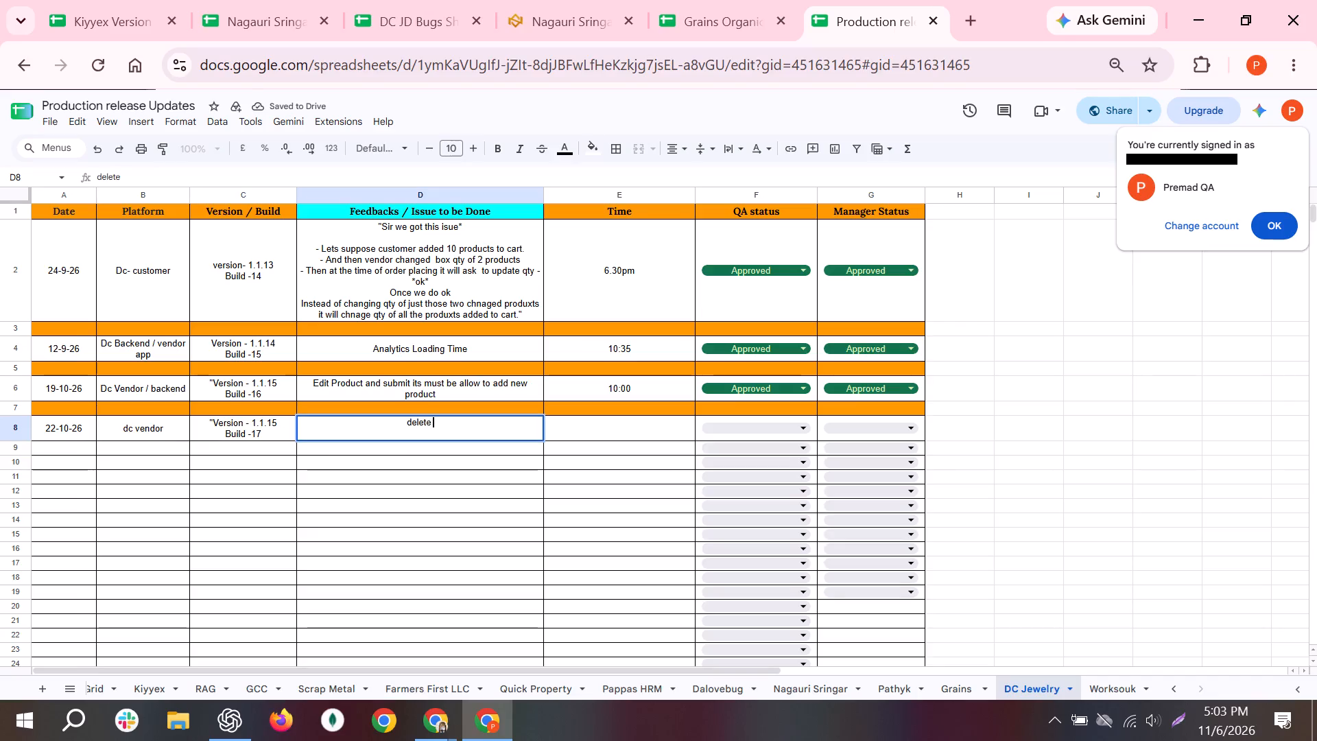
type("disable")
key("space")
type("prodi")
key("BackSpace")
type("uct")
key("space")
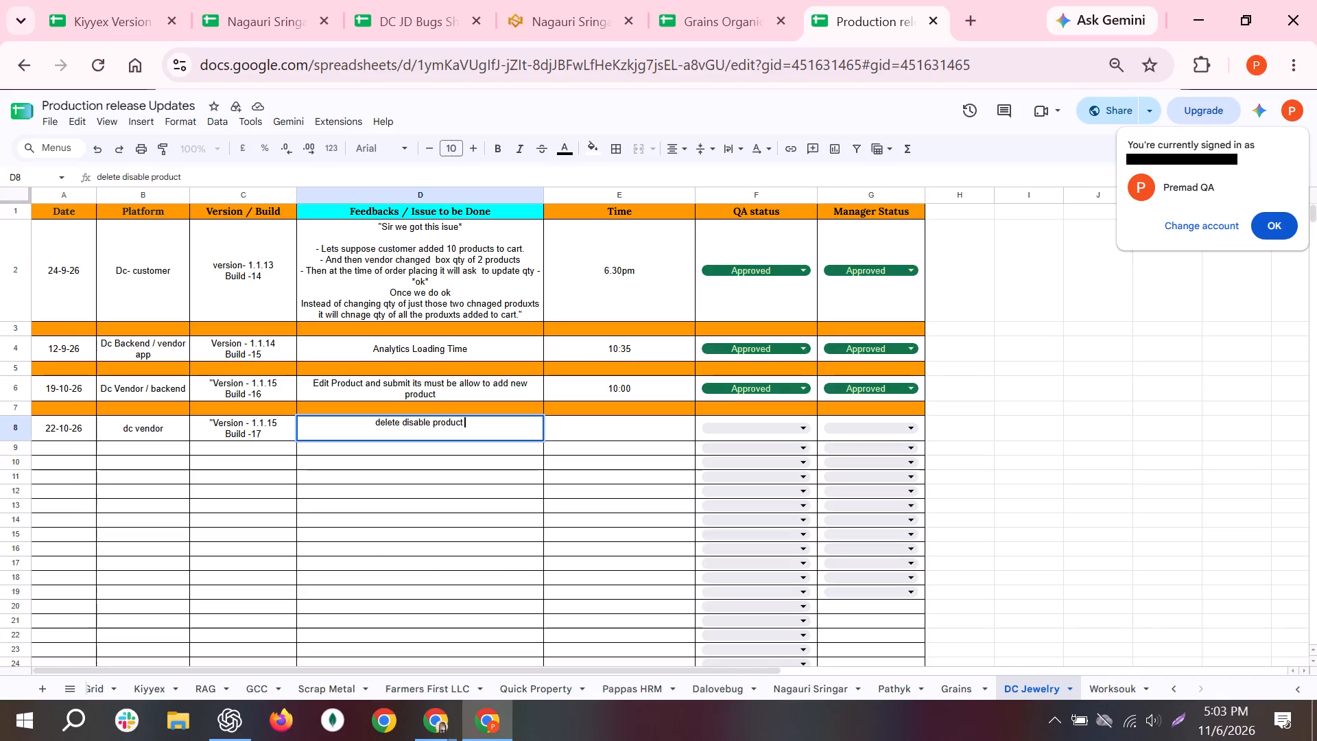
type("fund")
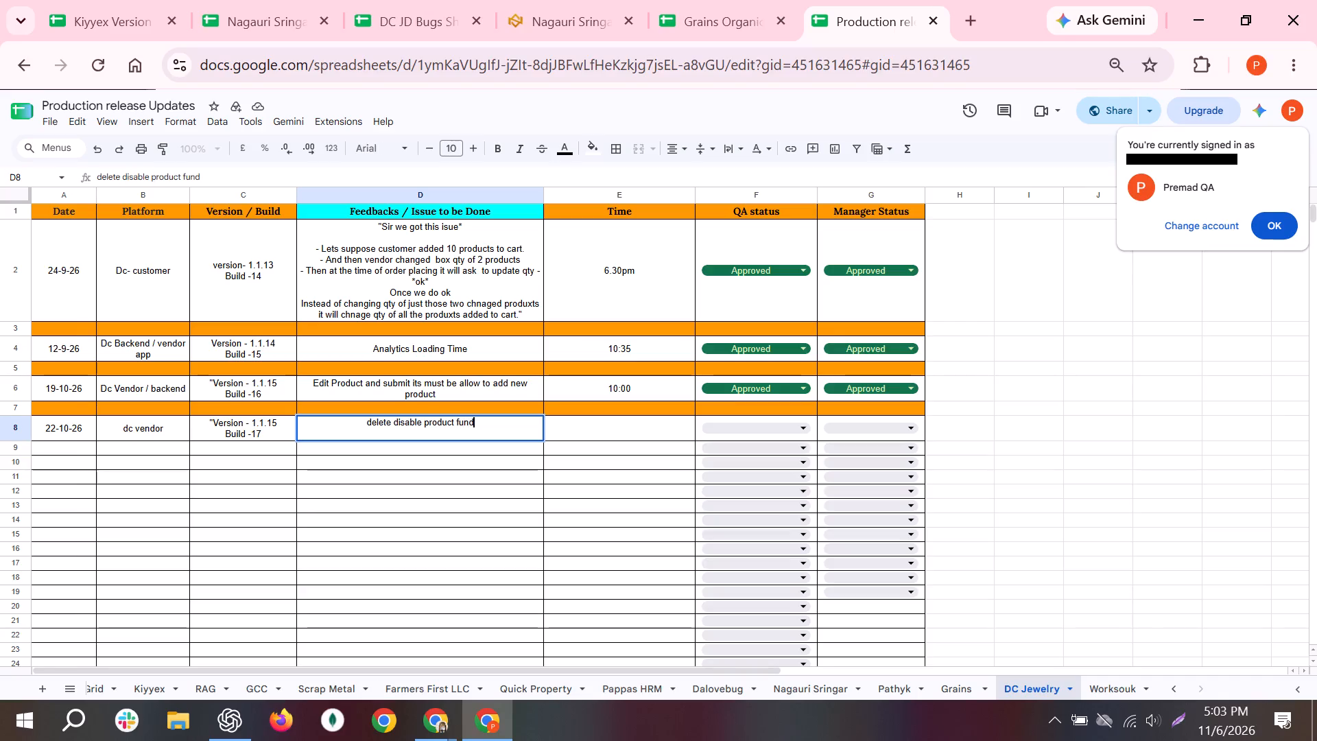
key("BackSpace")
type("ction")
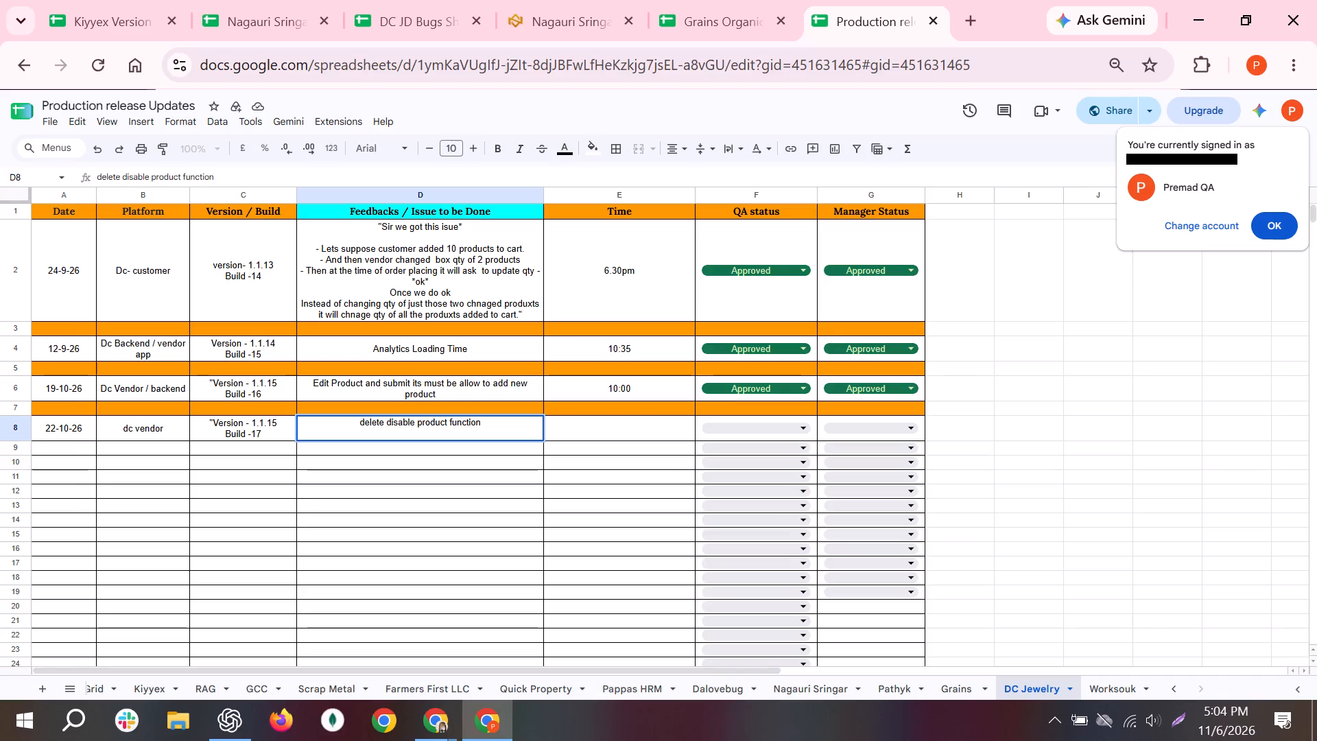
type("ali")
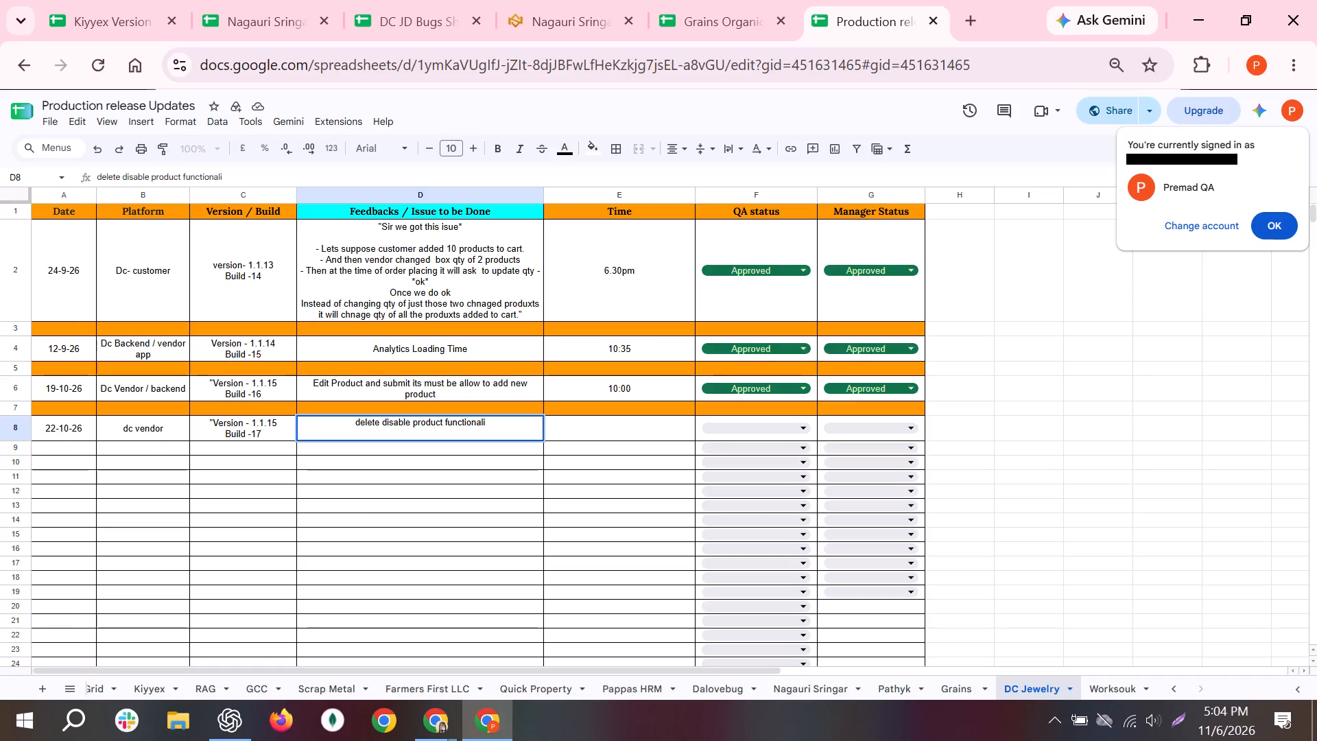
type("ty")
key("space")
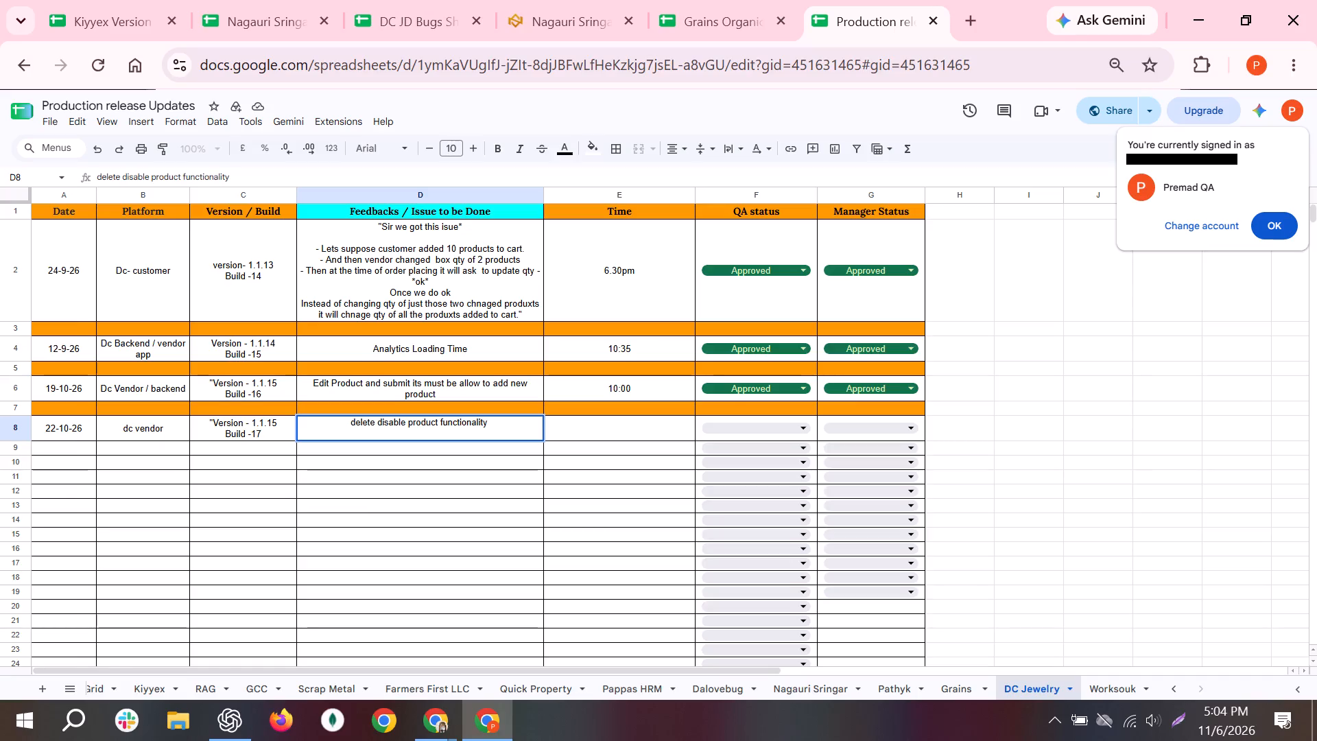
type(", resloved")
key("space")
type("add bulk")
key("space")
type("product")
key("space")
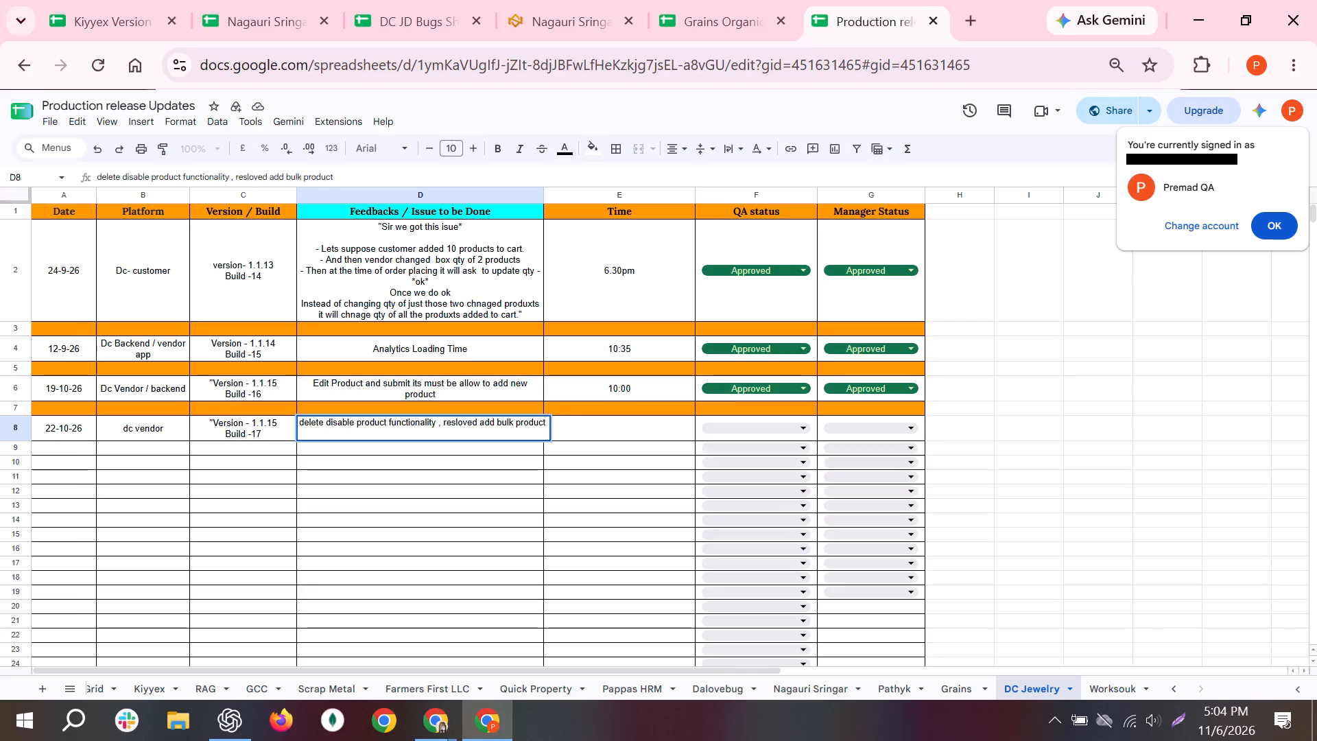
type("isuue")
key("BackSpace")
key("BackSpace")
key("BackSpace")
type("sue")
key("space")
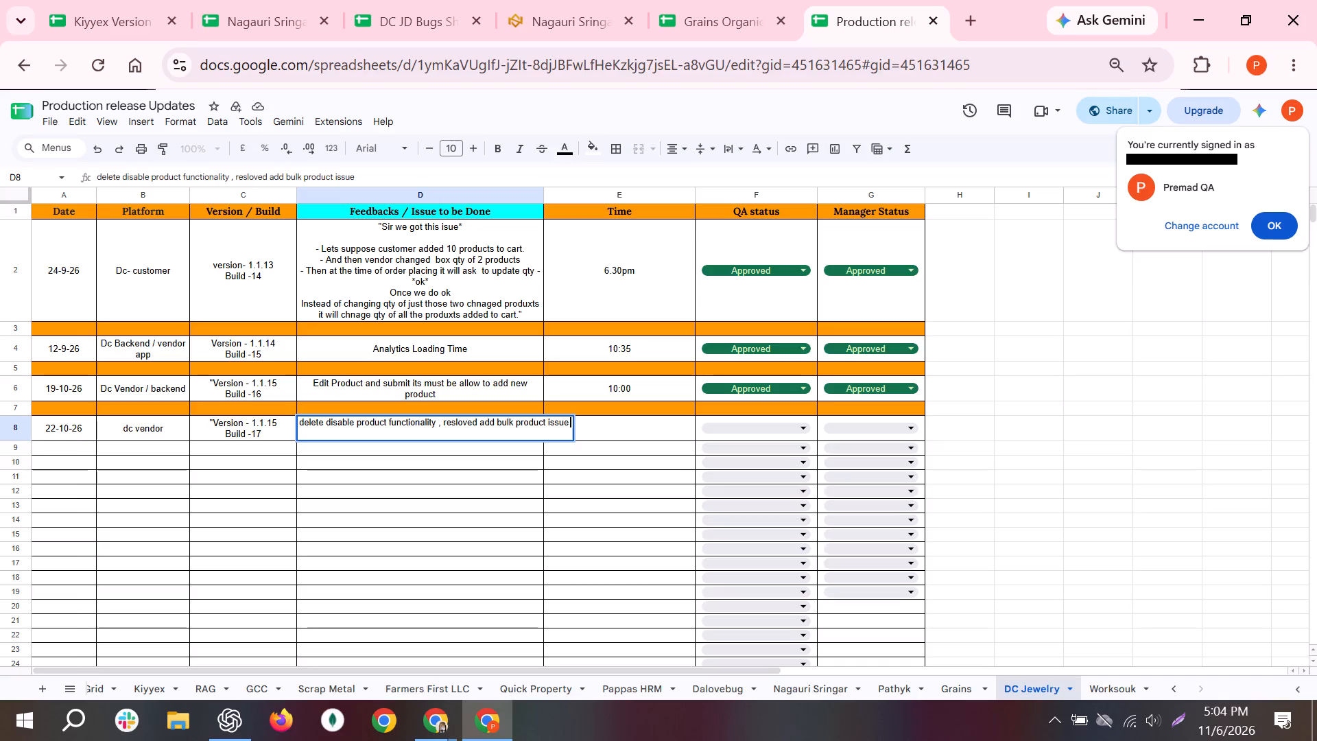
key("period")
key("BackSpace")
type(", aa")
key("BackSpace")
type("llowing")
key("space")
type("to edit")
key("space")
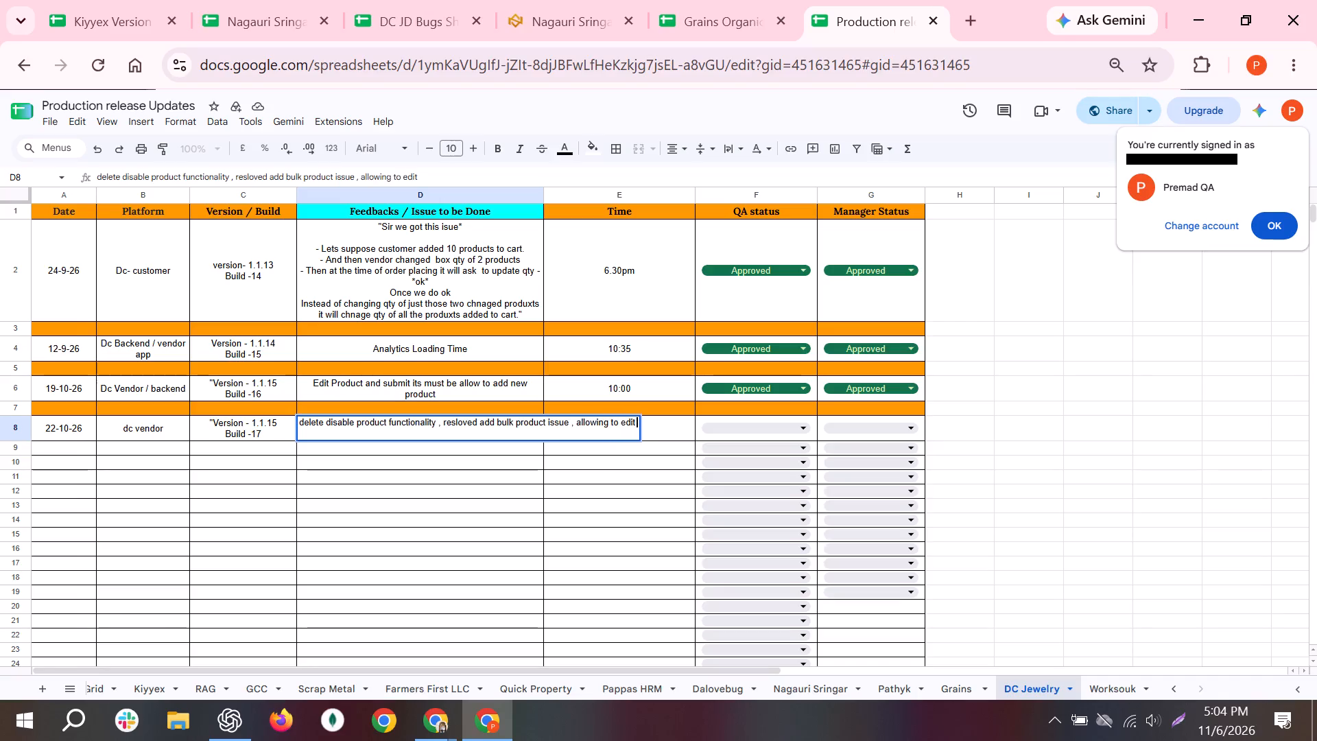
type("name cell")
key("Return")
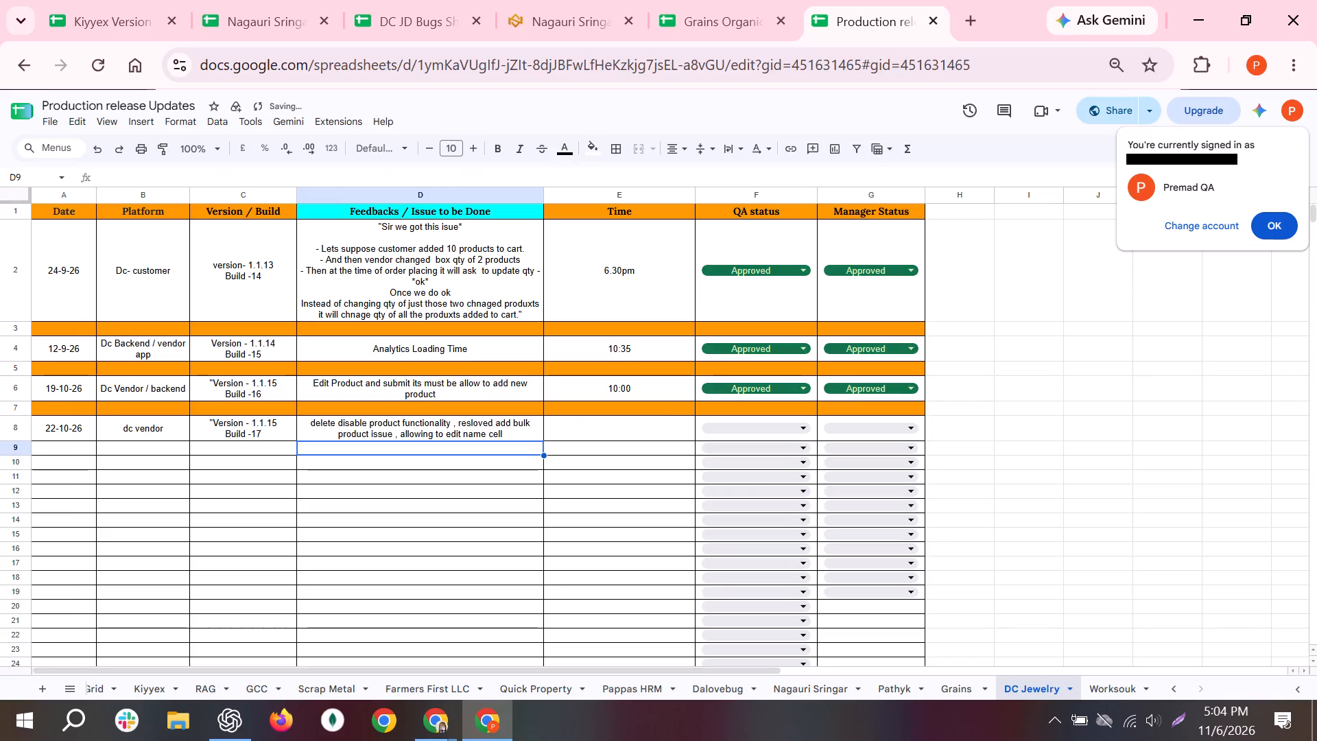
Enter 6:00 as the time for the 22-10-26 entry.
key("Down")
key("Up")
key("Up")
key("Right")
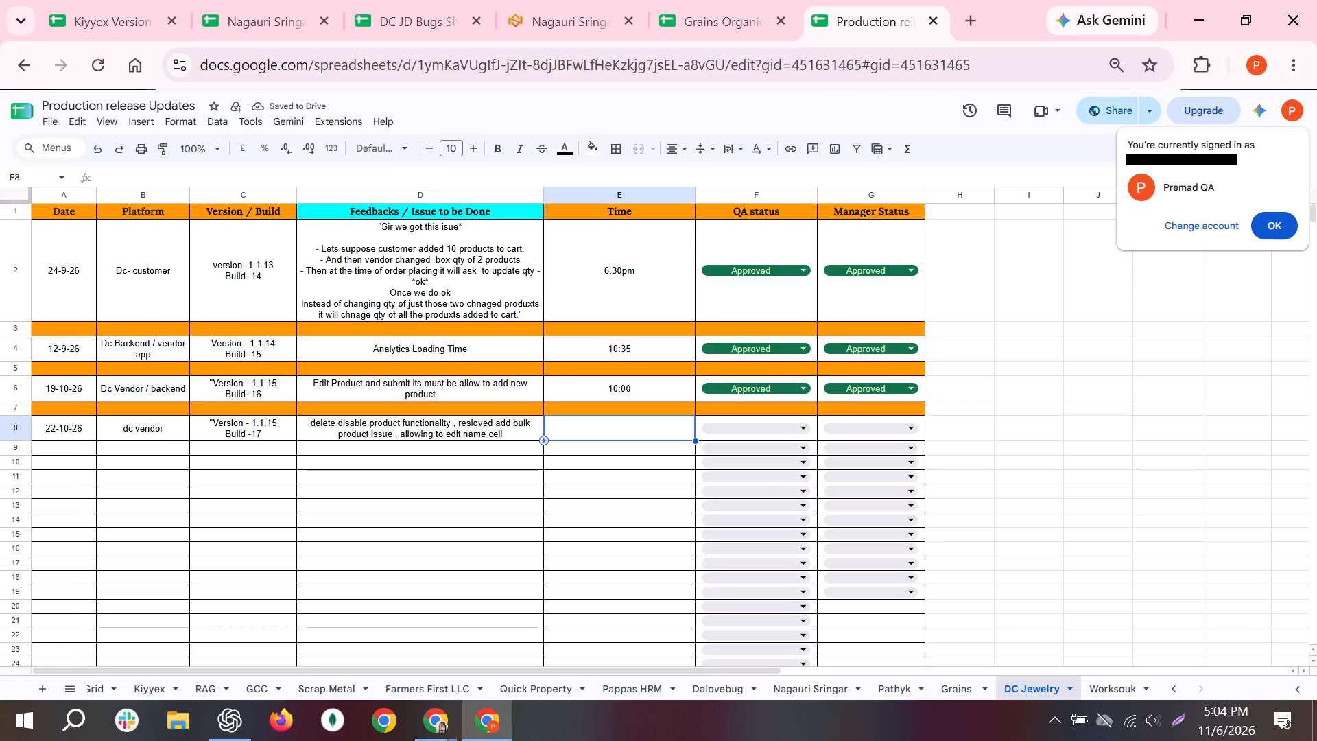
key("6")
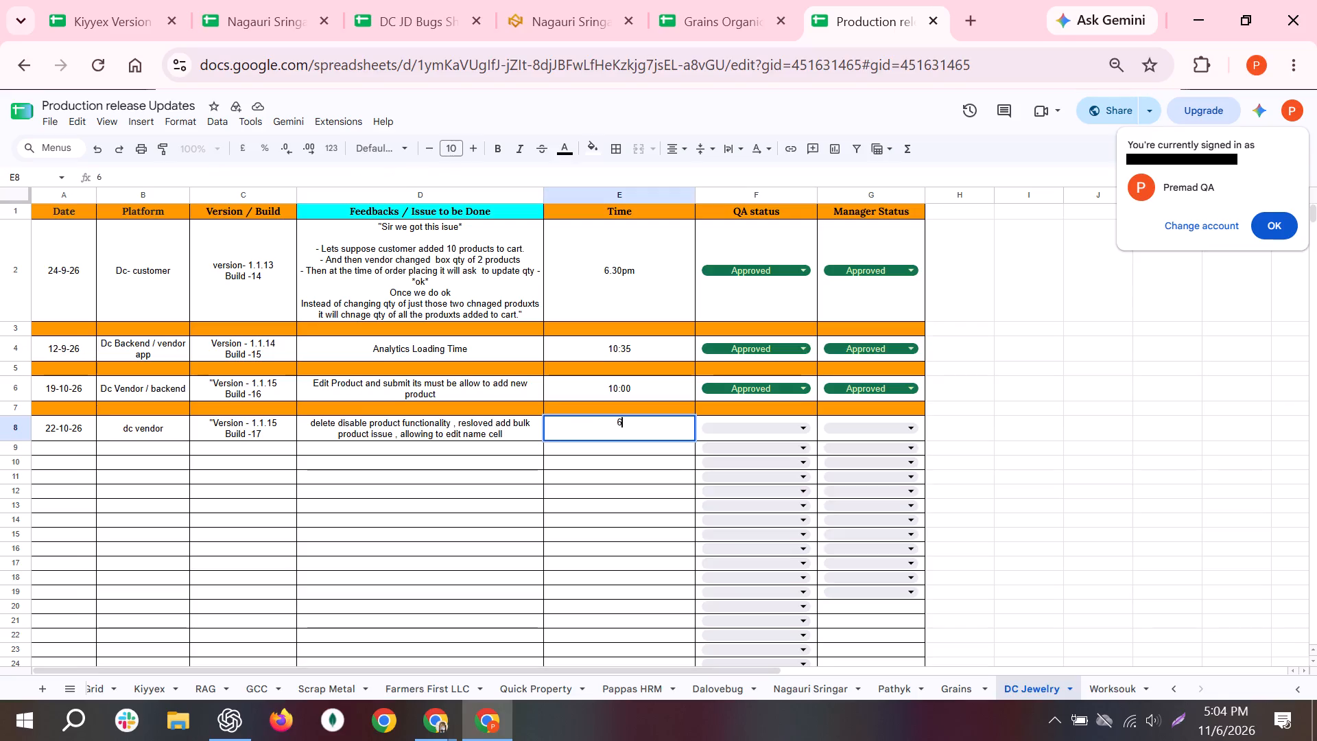
key("period")
key("BackSpace")
key("semicolon")
key("BackSpace")
type(":00")
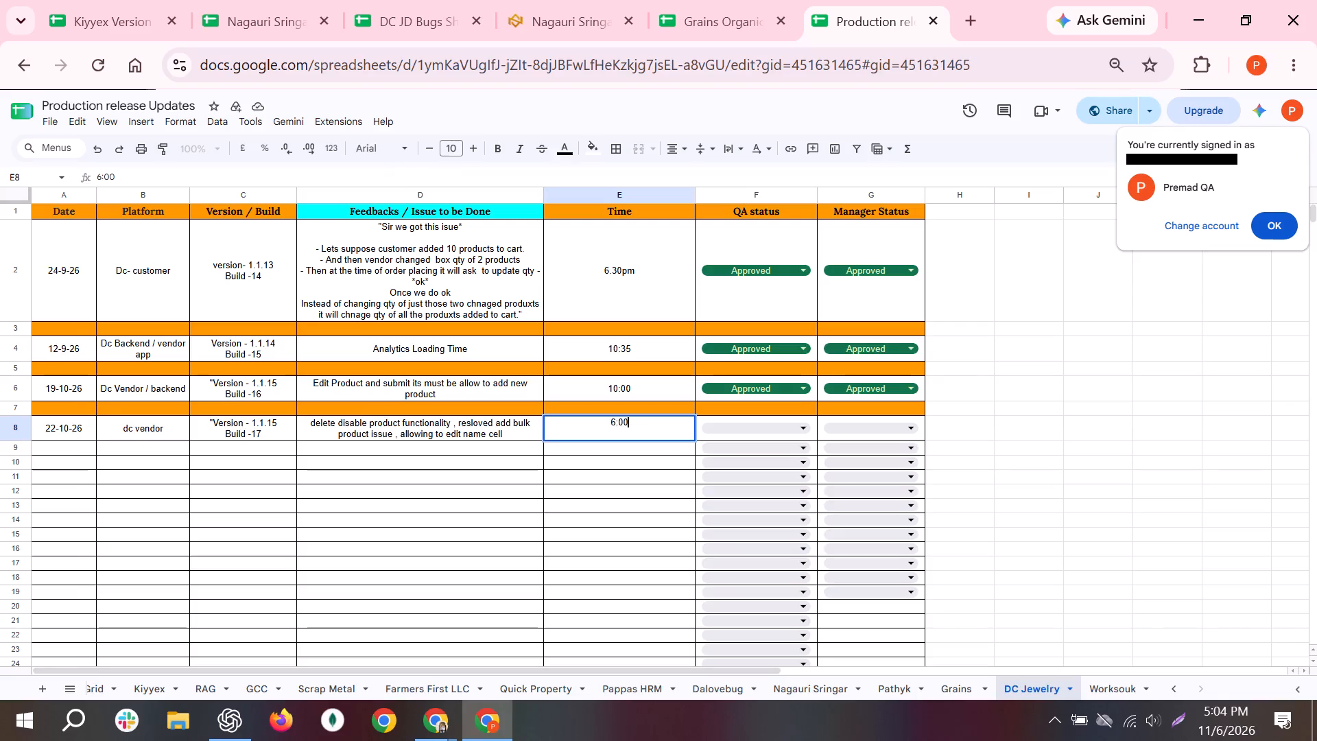
key("Return")
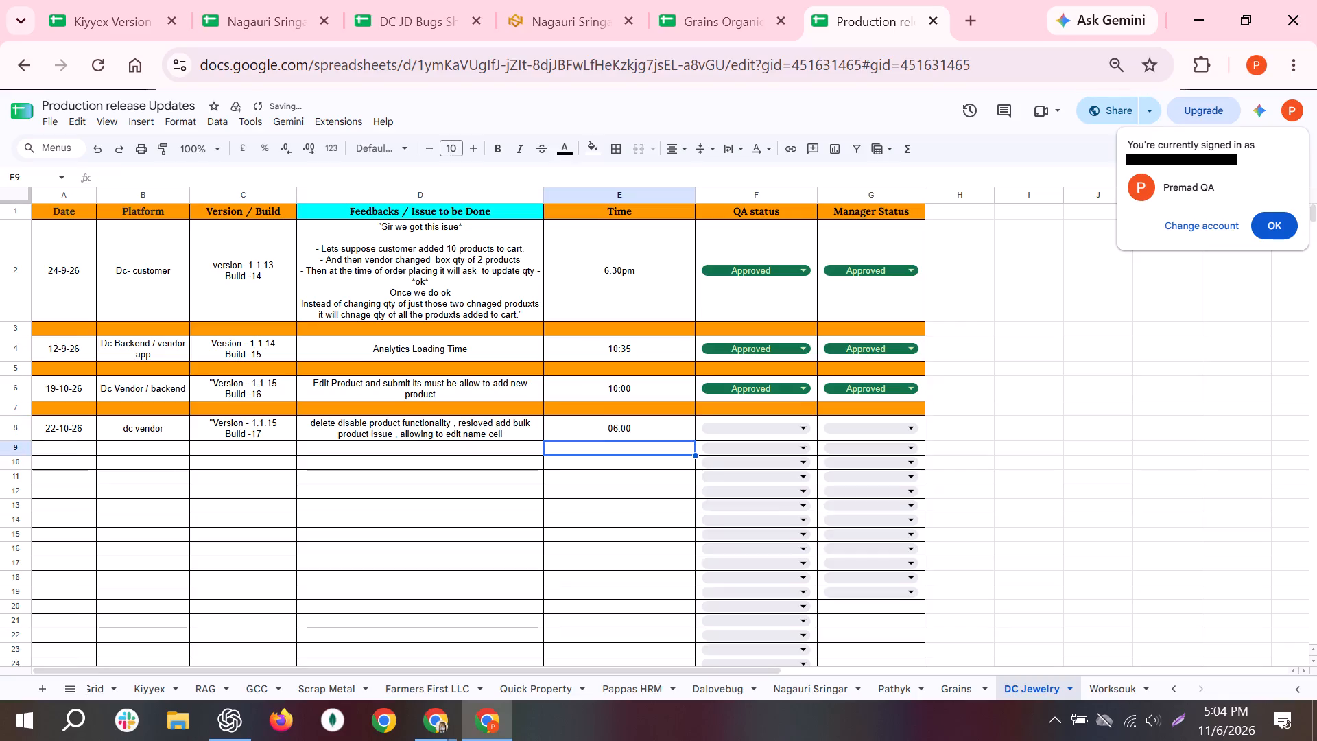
Start another entry in row 9 with the date 27-10-26 and the platform "dc vendor".
key("Left")
key("Left")
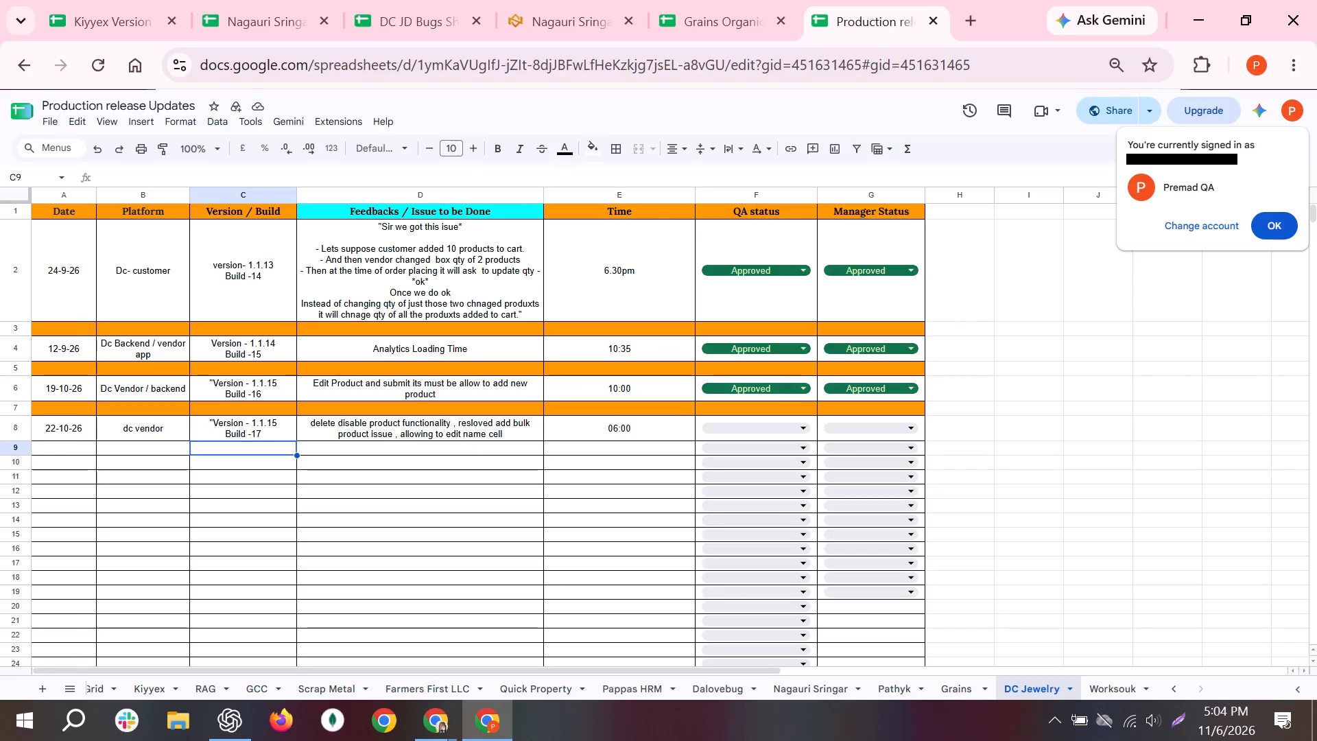
key("Left")
key("Left")
type("27")
type("-10-2")
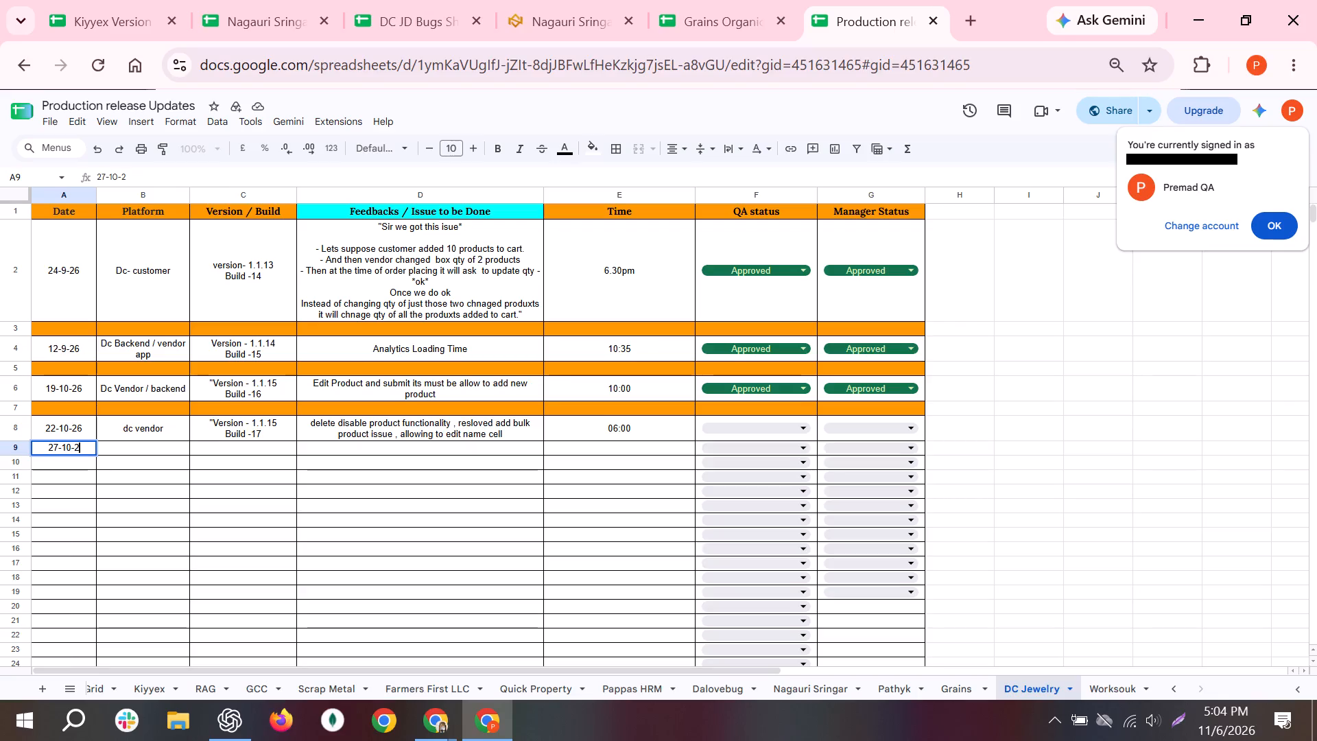
key("6")
key("Right")
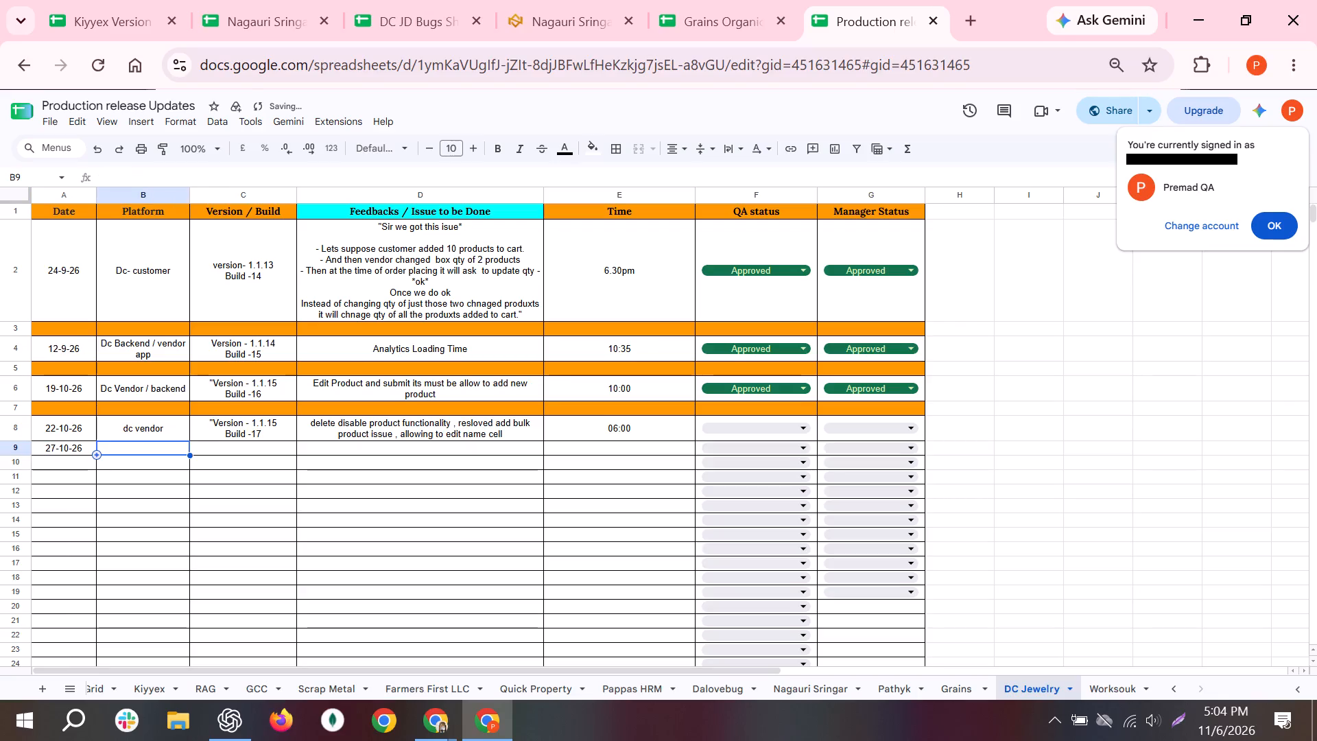
type("dc")
key("Right")
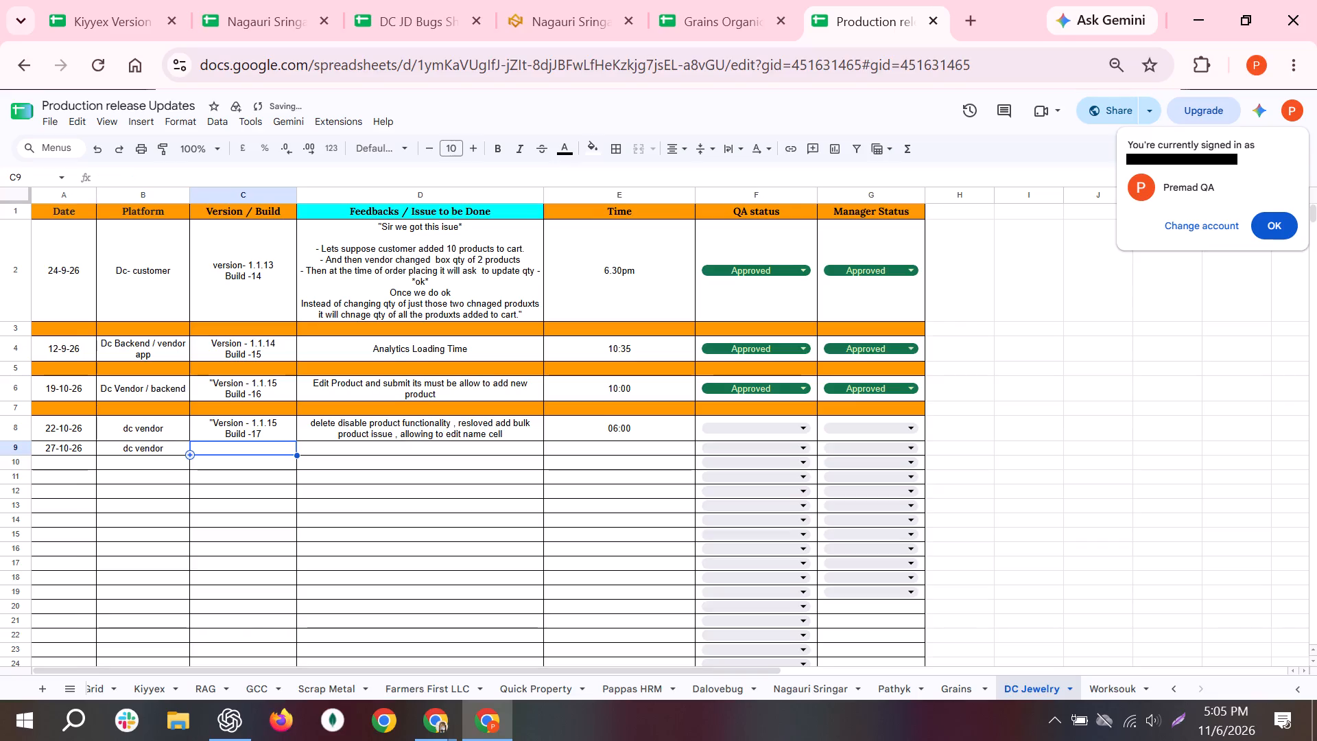
key("Up")
key("Down")
Paste the copied Version / Build entry into row 9 and change its build number to 18.
key("ctrl+v")
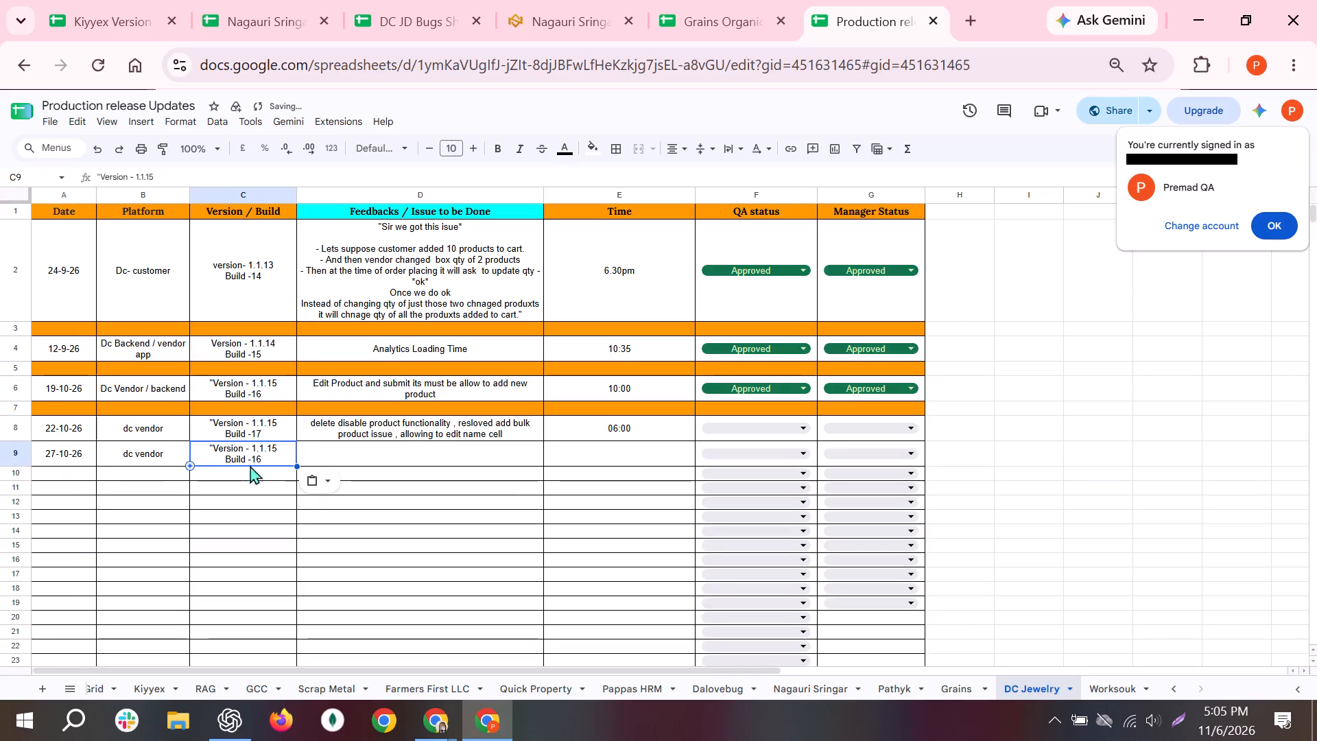
double_click(271, 457)
key("BackSpace")
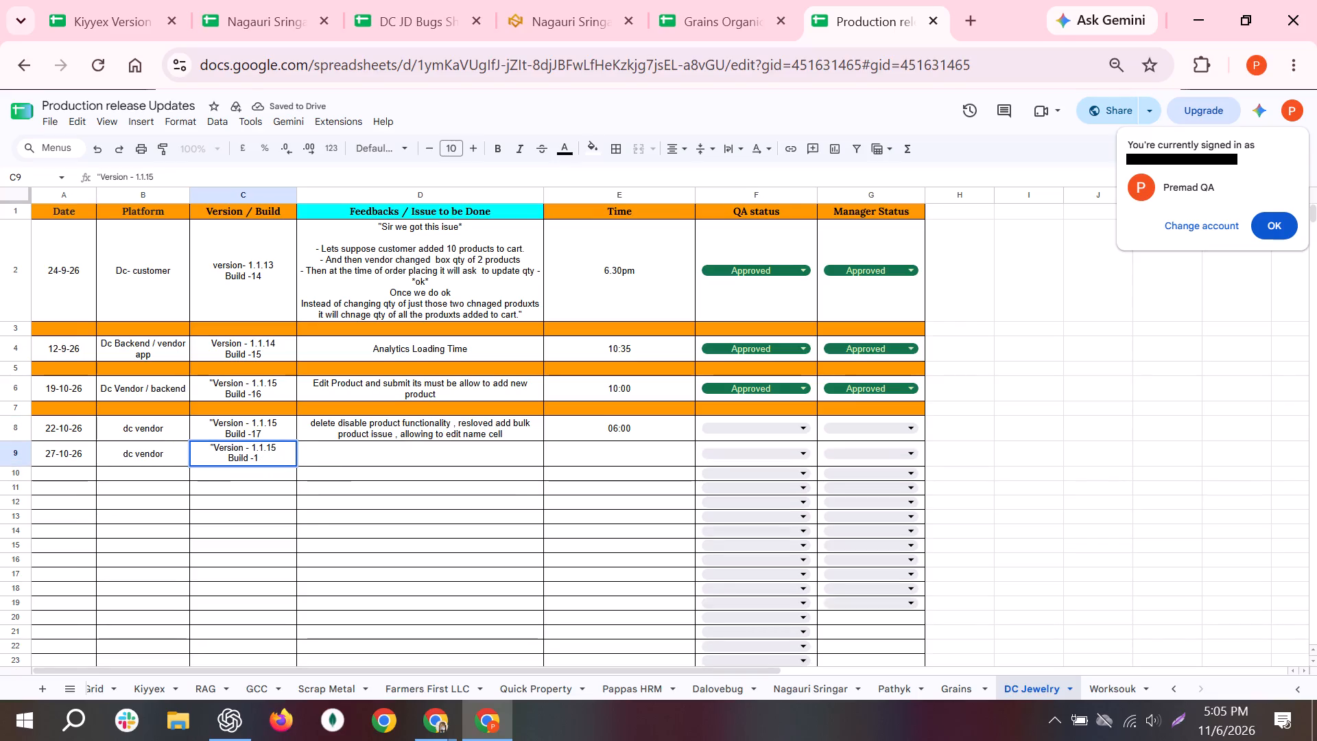
key("8")
key("Right")
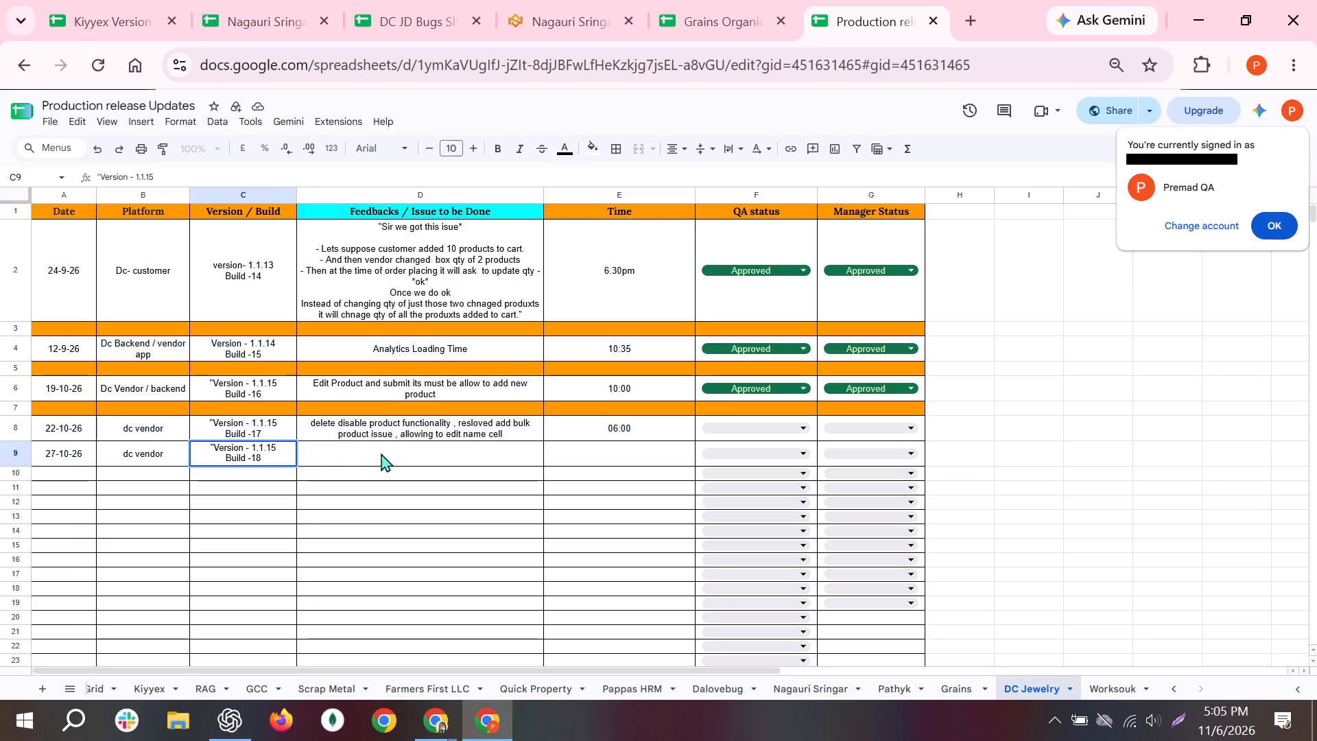
key("Tab")
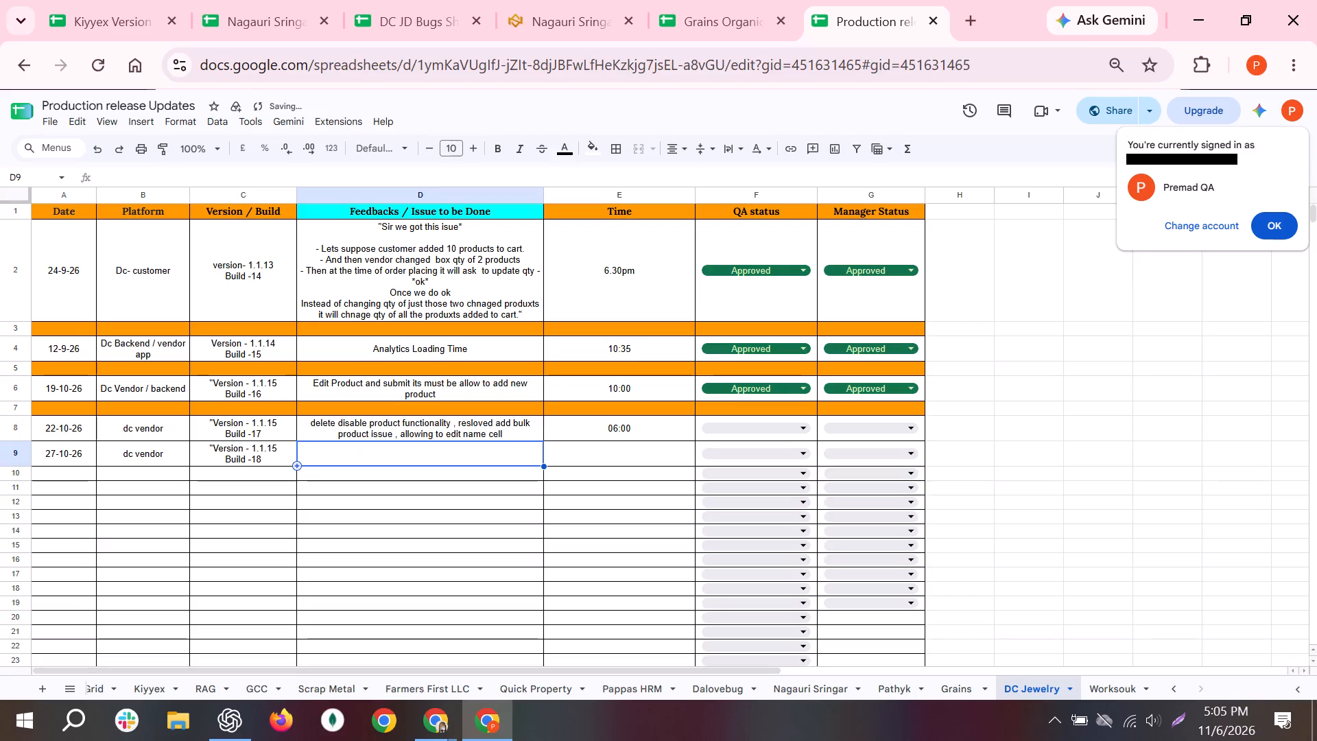
Enter the row 9 feedback "product module cart visibility fixing".
type("[rp")
key("BackSpace")
key("BackSpace")
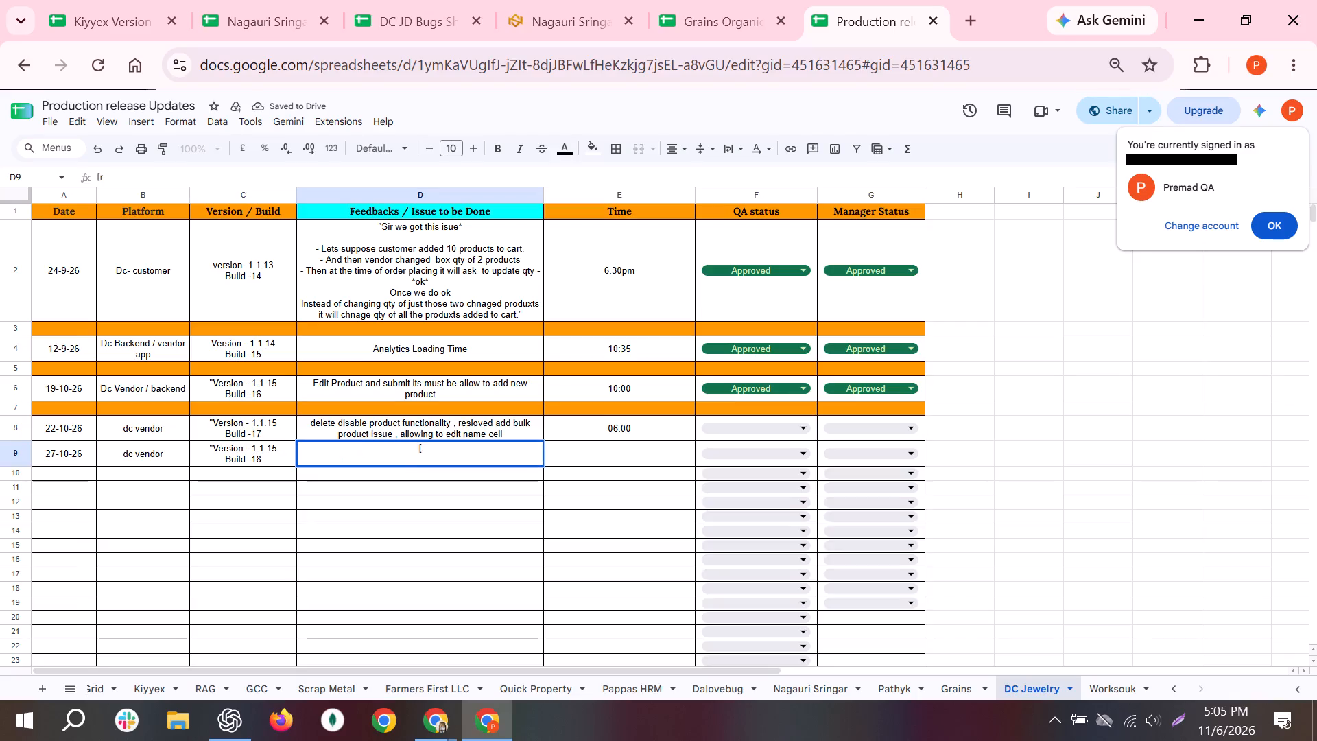
key("BackSpace")
type("product")
key("space")
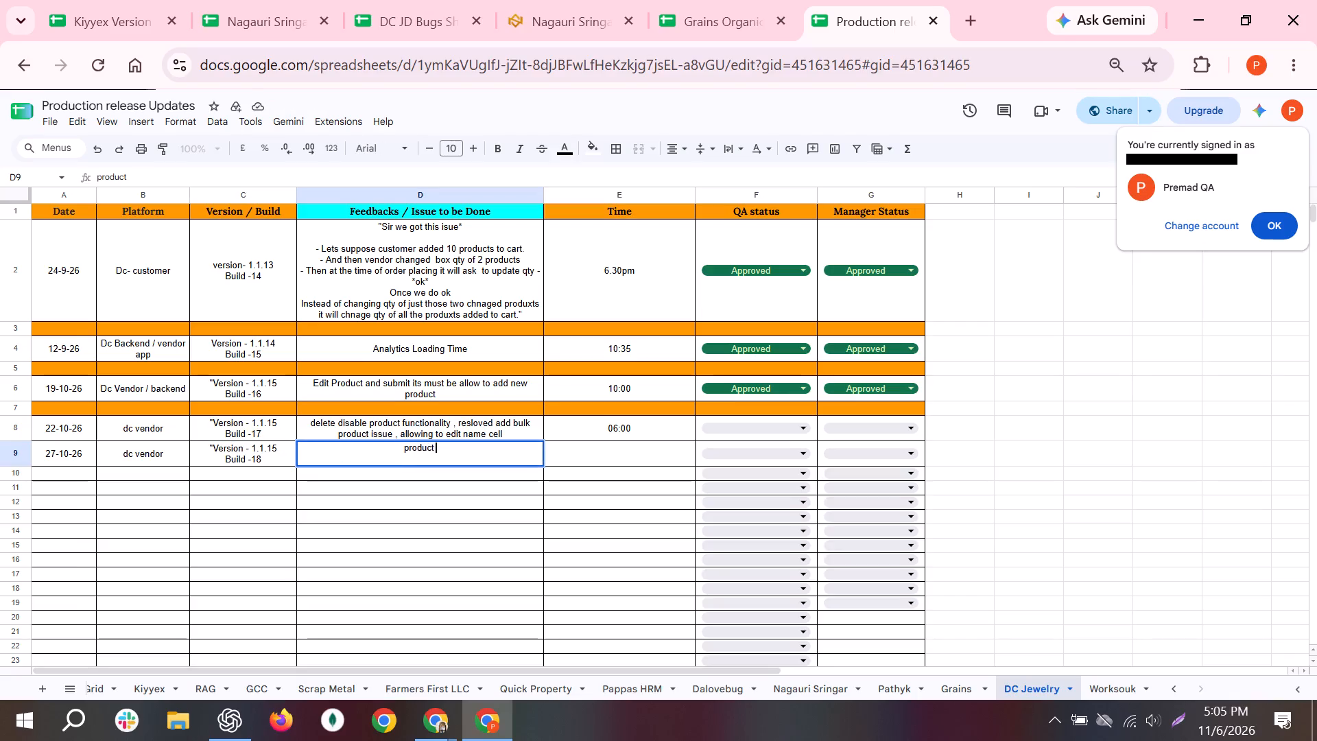
type("module")
key("space")
type("cart")
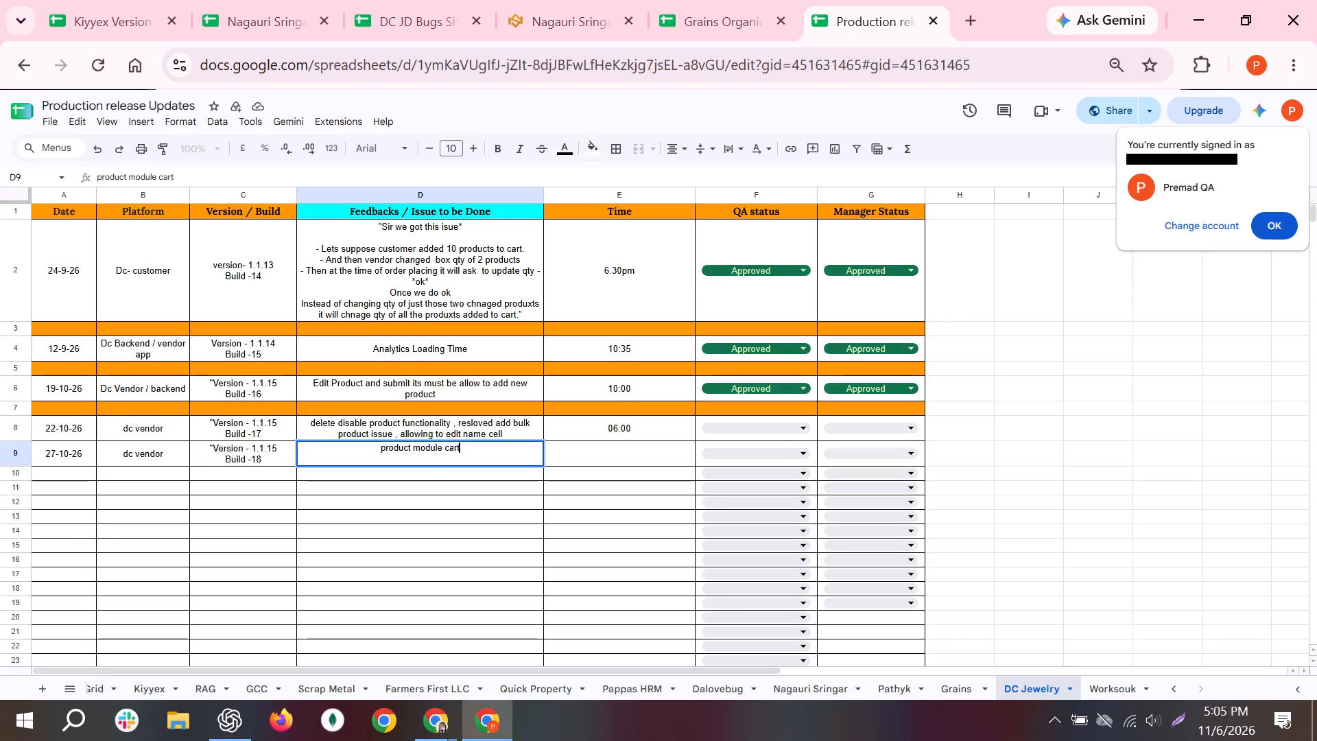
key("space")
type("vis")
key("i")
type("bility")
key("space")
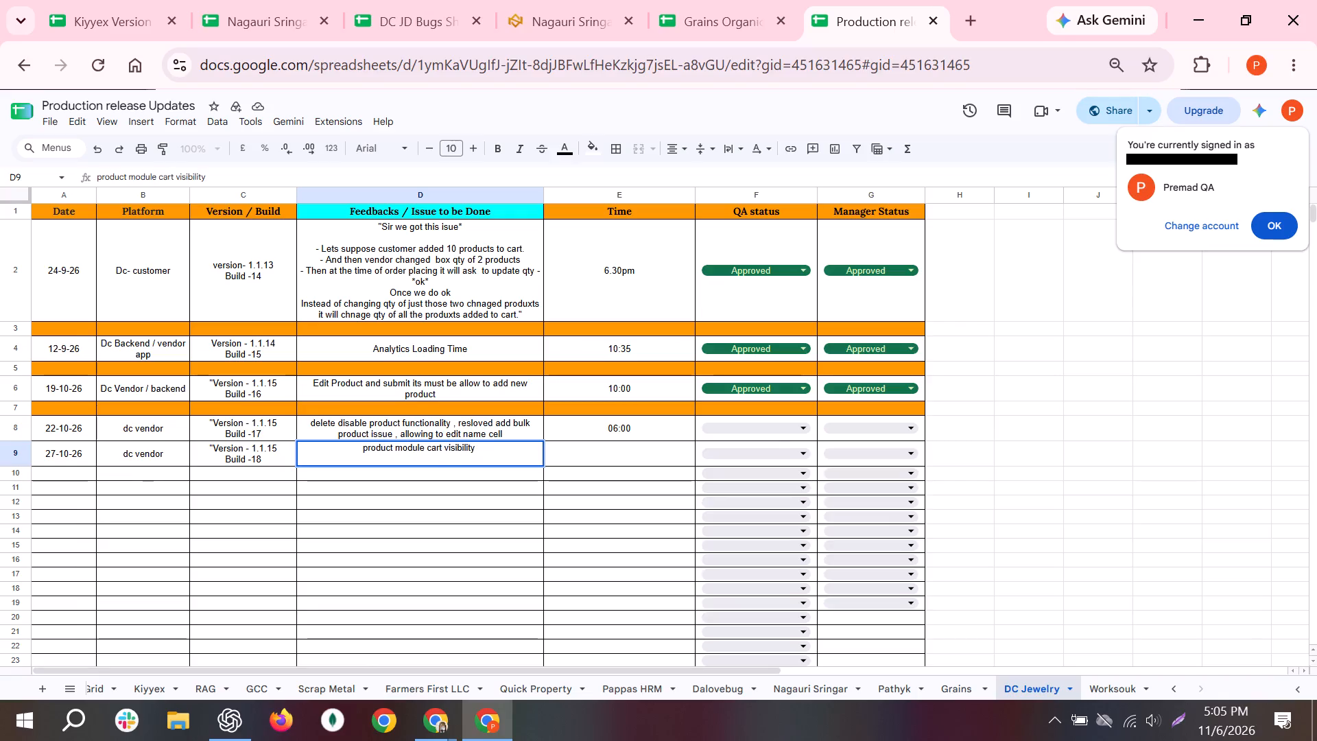
type("fixing")
key("space")
key("Right")
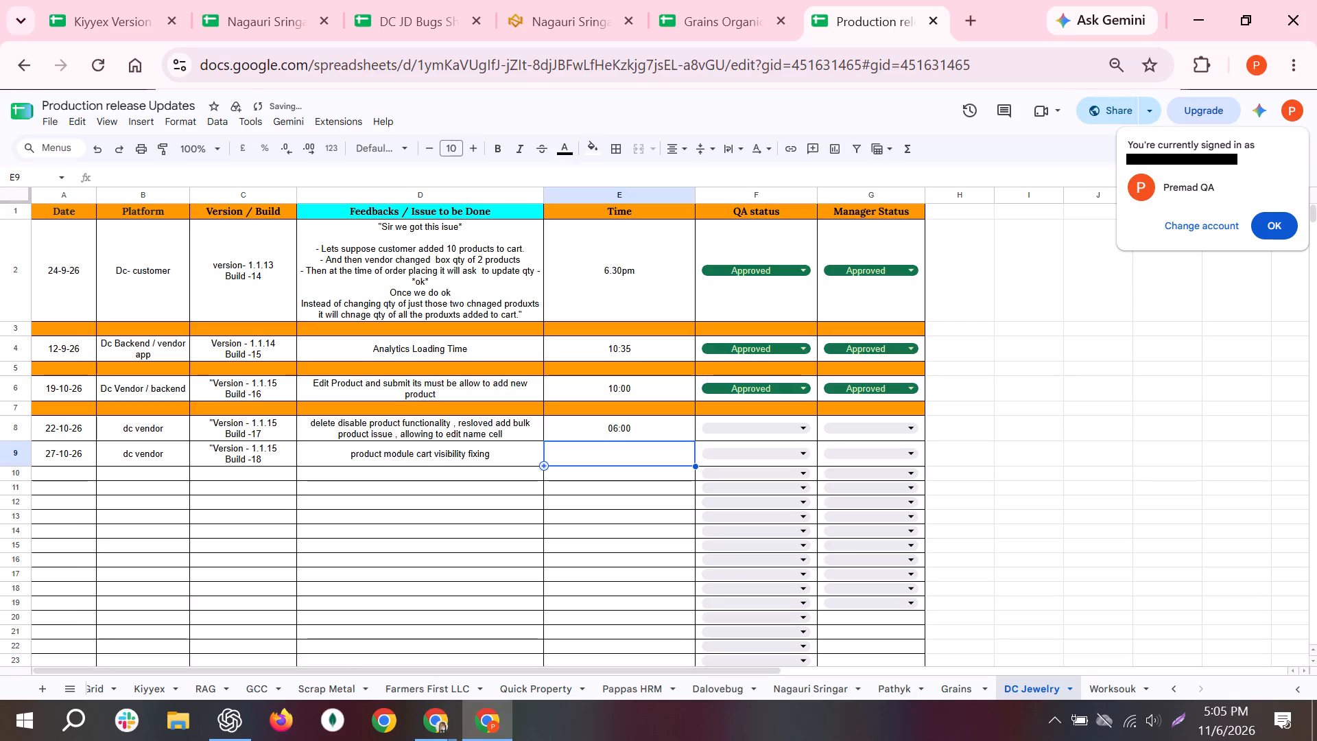
Enter 1:20 as the time for the 27-10-26 entry.
key("1")
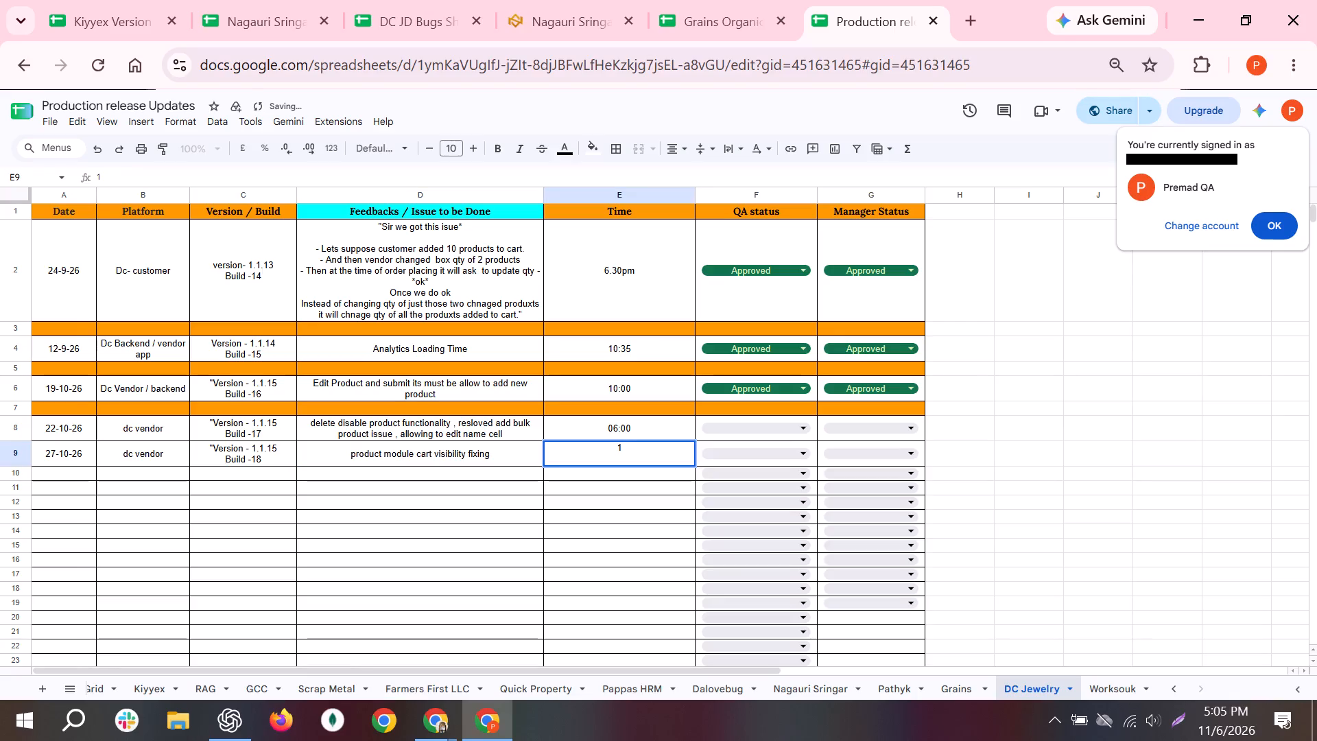
type(":20")
key("Return")
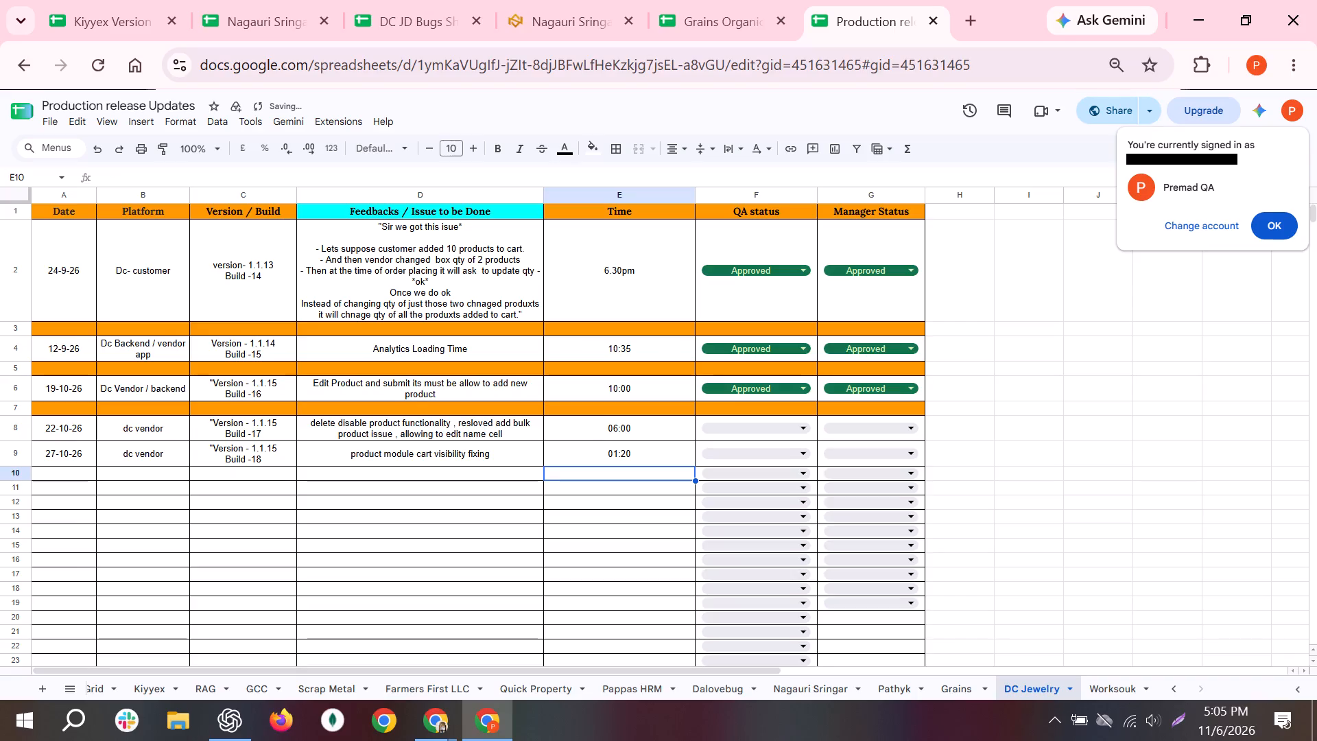
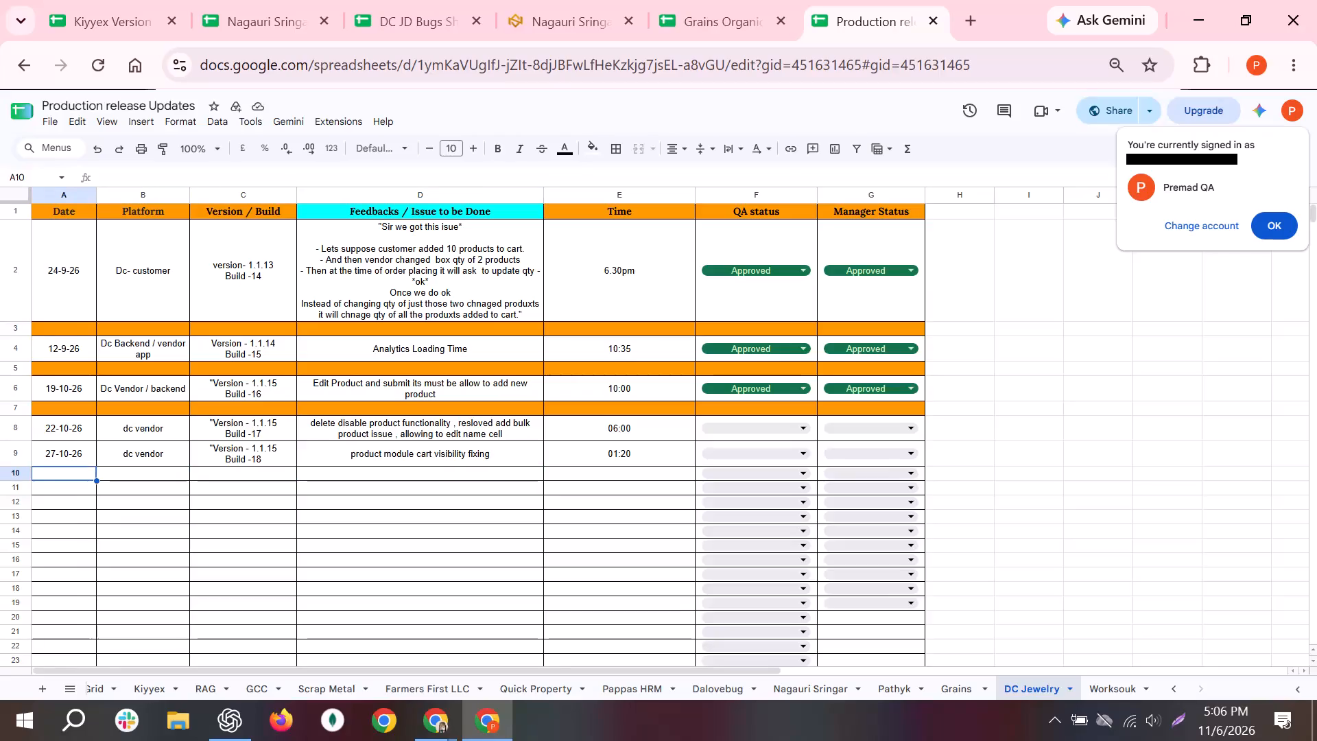
Start a new entry in row 10 with the date 27-10-26 and the platform "dc backend".
type("27")
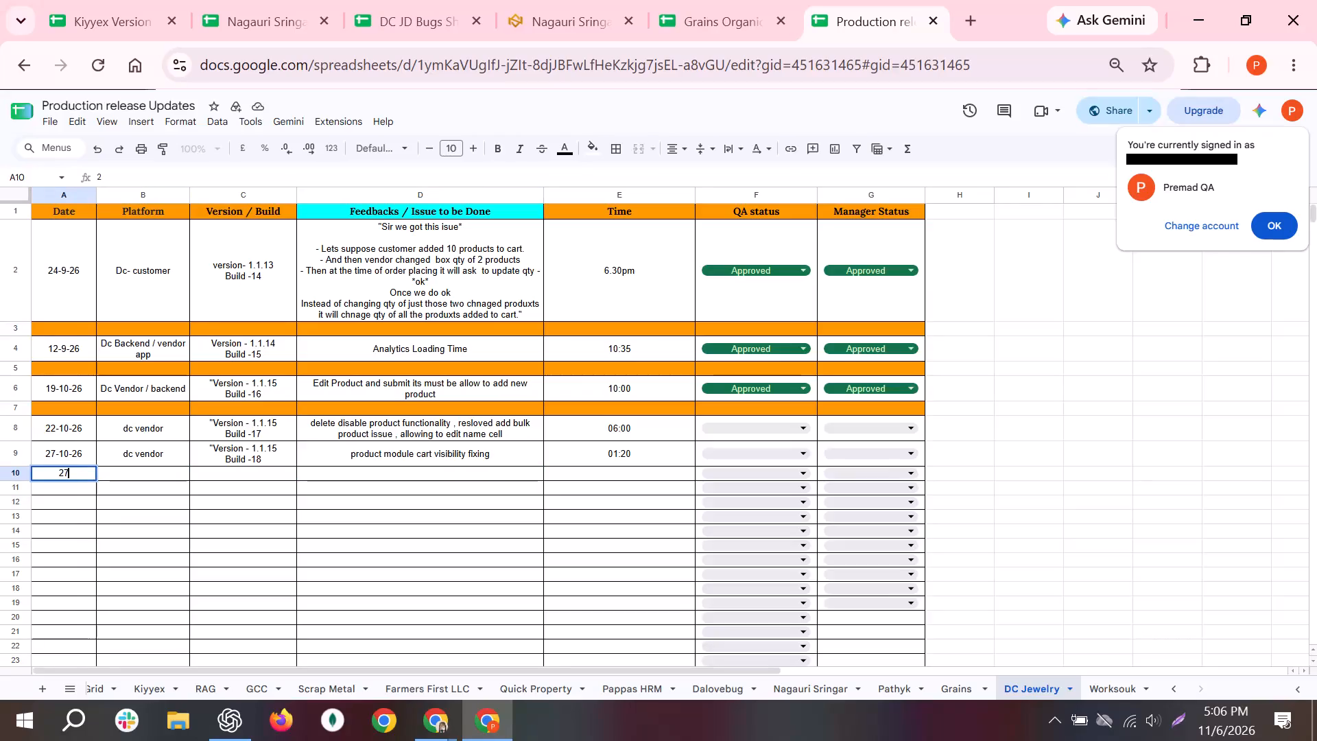
type("-10-26")
key("Right")
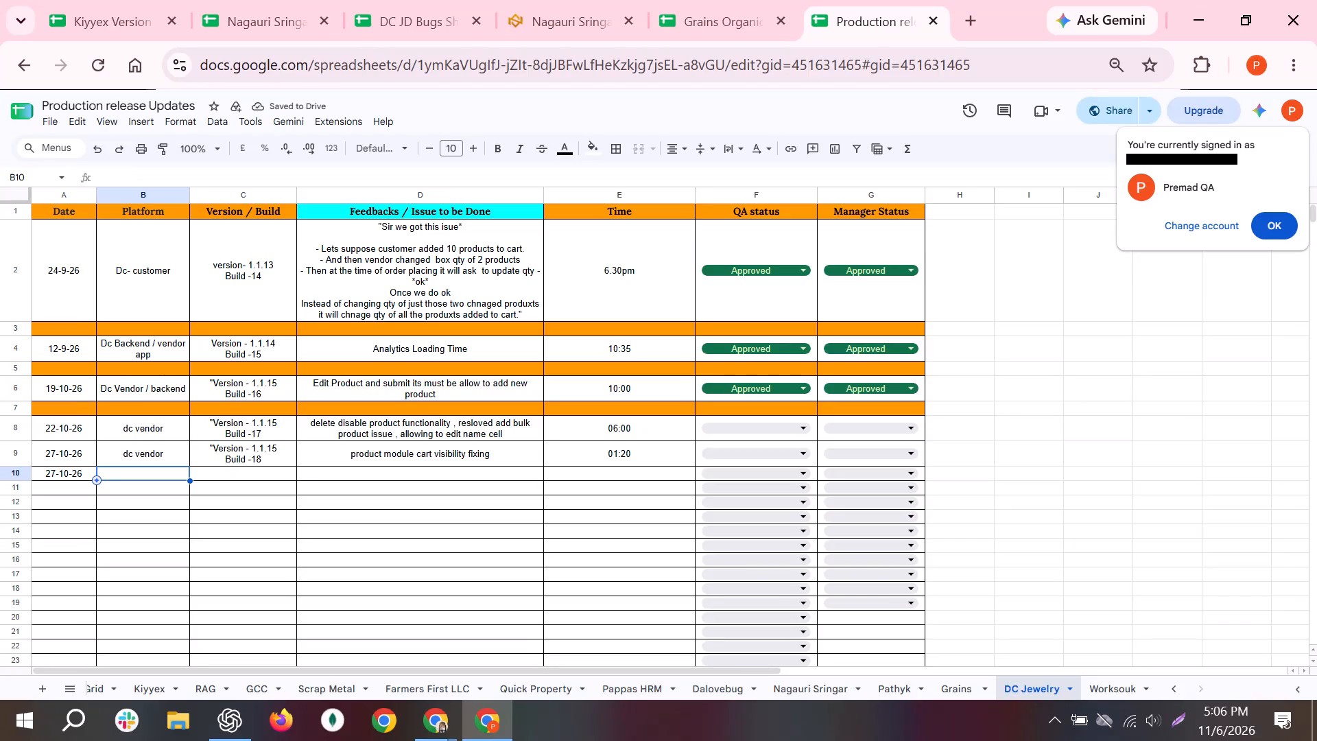
type("dc")
key("space")
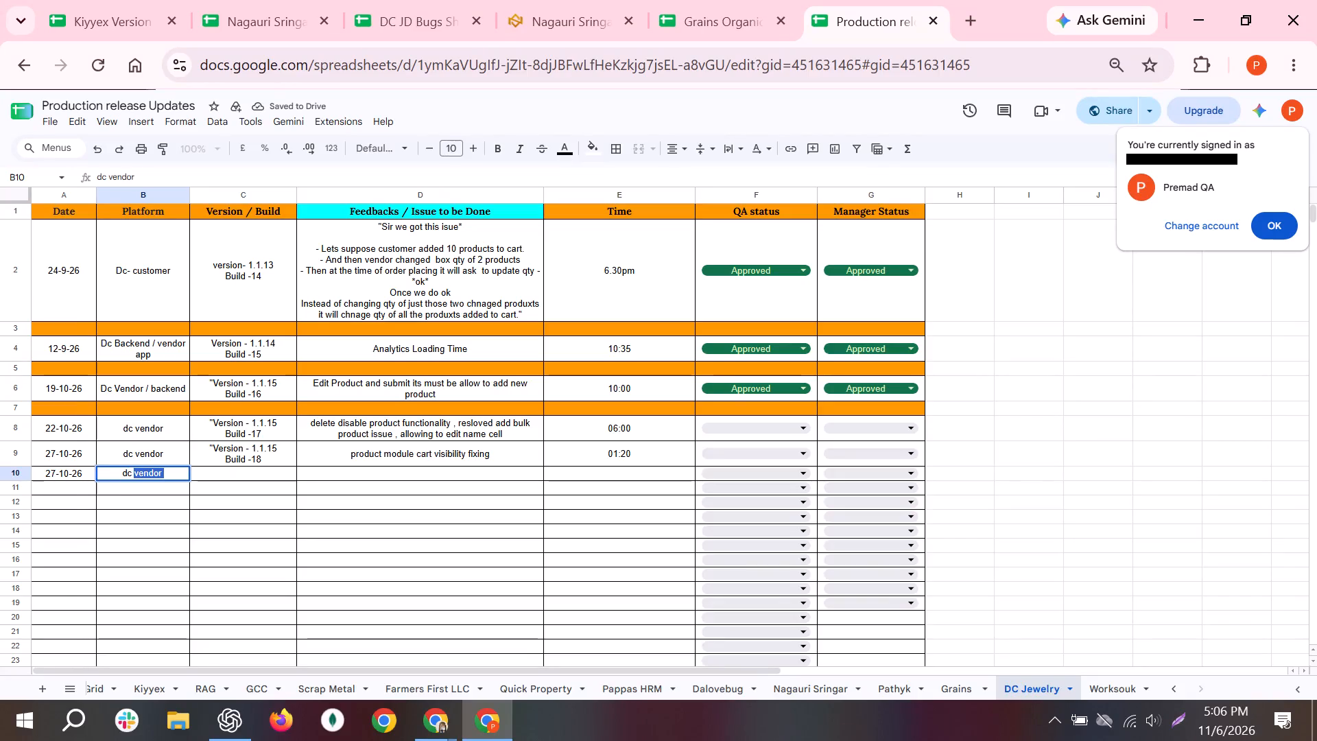
type("backend")
key("space")
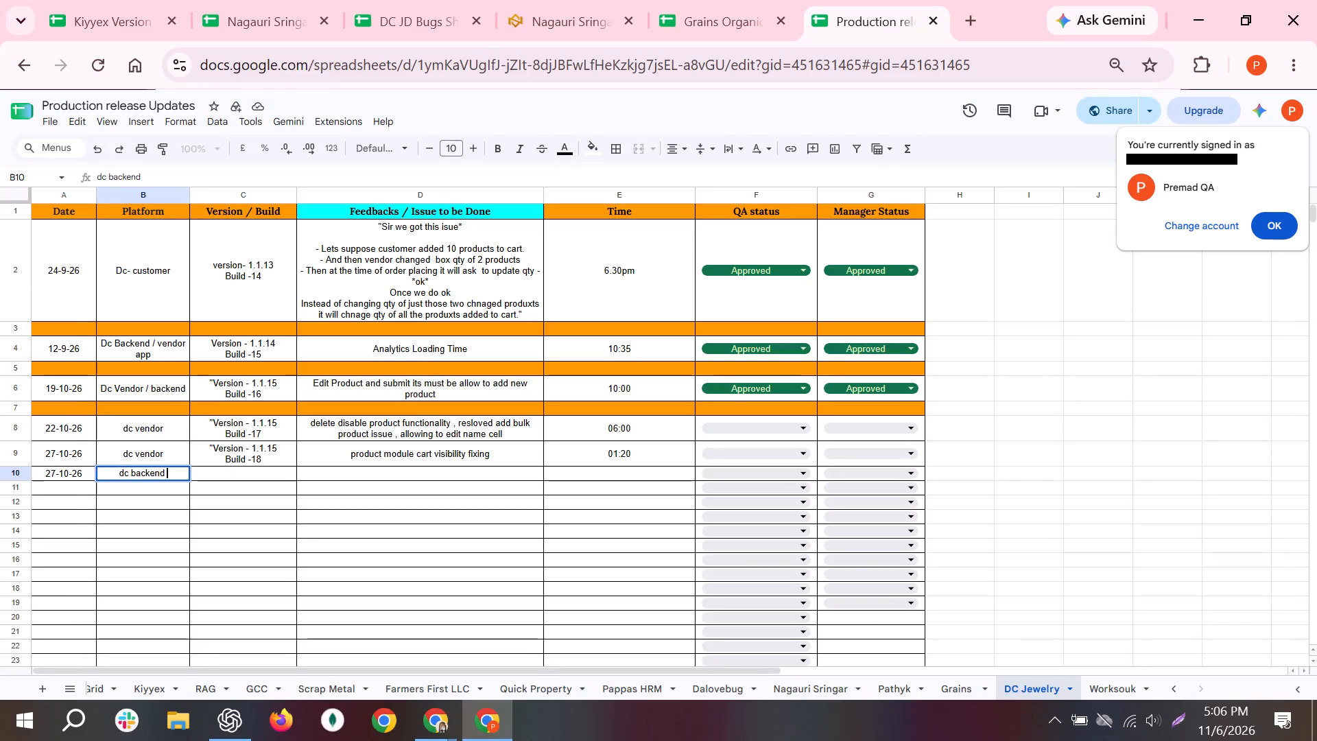
key("Right")
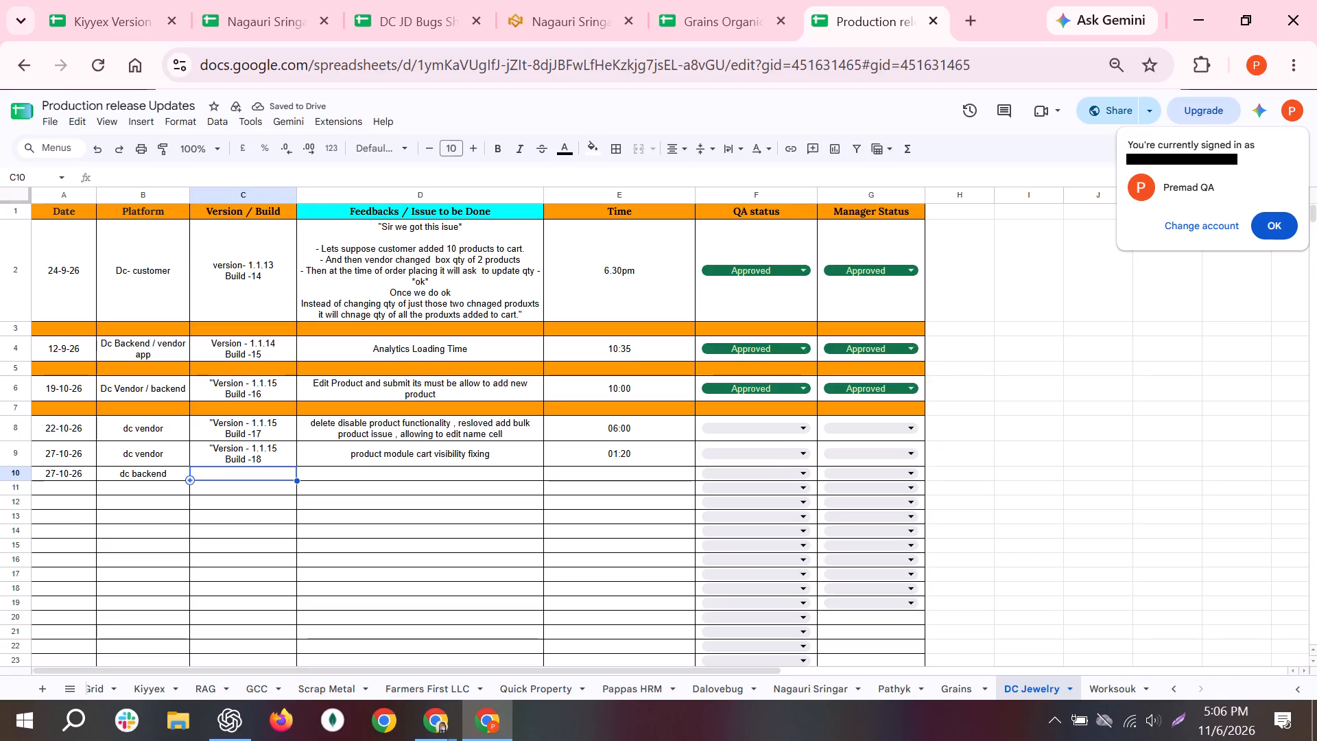
Copy the row 9 Version / Build entry into row 10.
key("Up")
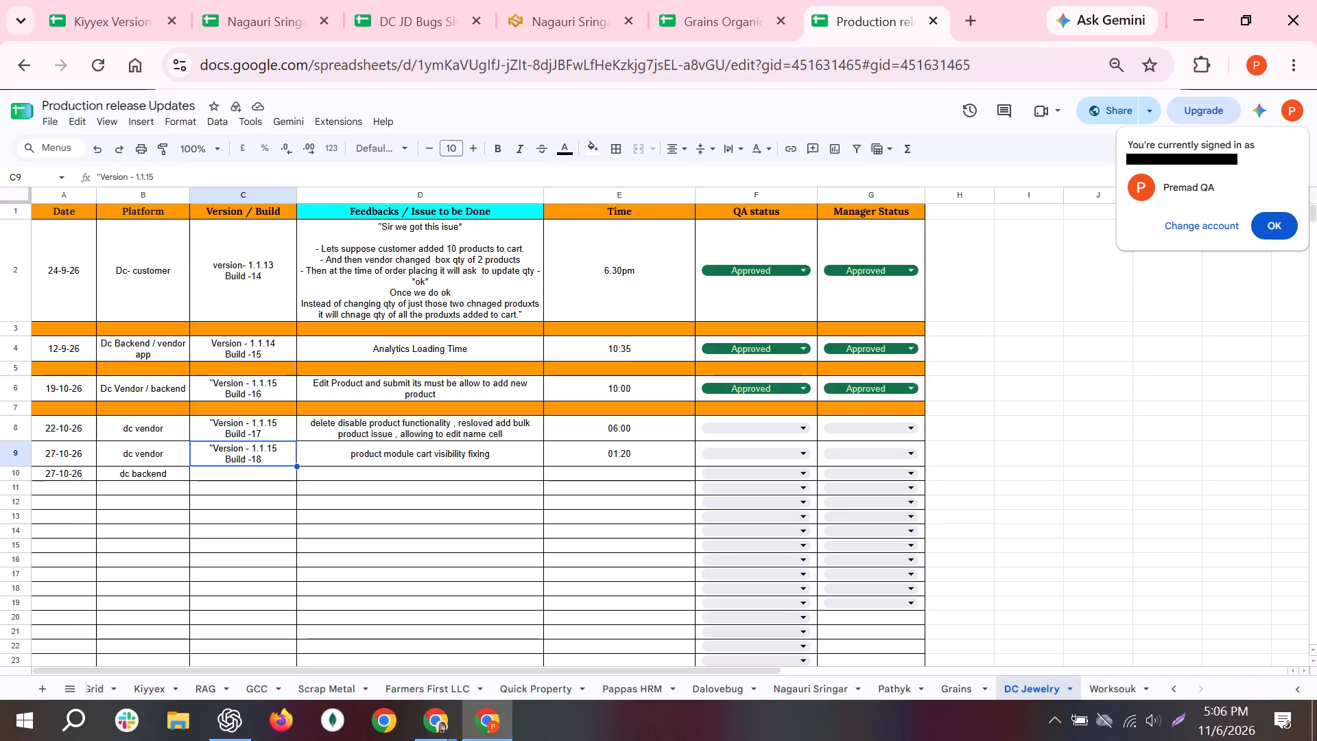
key("ctrl+c")
key("Down")
key("ctrl+v")
key("Right")
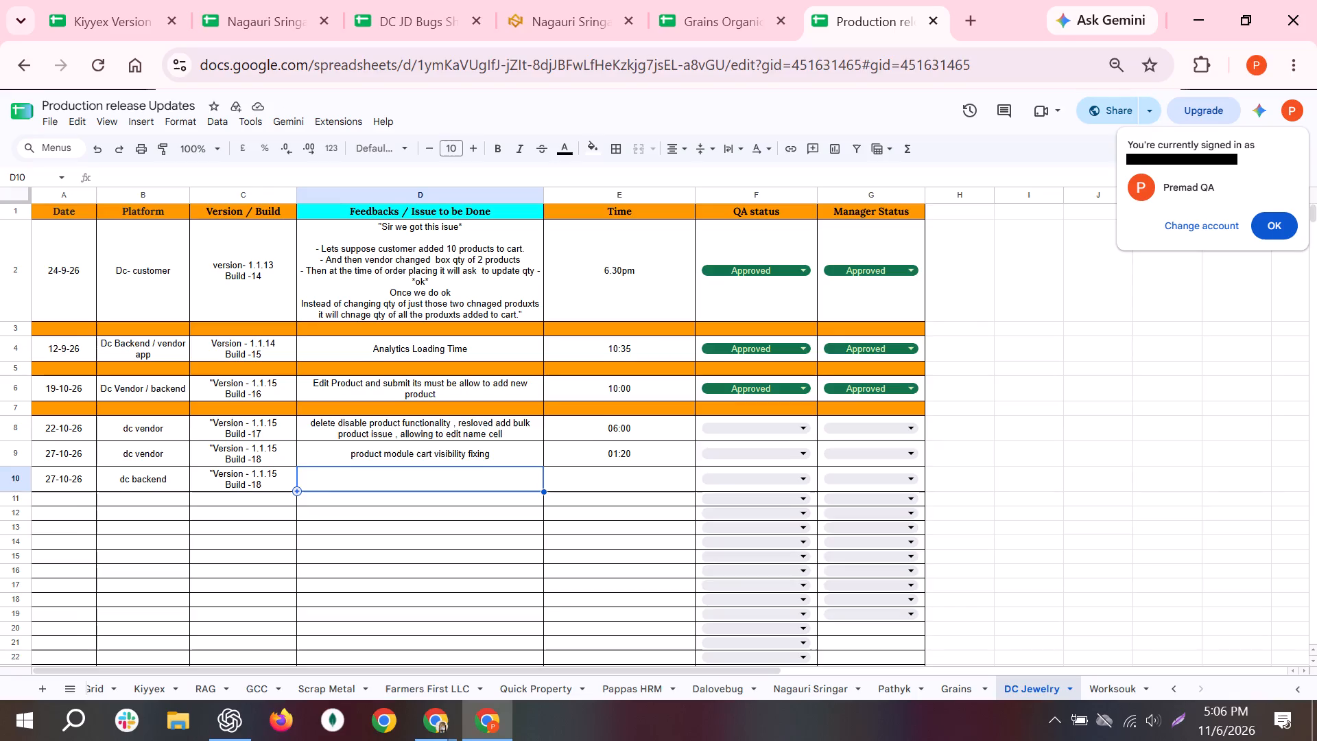
Complete row 10 with the feedback "code redevelop" and the time 2:40.
type("code re")
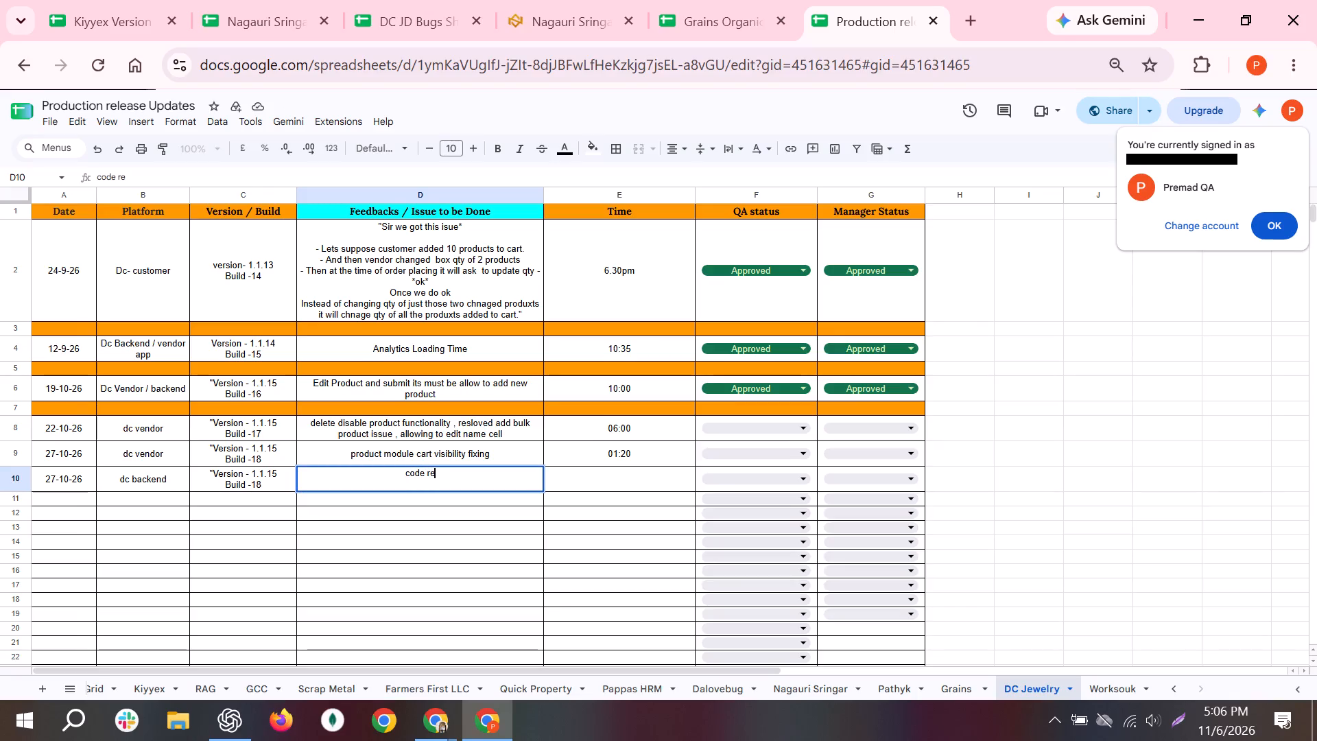
type("develop")
key("space")
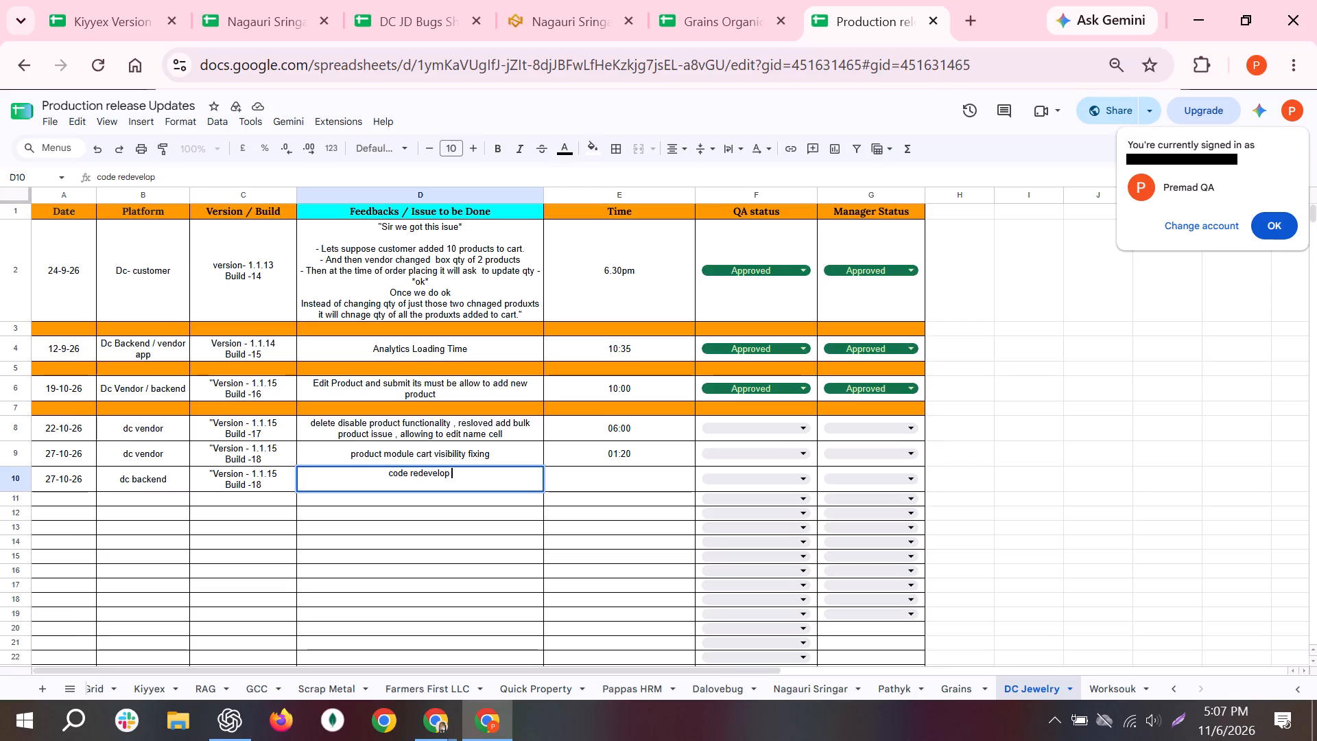
key("Right")
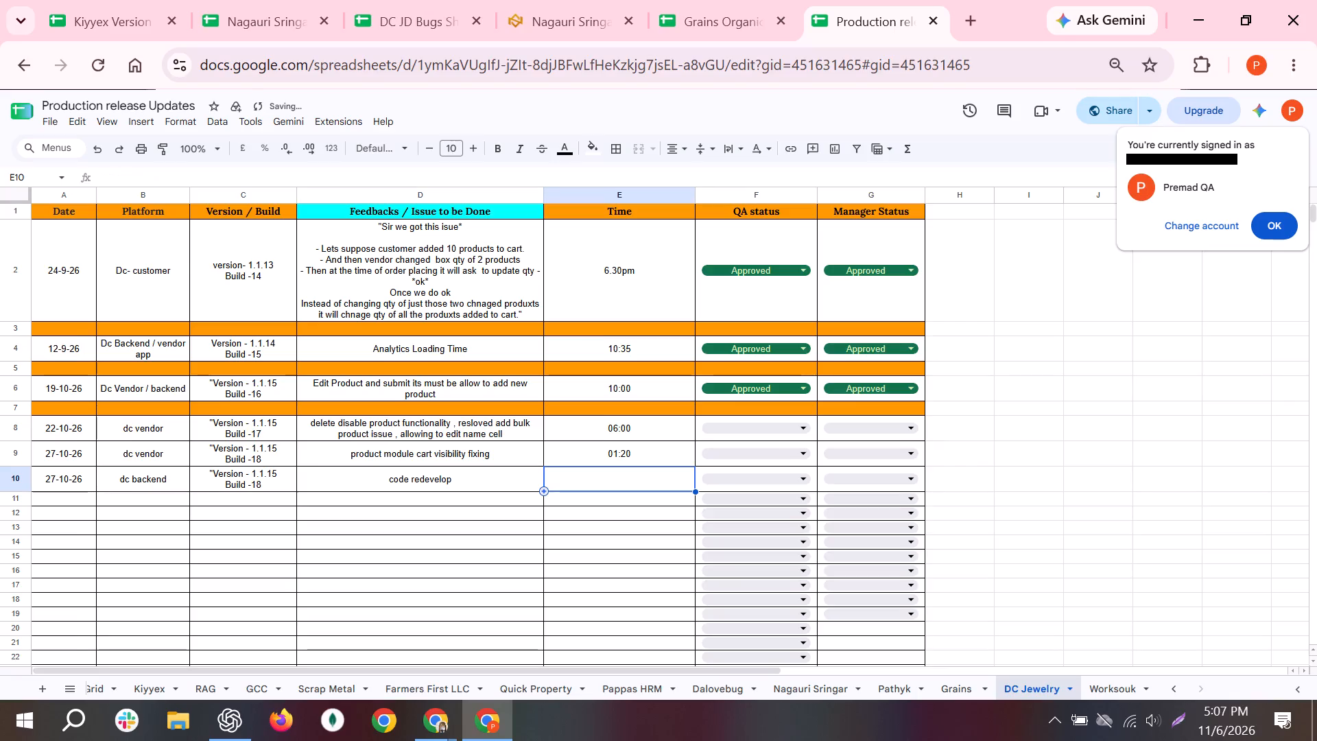
key("2")
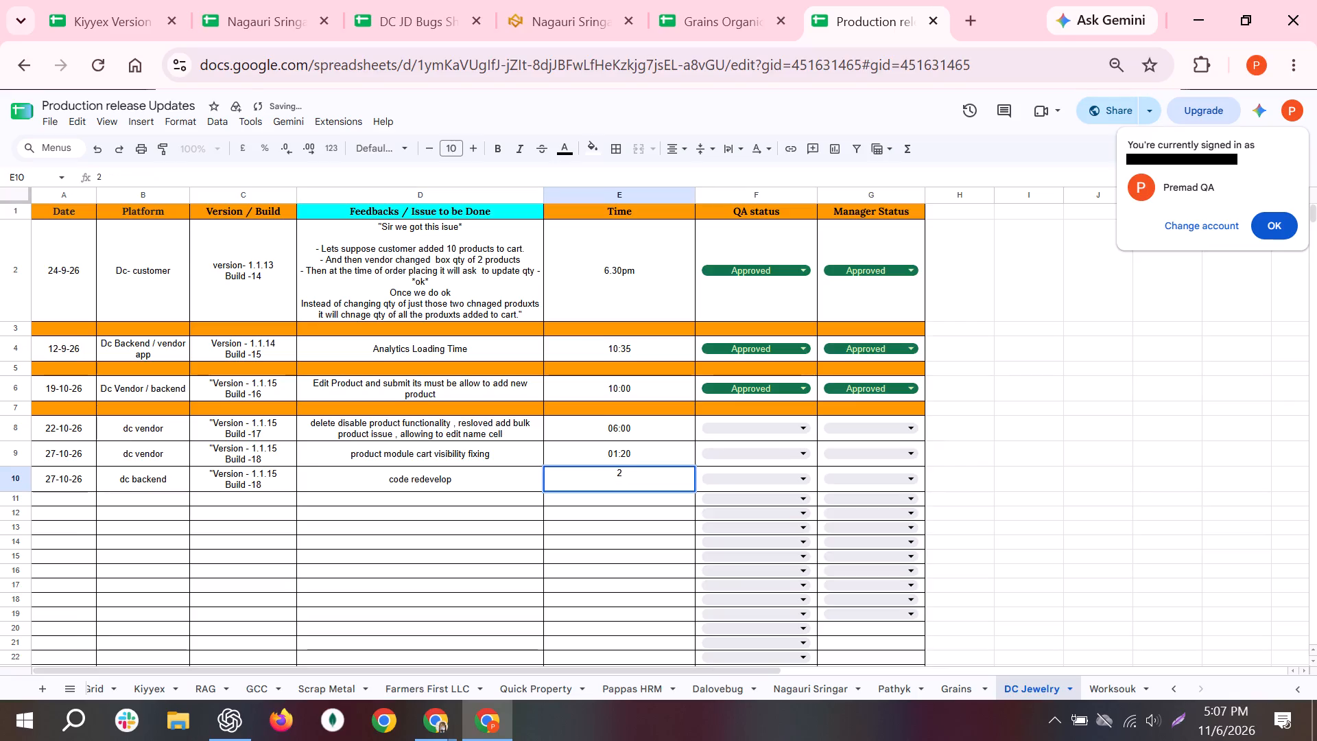
type(":40")
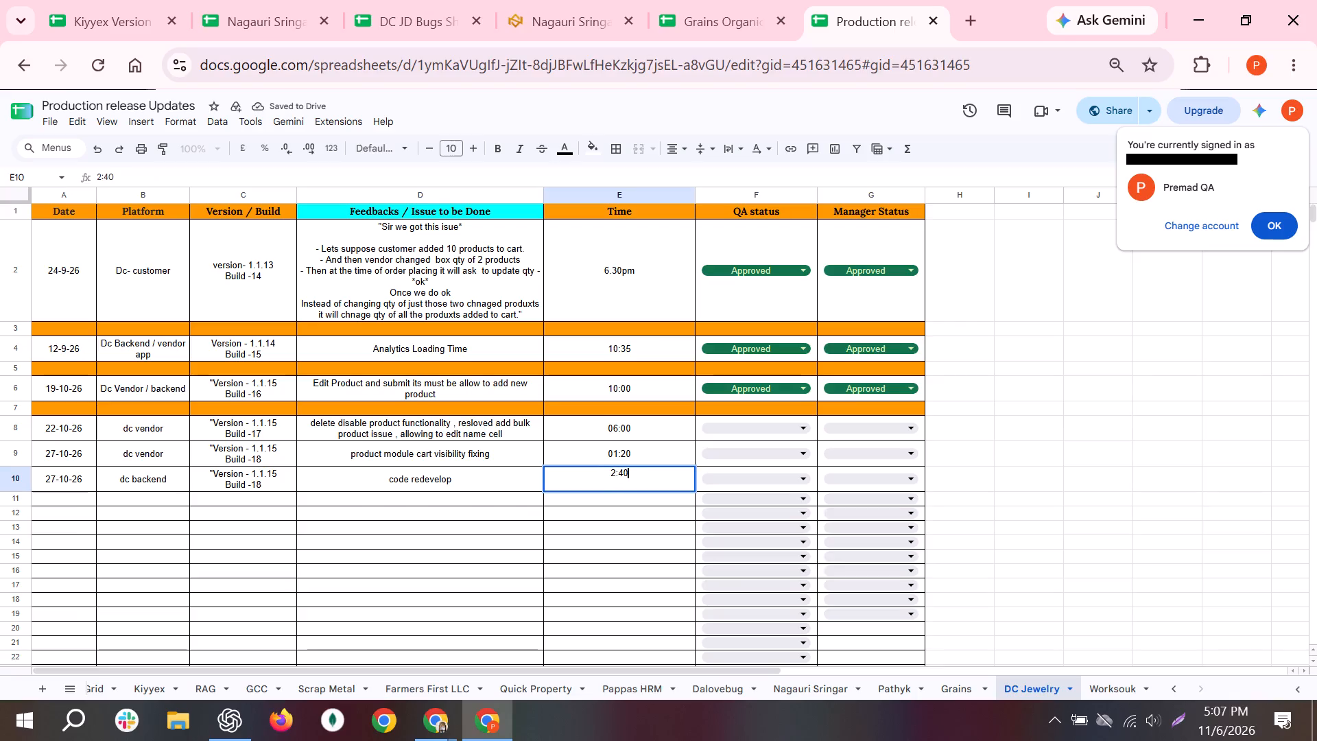
key("Return")
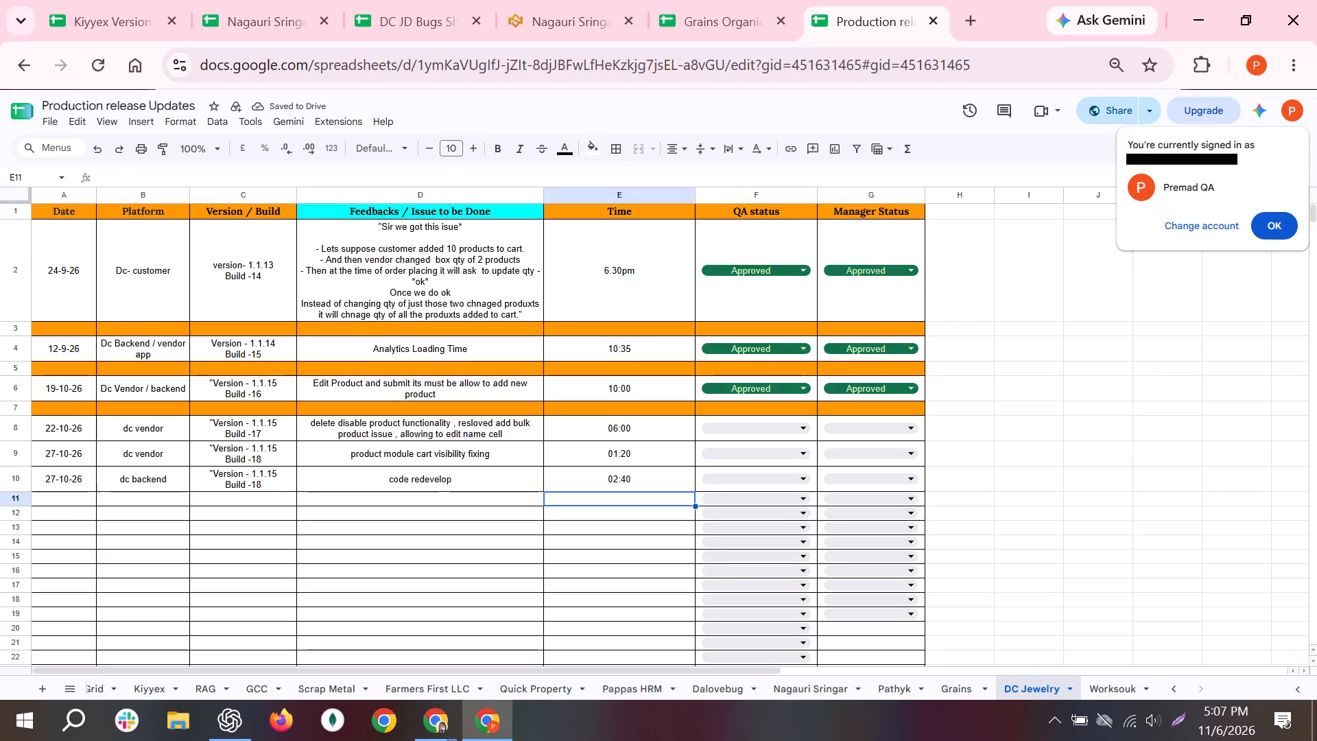
Start another entry in row 11 with the date 28-10-26.
key("Left")
key("Left")
key("Left")
key("Left")
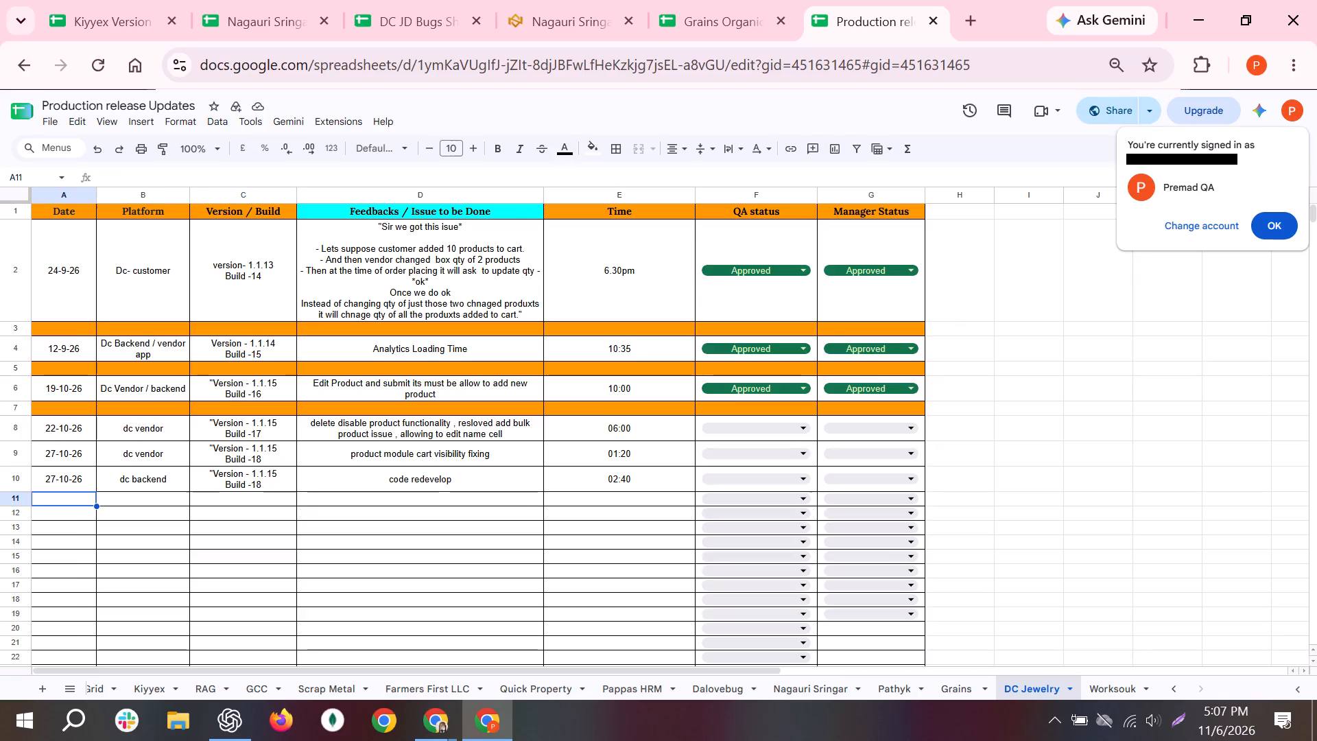
type("28")
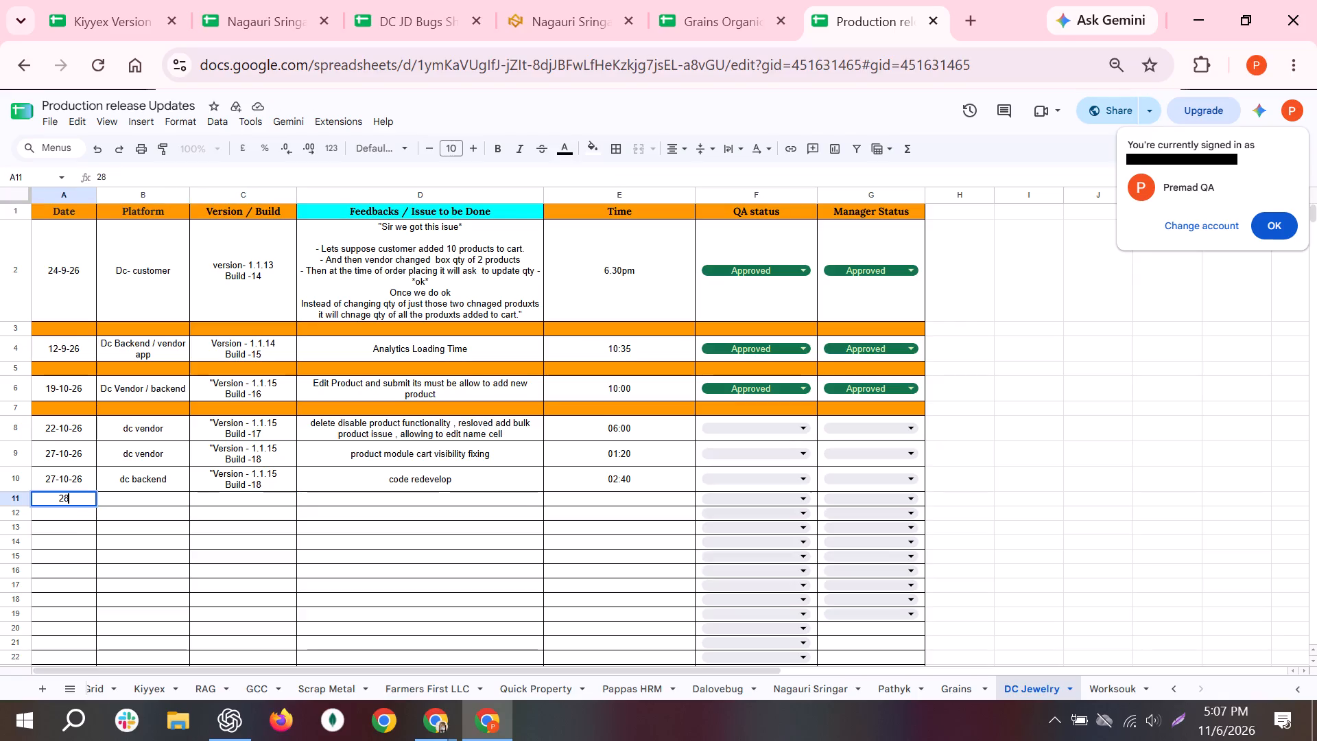
type("=10=2")
key("BackSpace")
key("BackSpace")
key("BackSpace")
key("BackSpace")
key("BackSpace")
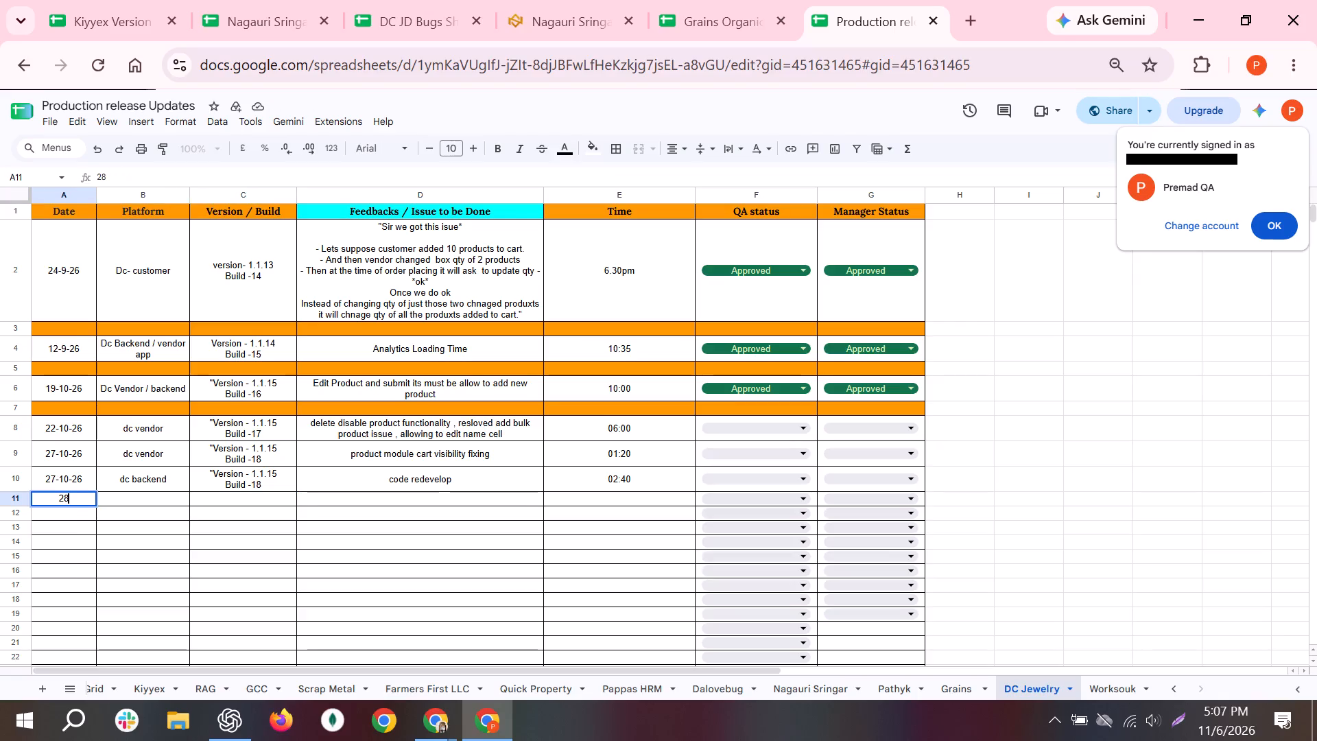
type("-102-")
key("BackSpace")
key("BackSpace")
type("-26")
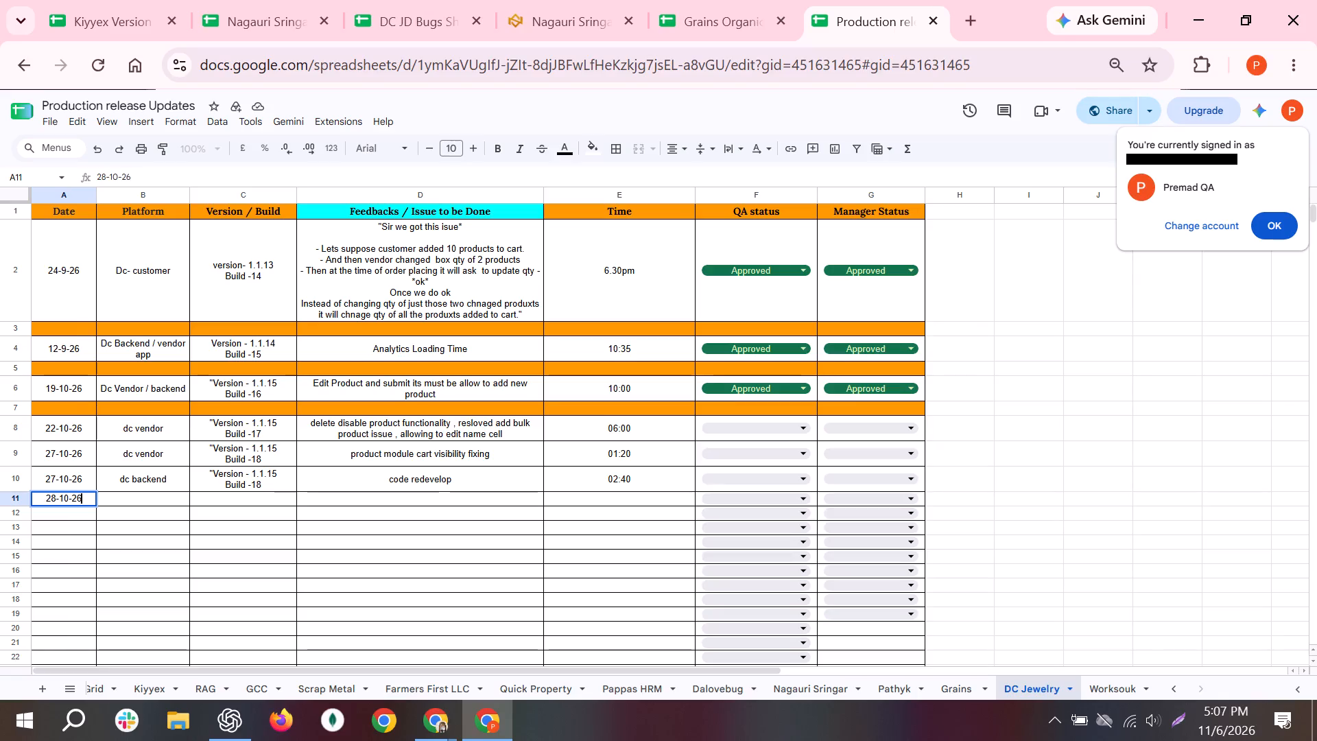
key("Right")
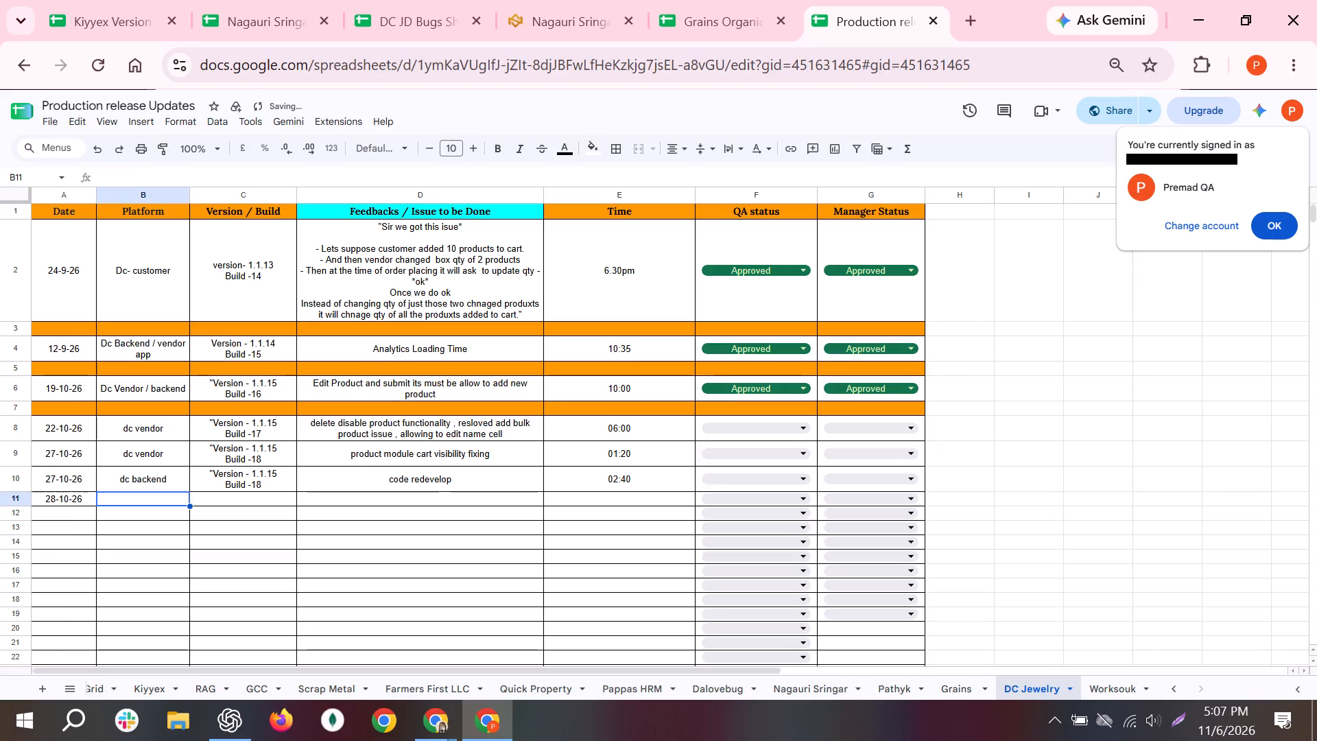
Enter "dc customer" as the platform for the 28-10-26 entry.
type("dc customet")
key("space")
key("BackSpace")
key("BackSpace")
key("BackSpace")
key("r")
key("BackSpace")
type("er")
key("Right")
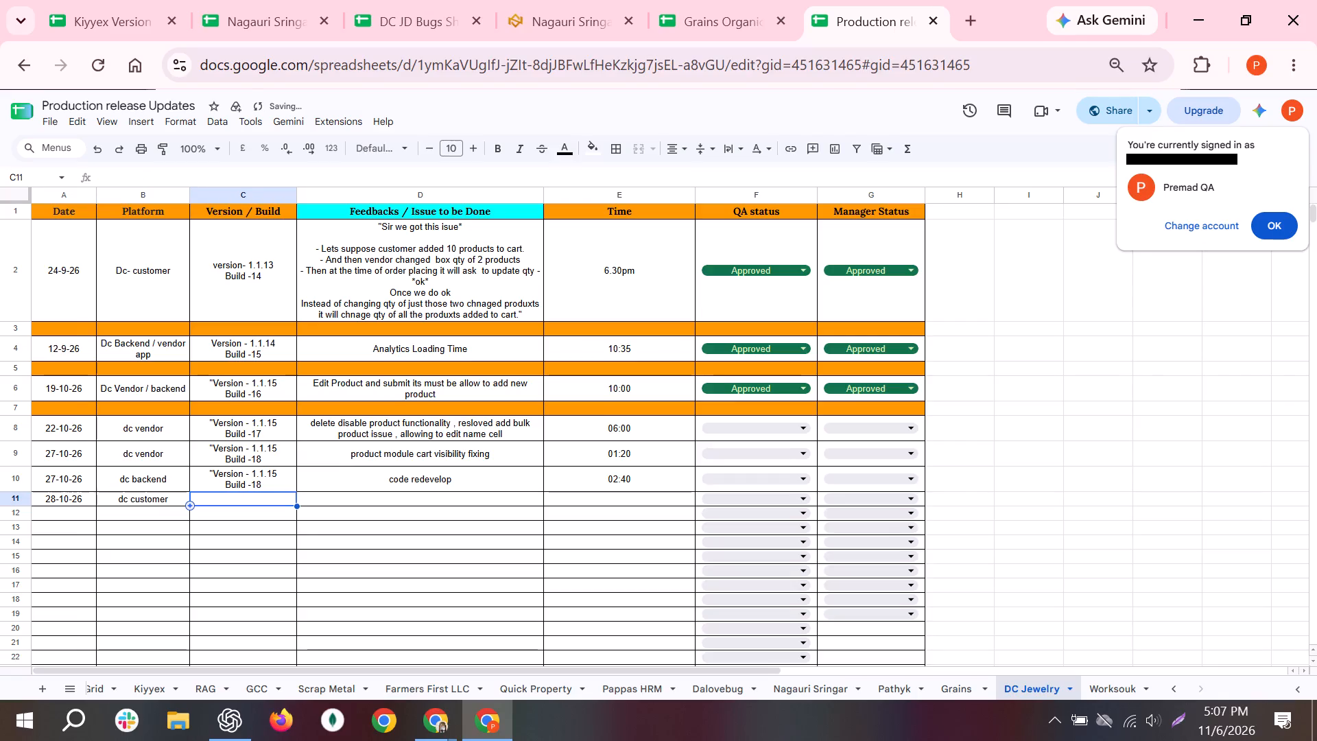
Copy the row 10 Version / Build entry into row 11 and change its build number to 19.
key("Up")
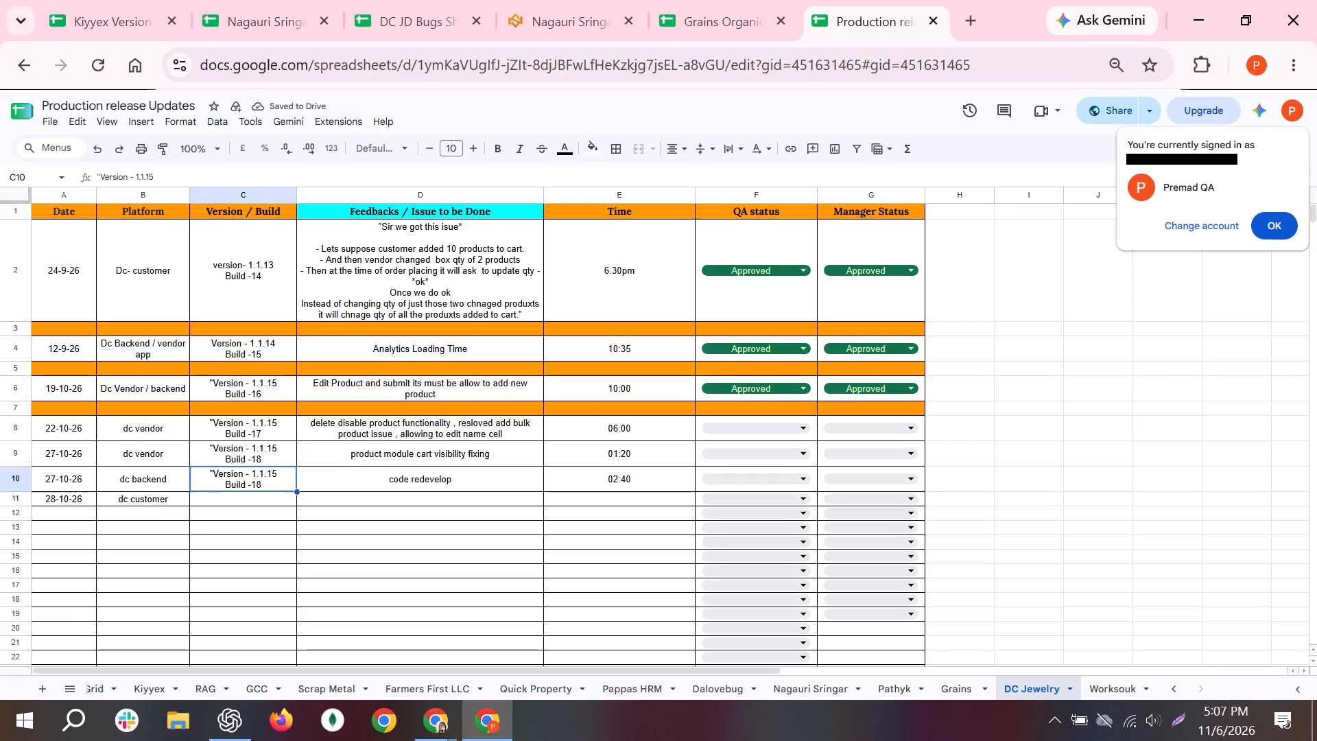
key("ctrl+c")
key("Down")
key("ctrl+v")
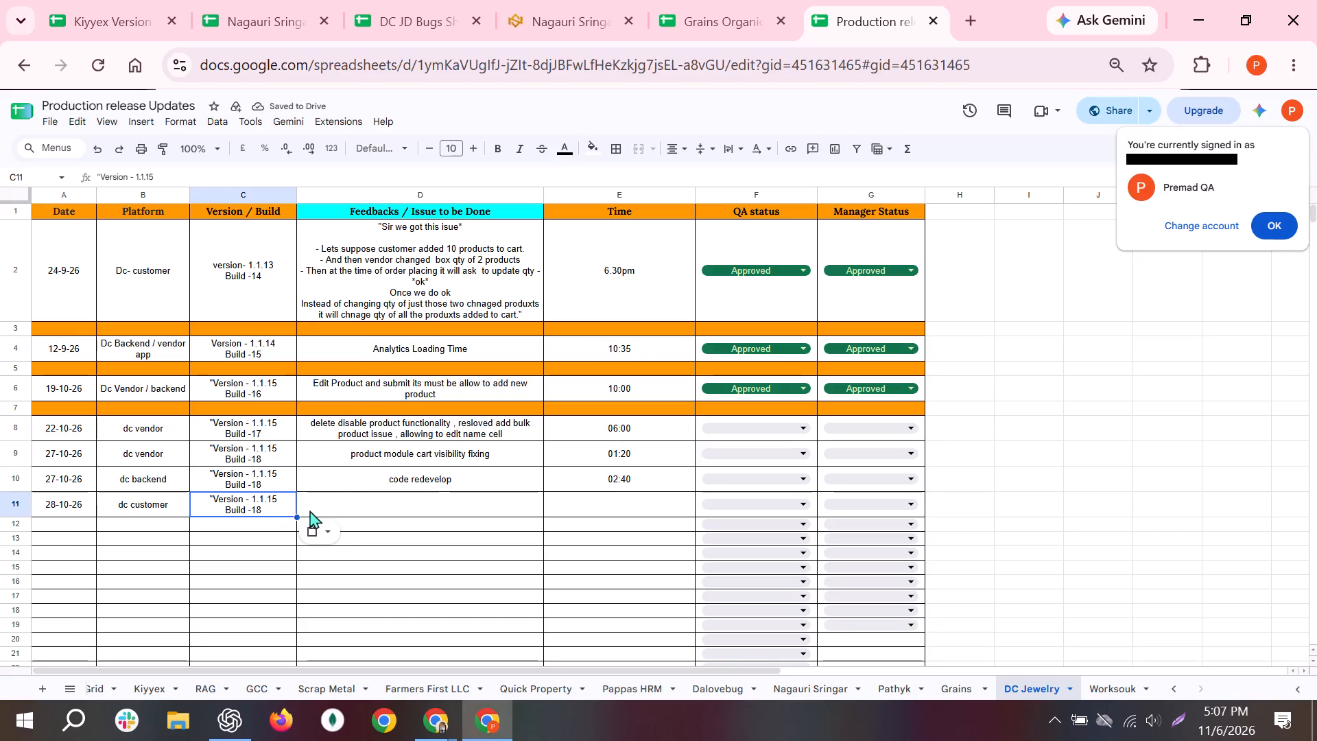
double_click(270, 508)
key("BackSpace")
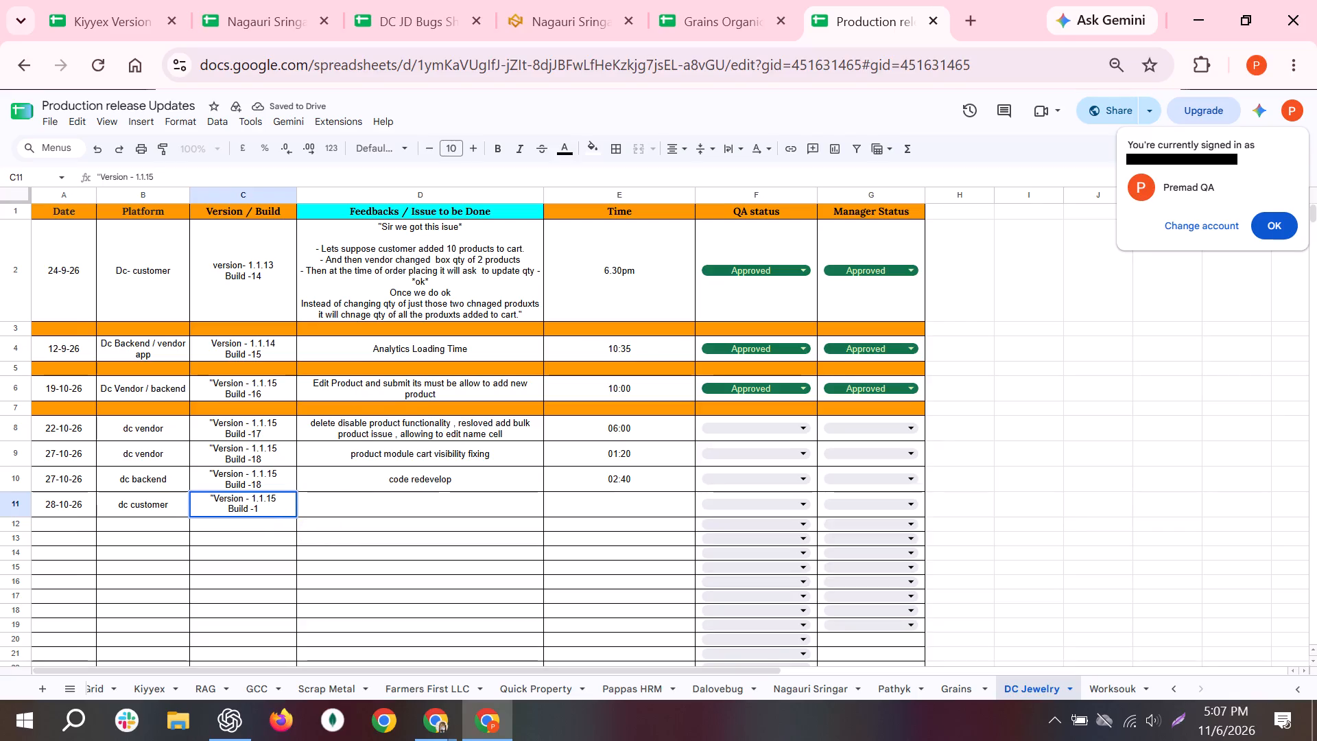
key("9")
key("Right")
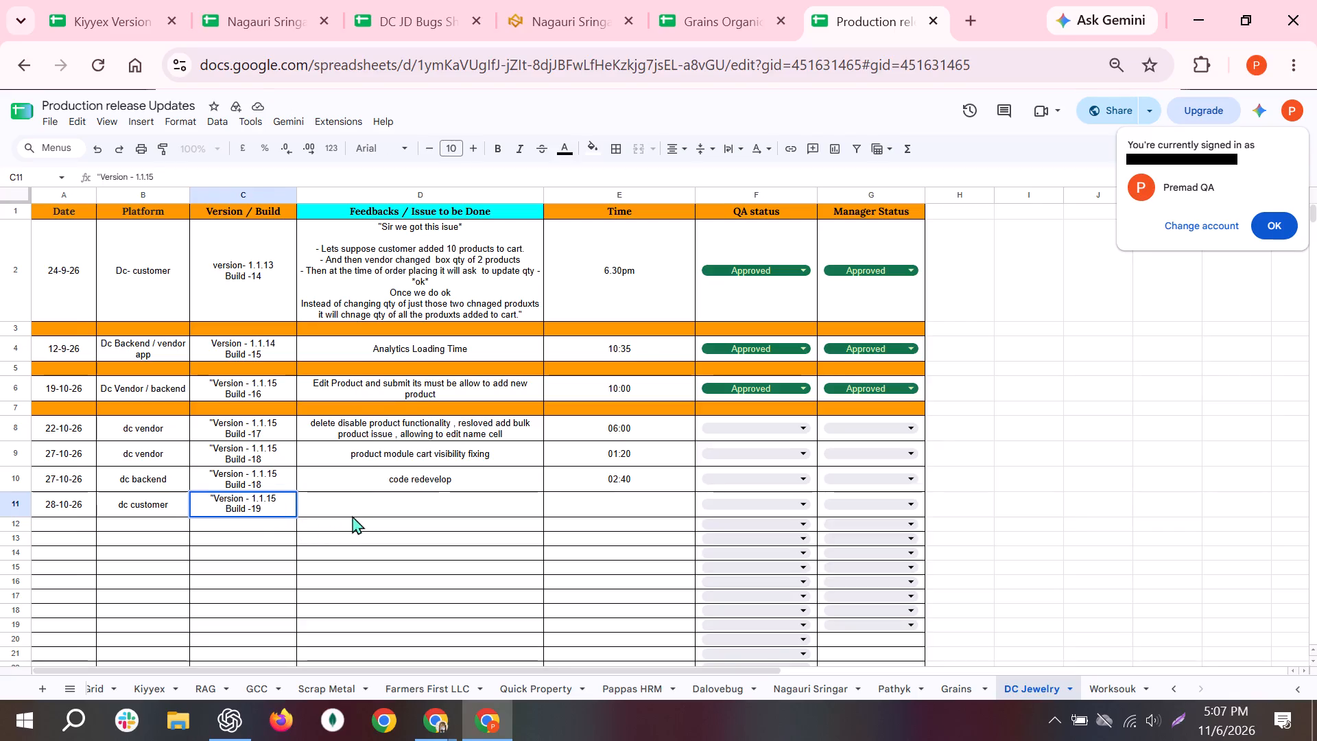
key("Tab")
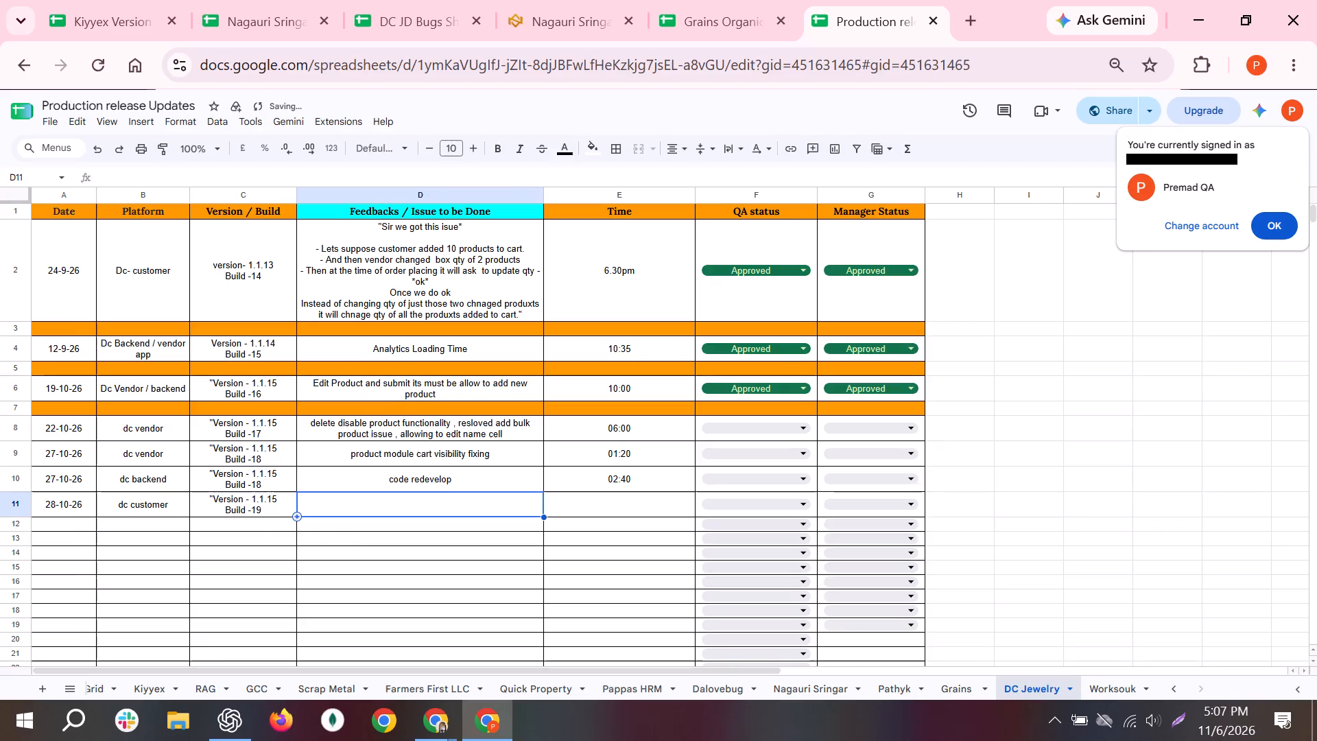
Enter the row 11 feedback "abort duplicate api calls".
type("anp")
key("BackSpace")
key("BackSpace")
type("bort")
key("space")
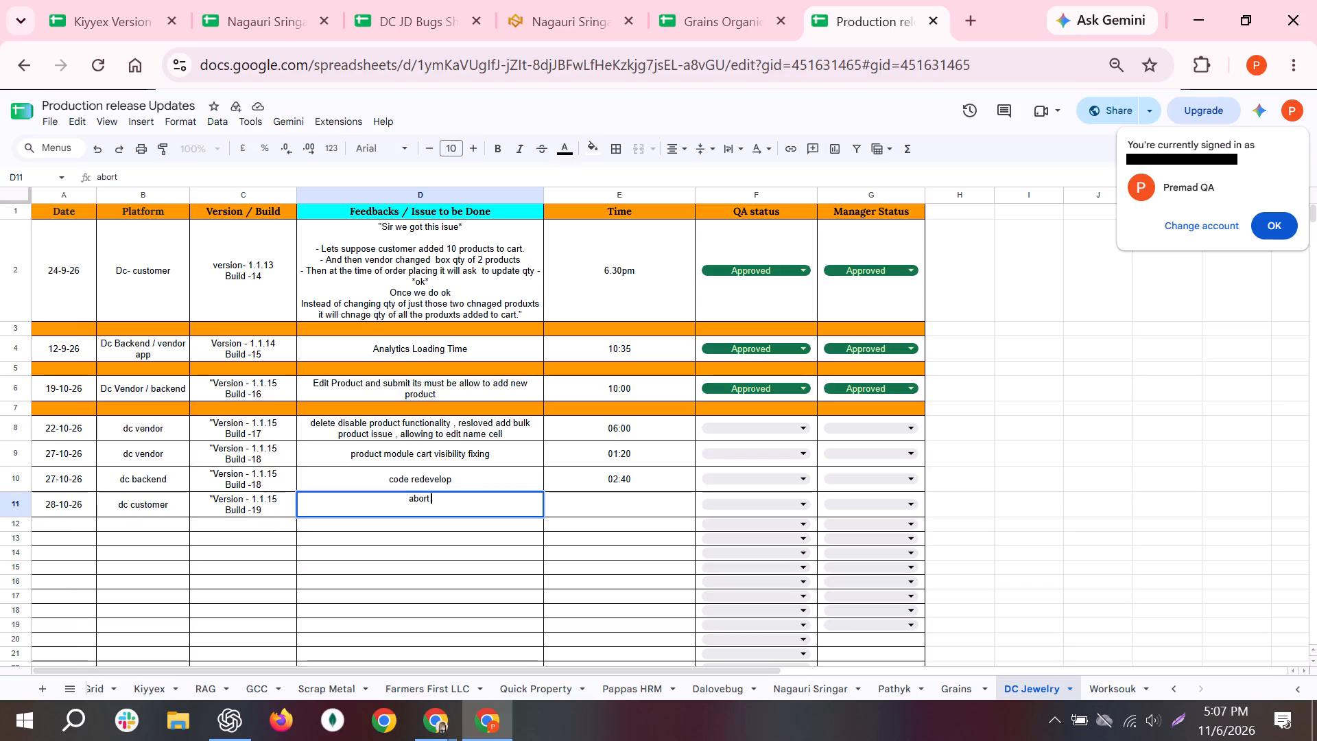
type("dup")
type("licate api cal")
type(";s")
key("BackSpace")
key("BackSpace")
type("ls")
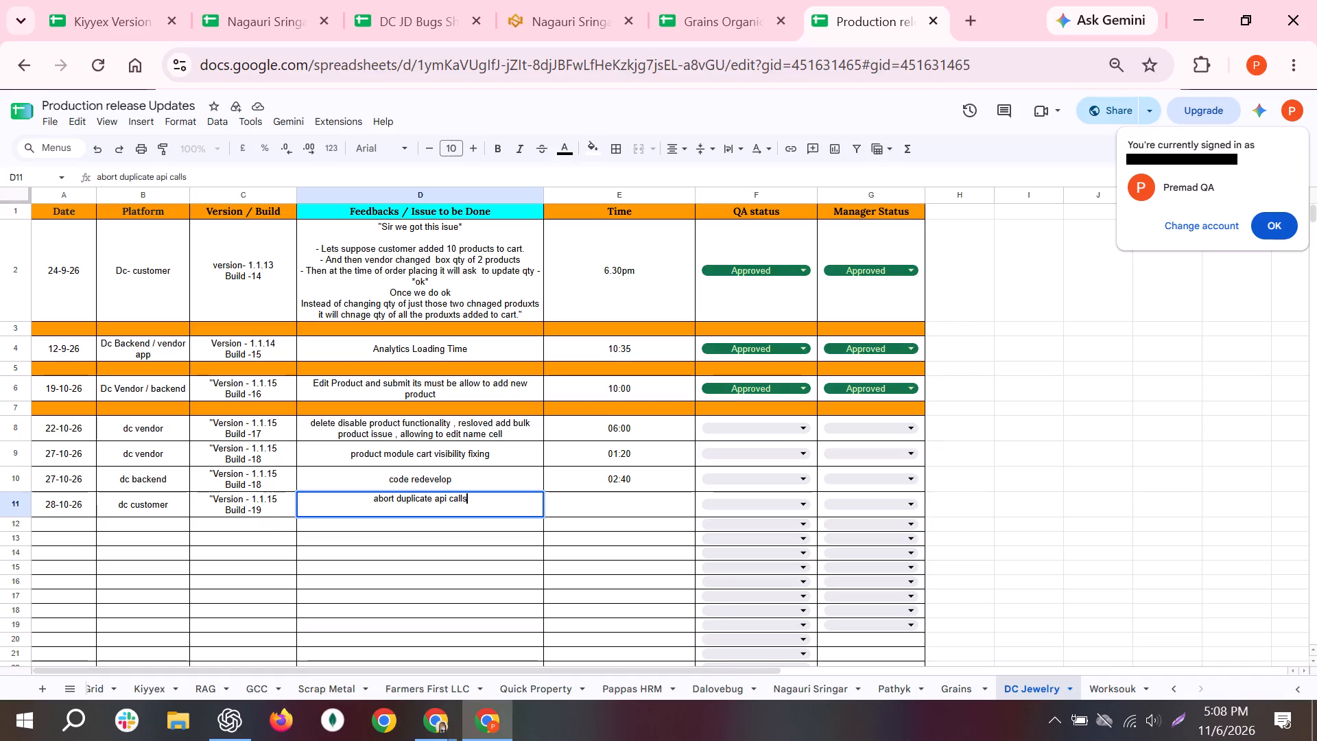
key("Return")
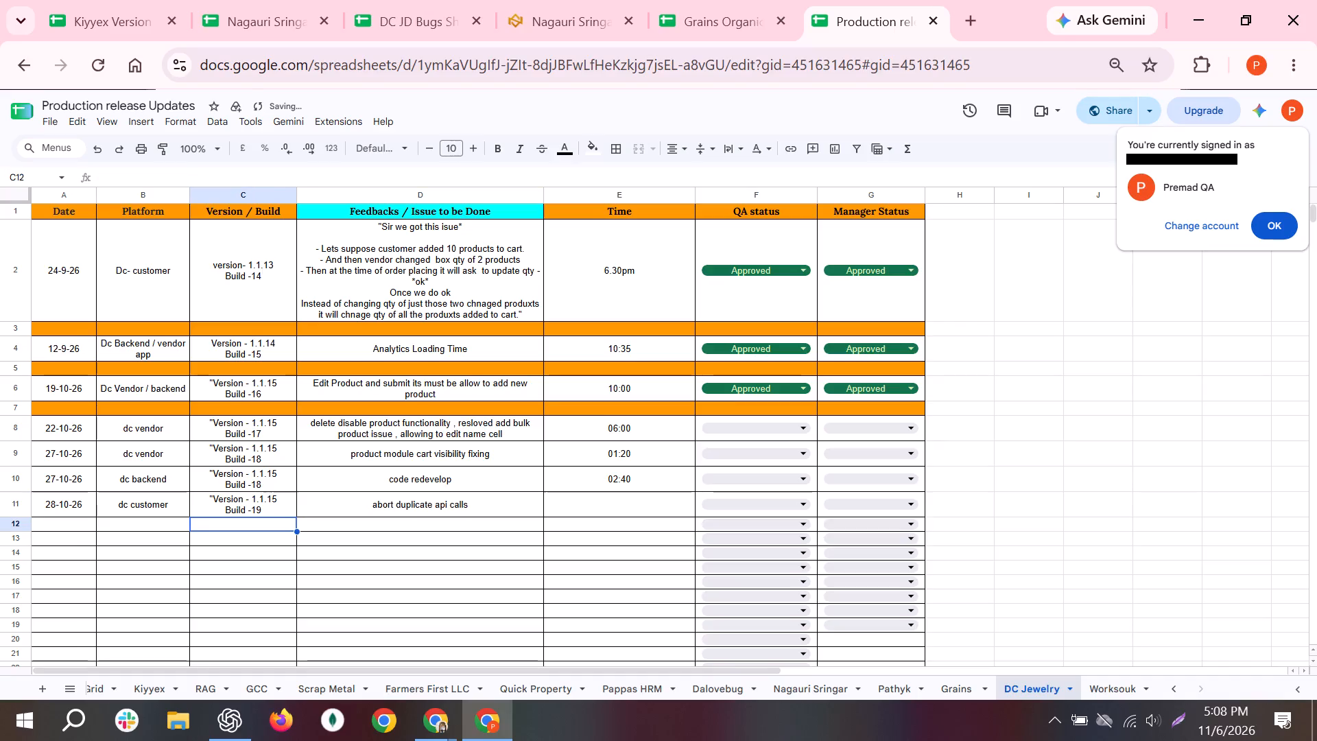
Enter 12:45 as the time for the 28-10-26 entry.
key("Right")
key("Up")
key("Right")
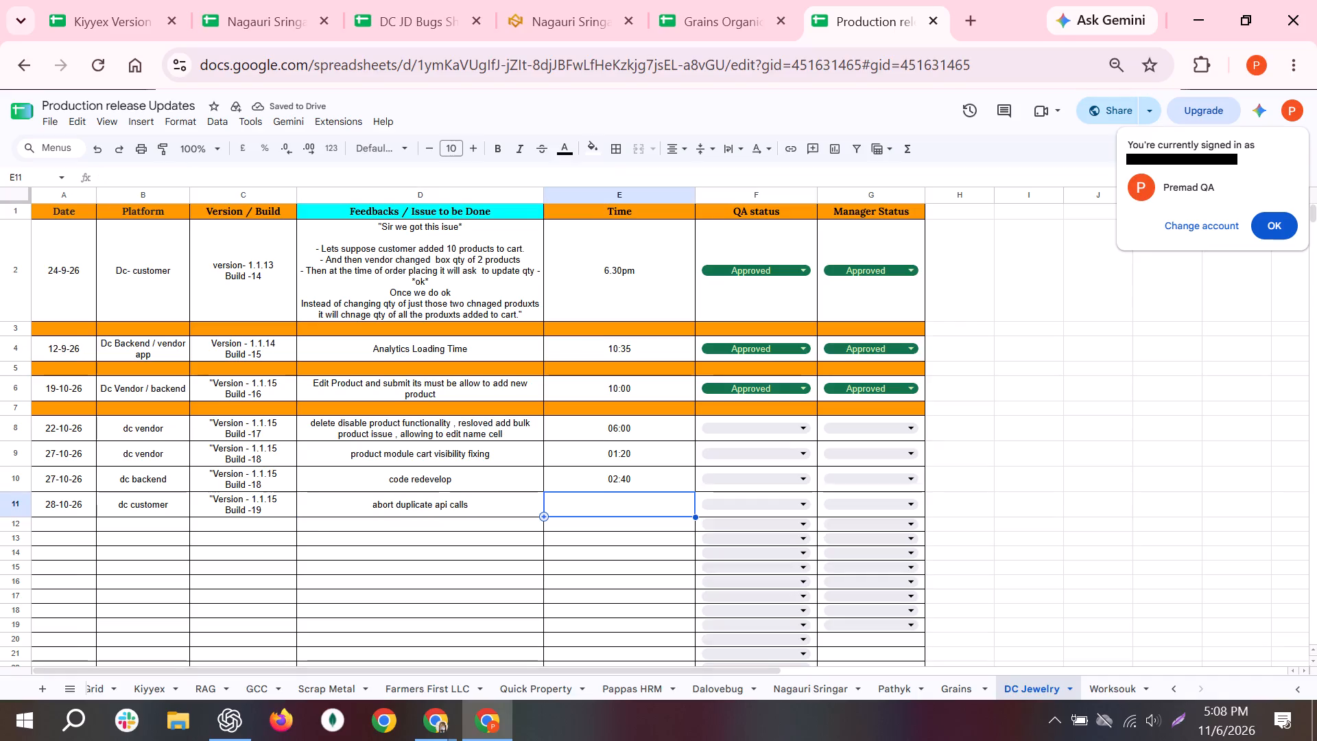
type("12")
key("shift+colon")
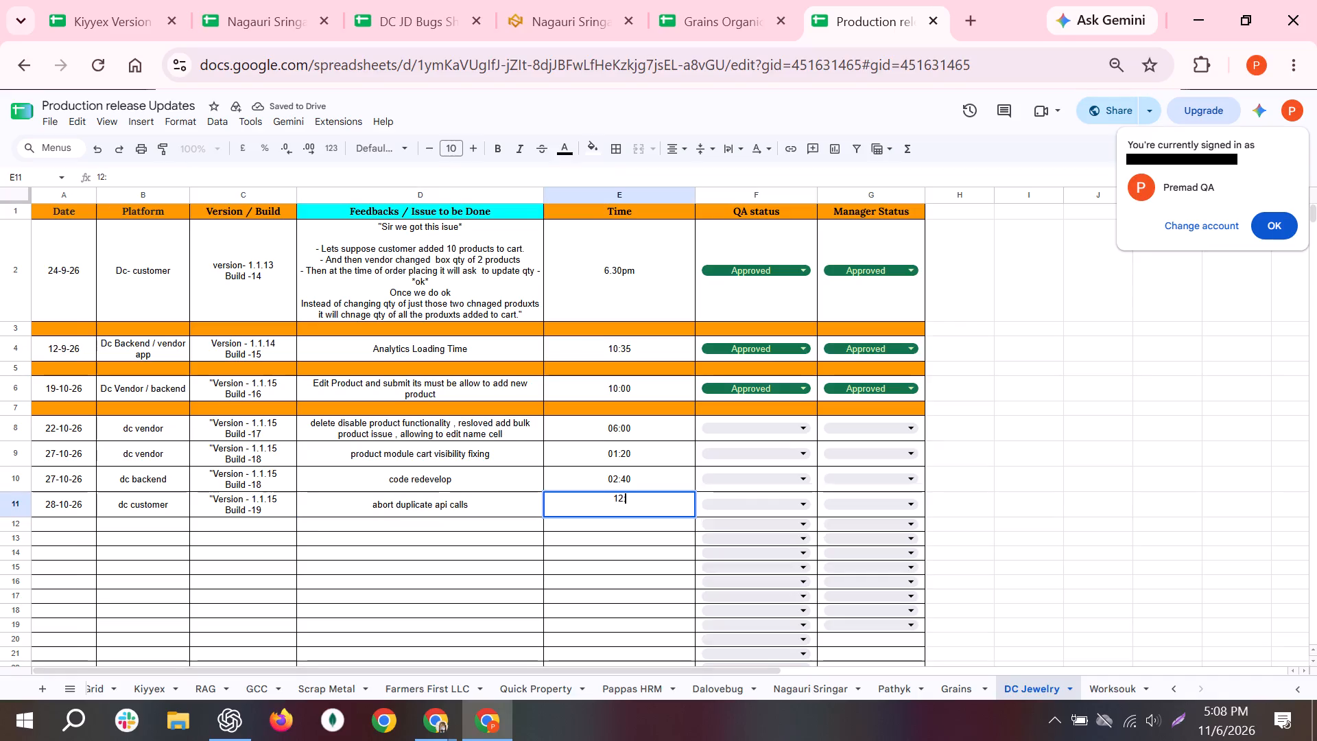
type("45")
key("Return")
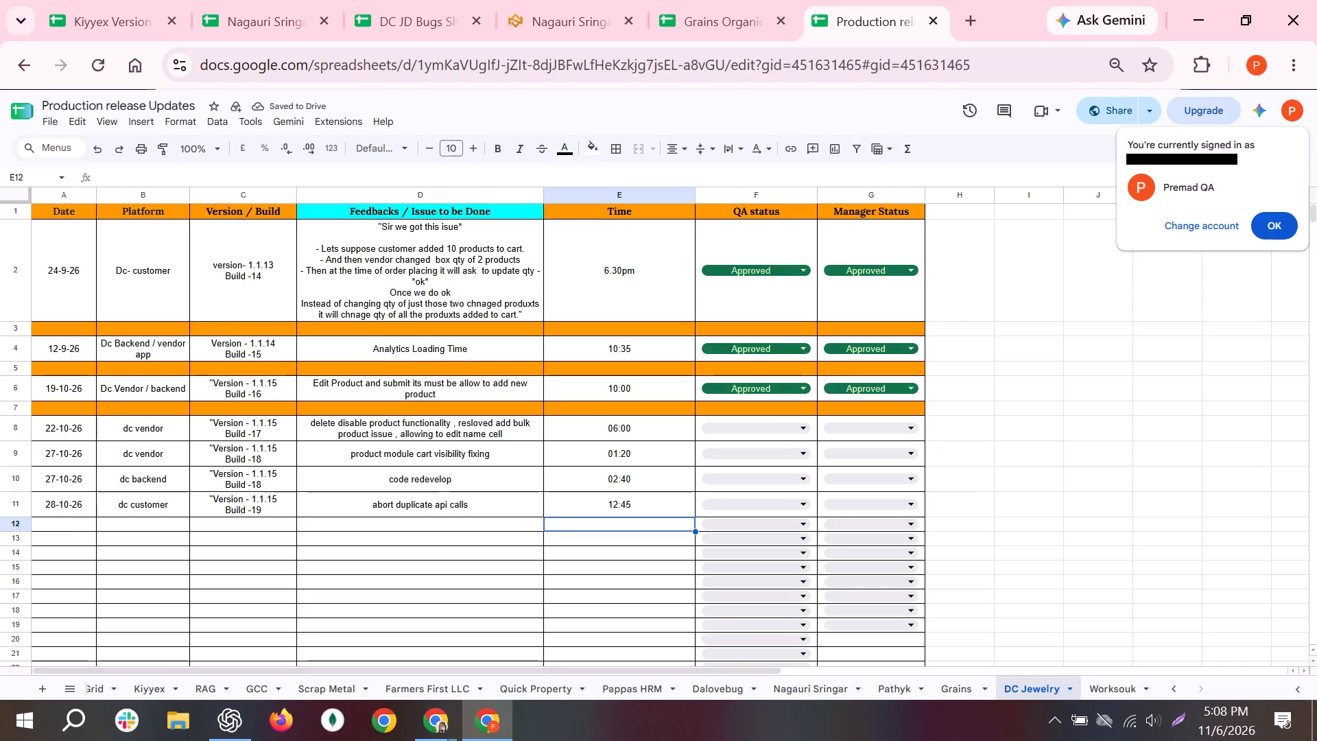
Enter 30-10-26 as the date of a new entry in row 12.
key("Left")
key("Left")
key("Left")
key("Left")
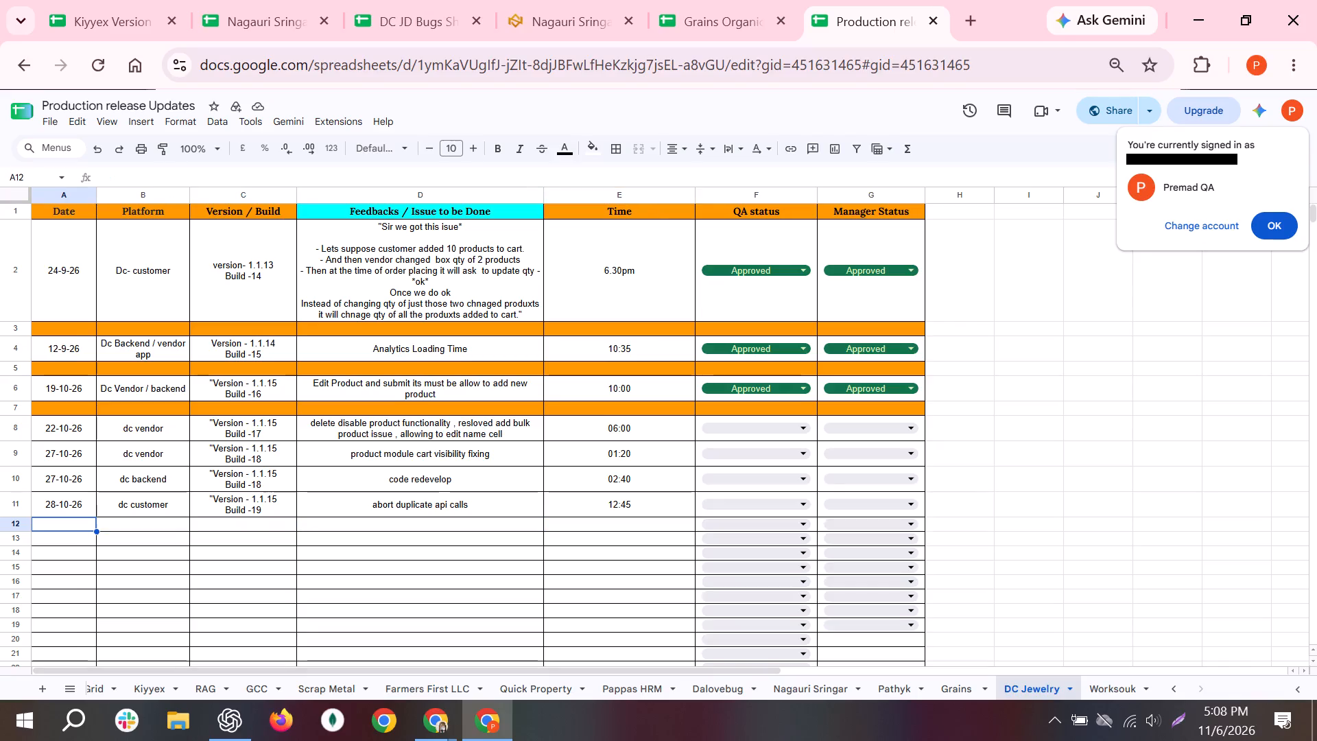
type("30")
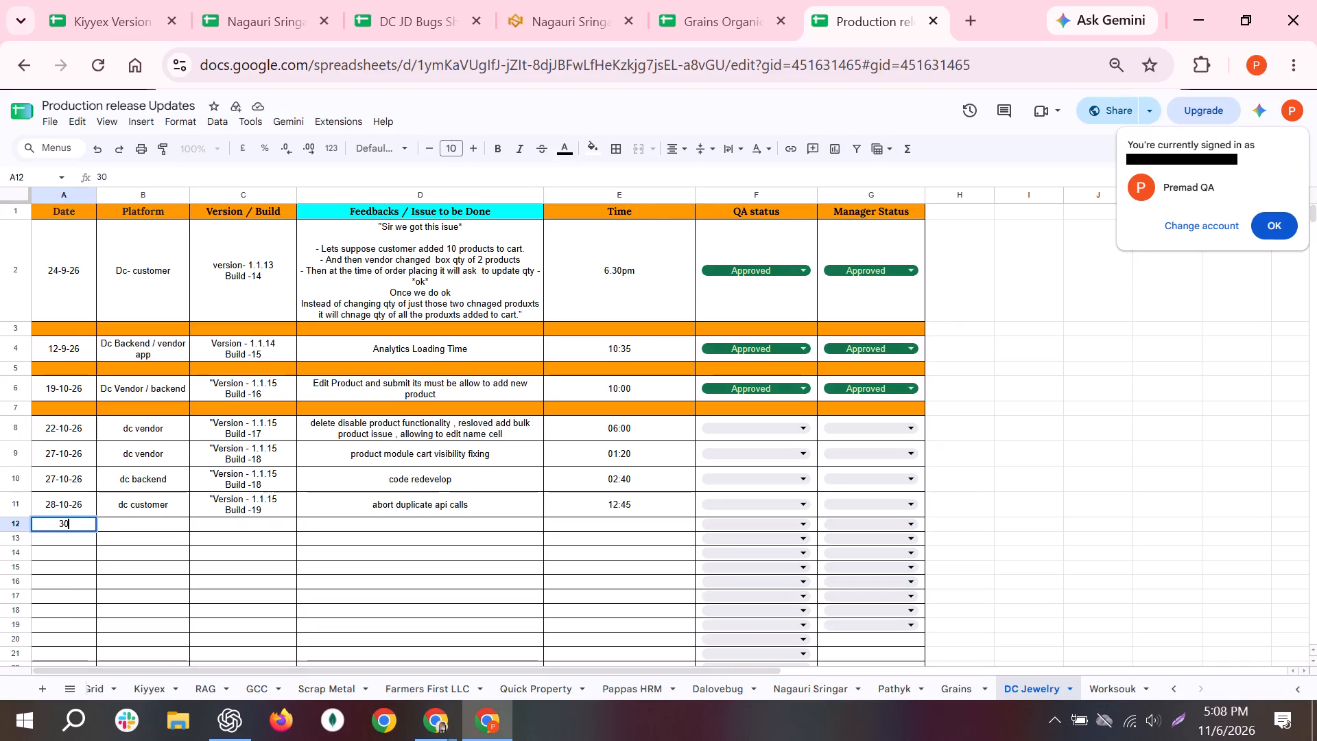
type("-2")
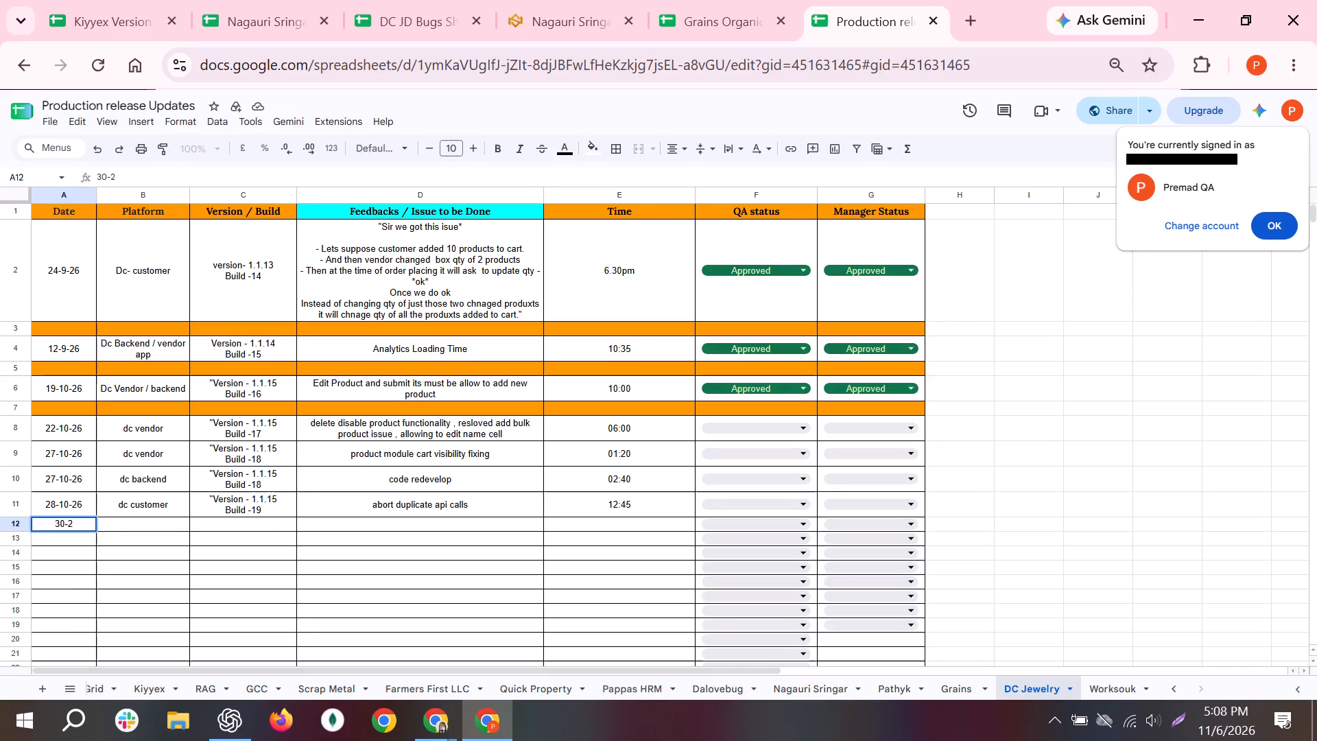
key("BackSpace")
type("10-2")
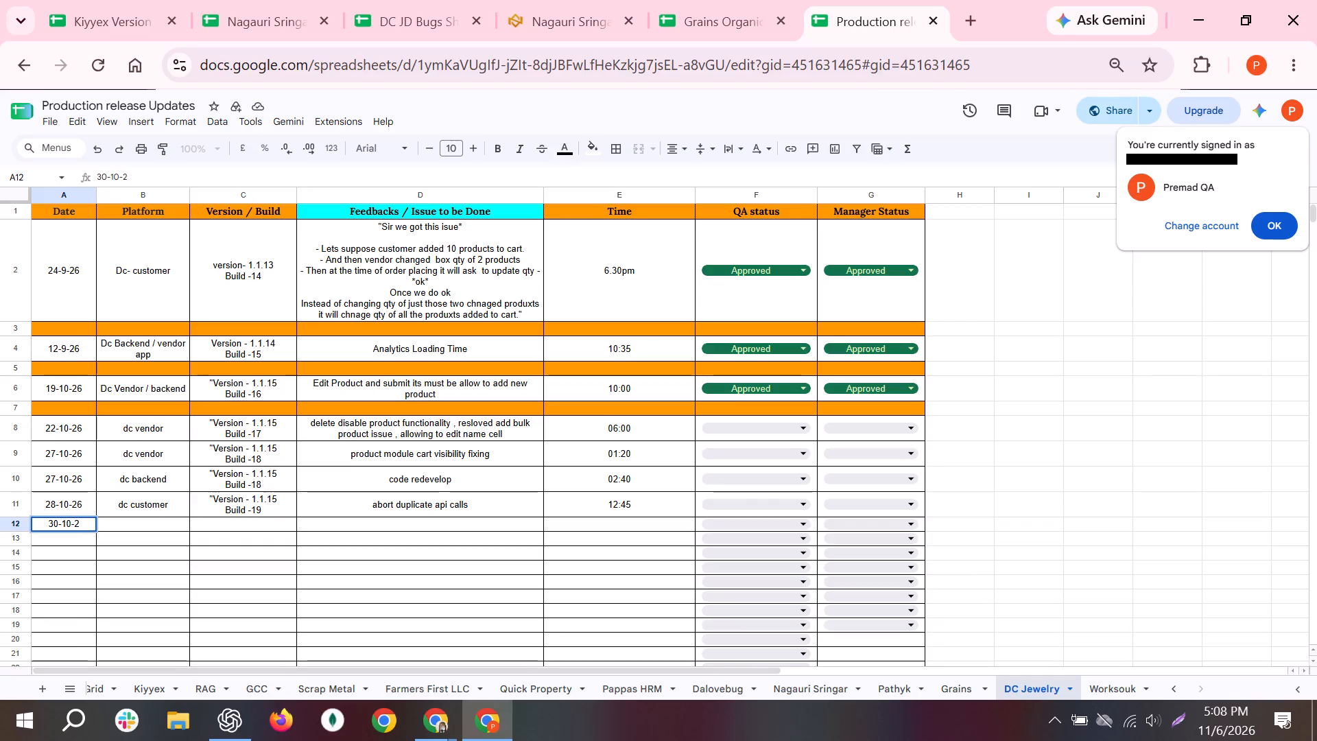
key("6")
key("Right")
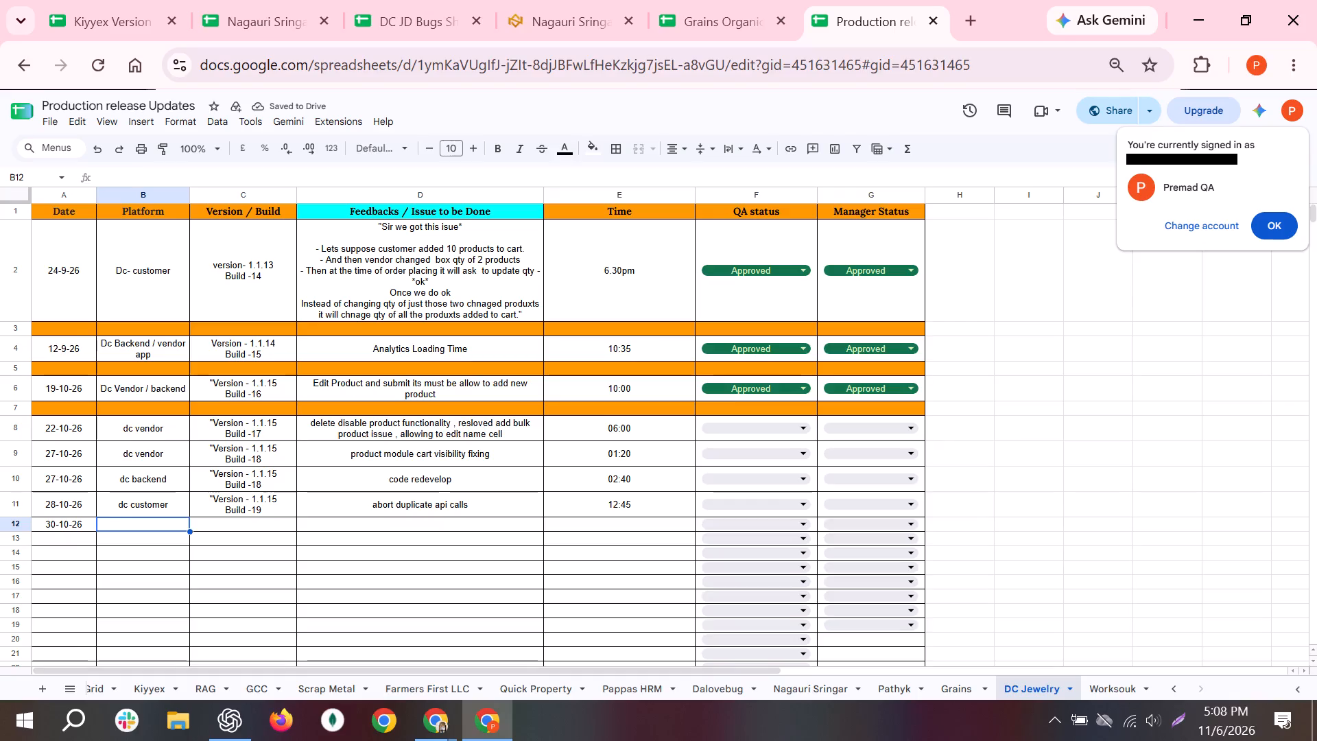
Enter "dc customer" as the platform for the 30-10-26 entry.
type("dc cust")
key("Right")
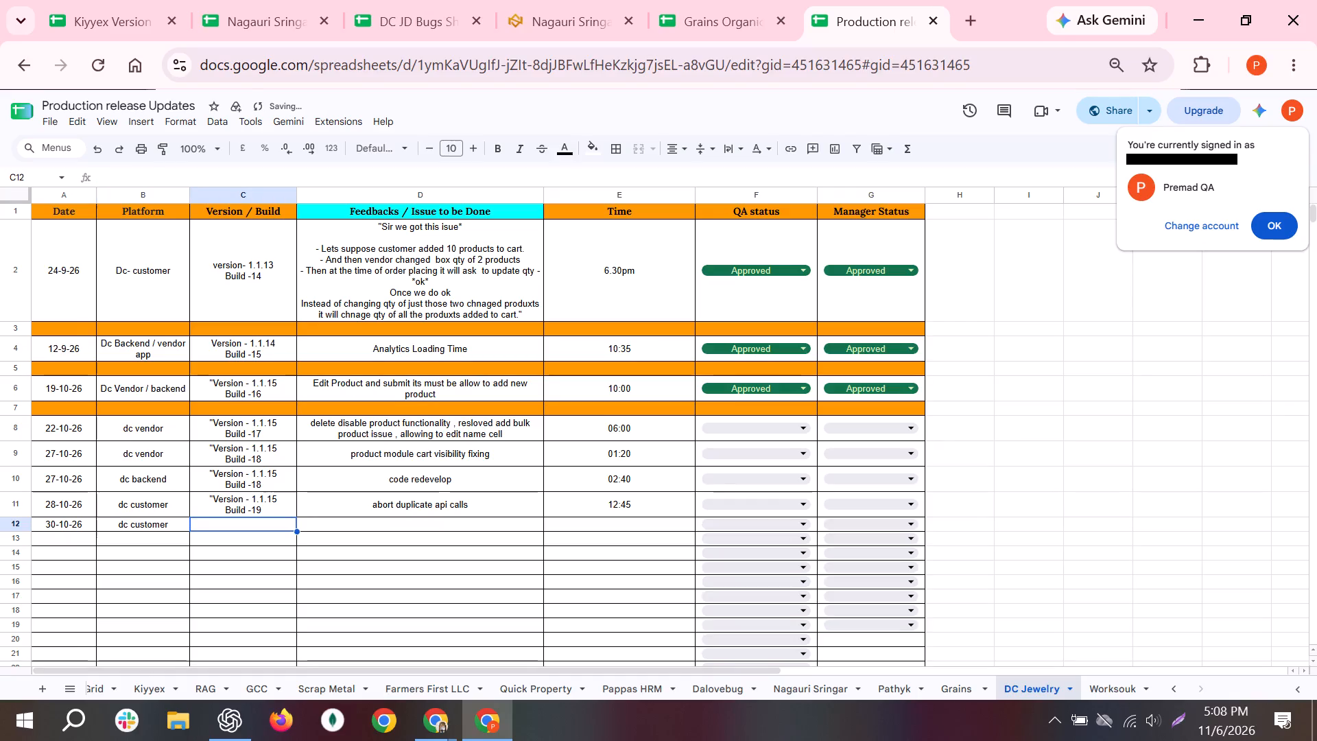
Paste the copied Version / Build entry into row 12 and change its build number to 20.
key("ctrl+v")
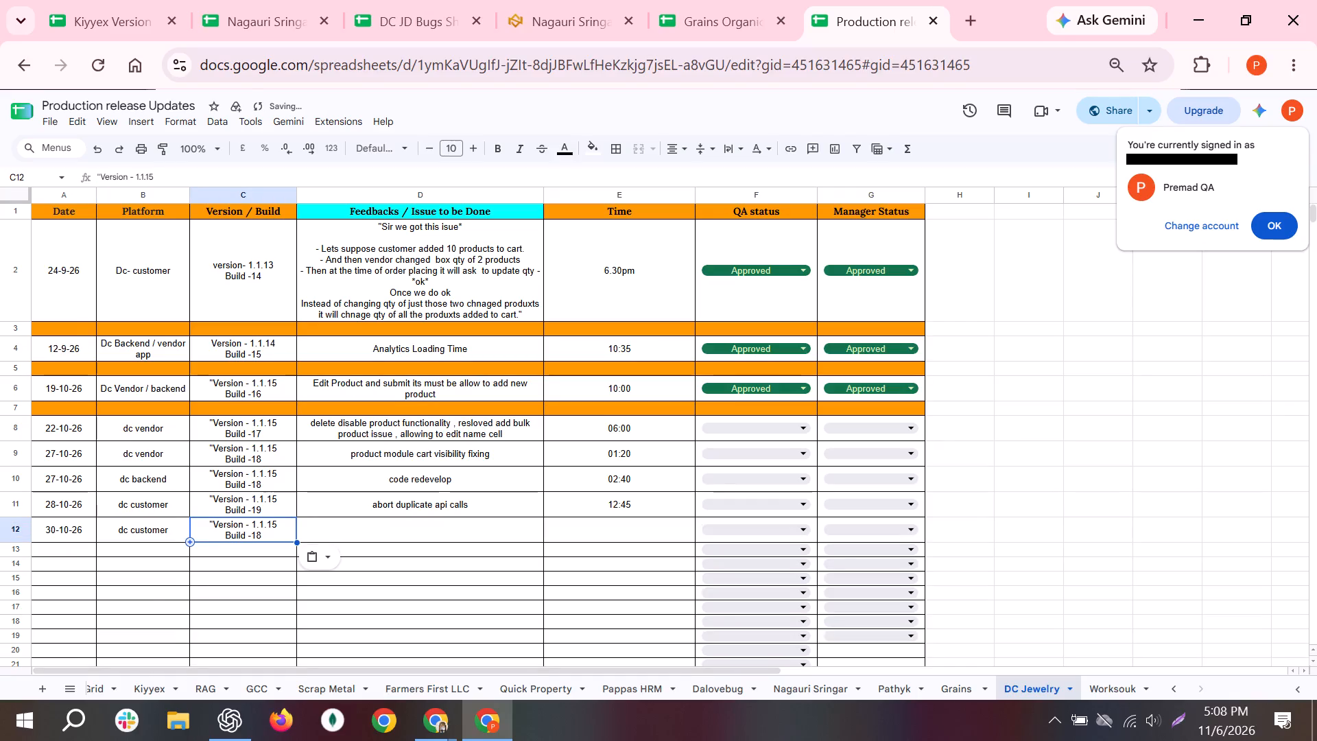
left_click(264, 532)
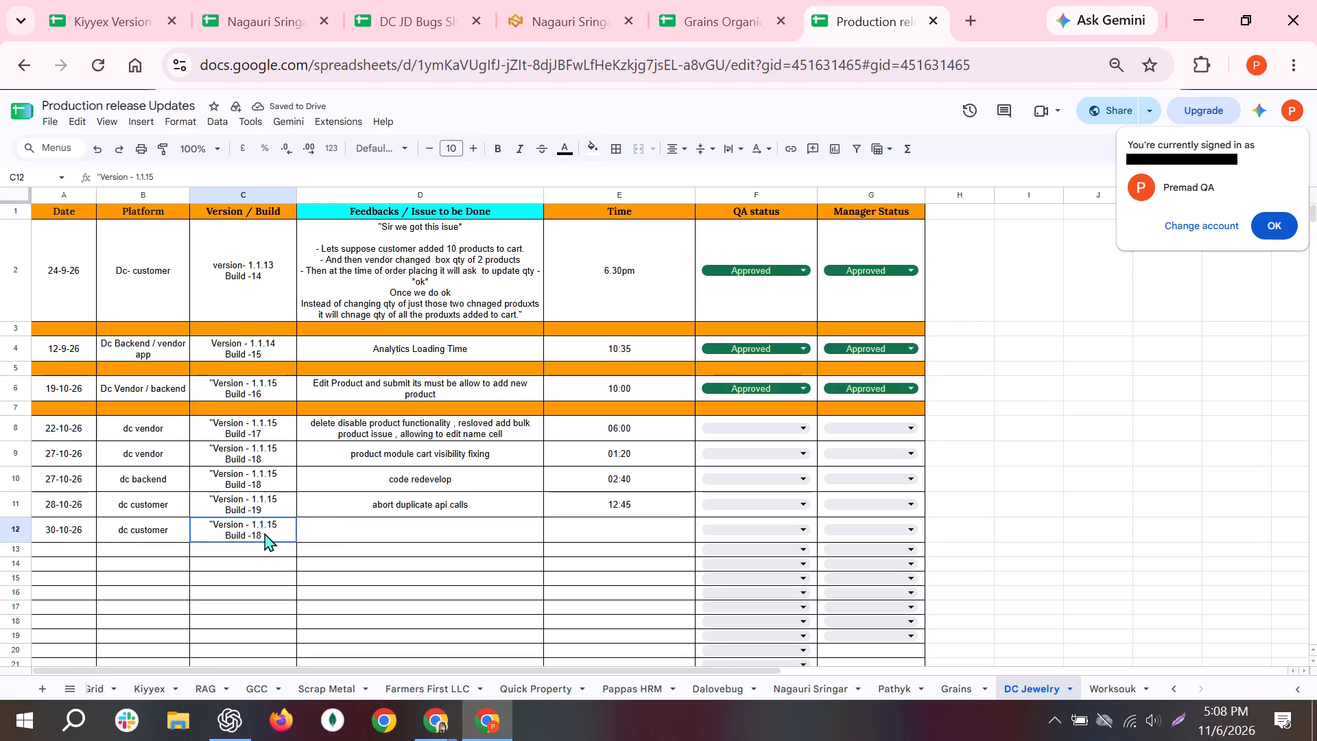
double_click(264, 532)
key("BackSpace")
key("BackSpace")
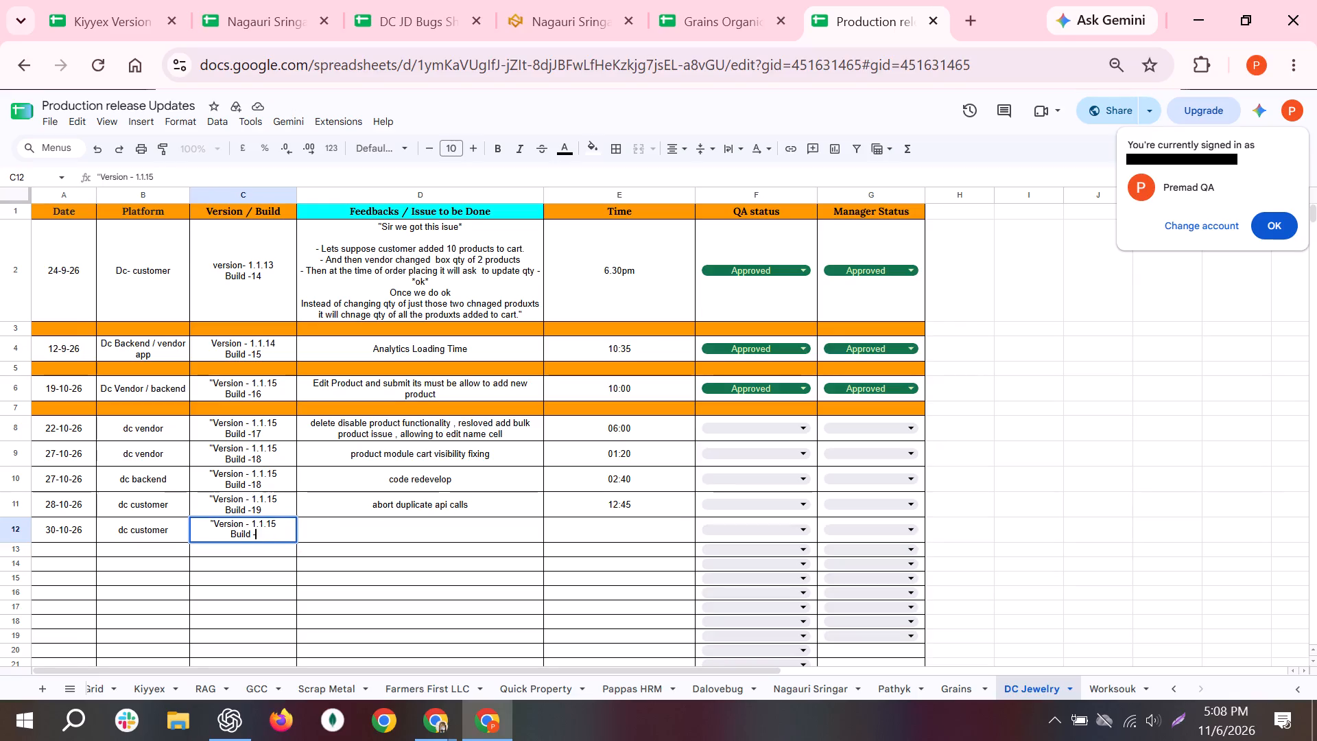
type("20")
key("Right")
key("Right")
key("Tab")
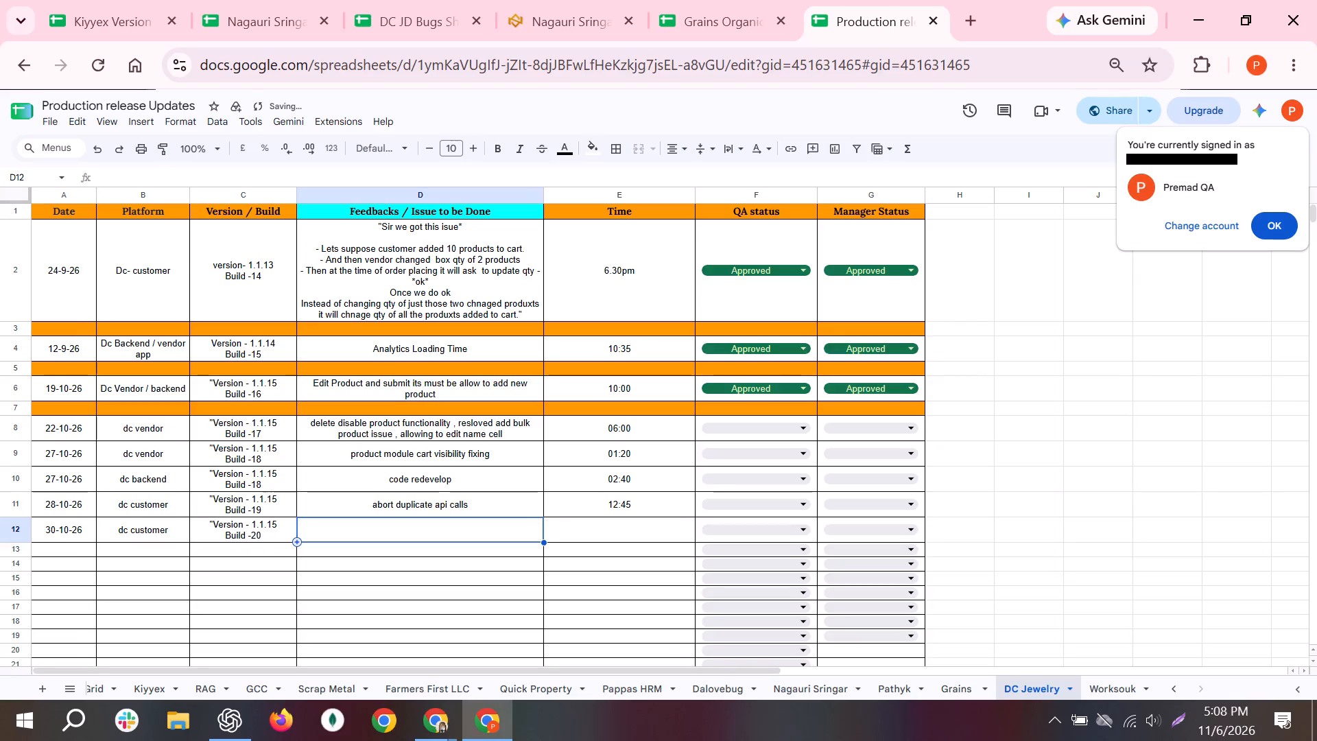
Start the row 12 feedback with the text "in customer app my cart prevent continuously api call".
type("in customer app my")
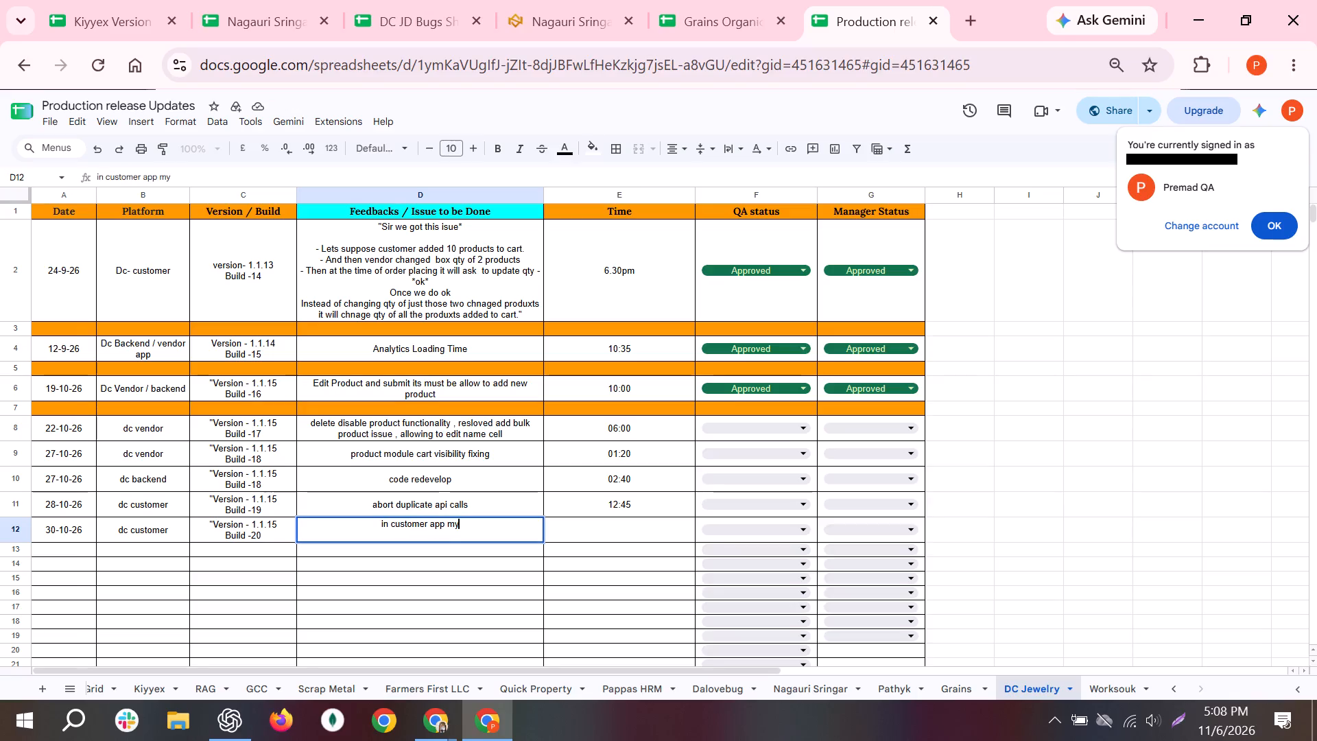
key("space")
type("cart")
key("space")
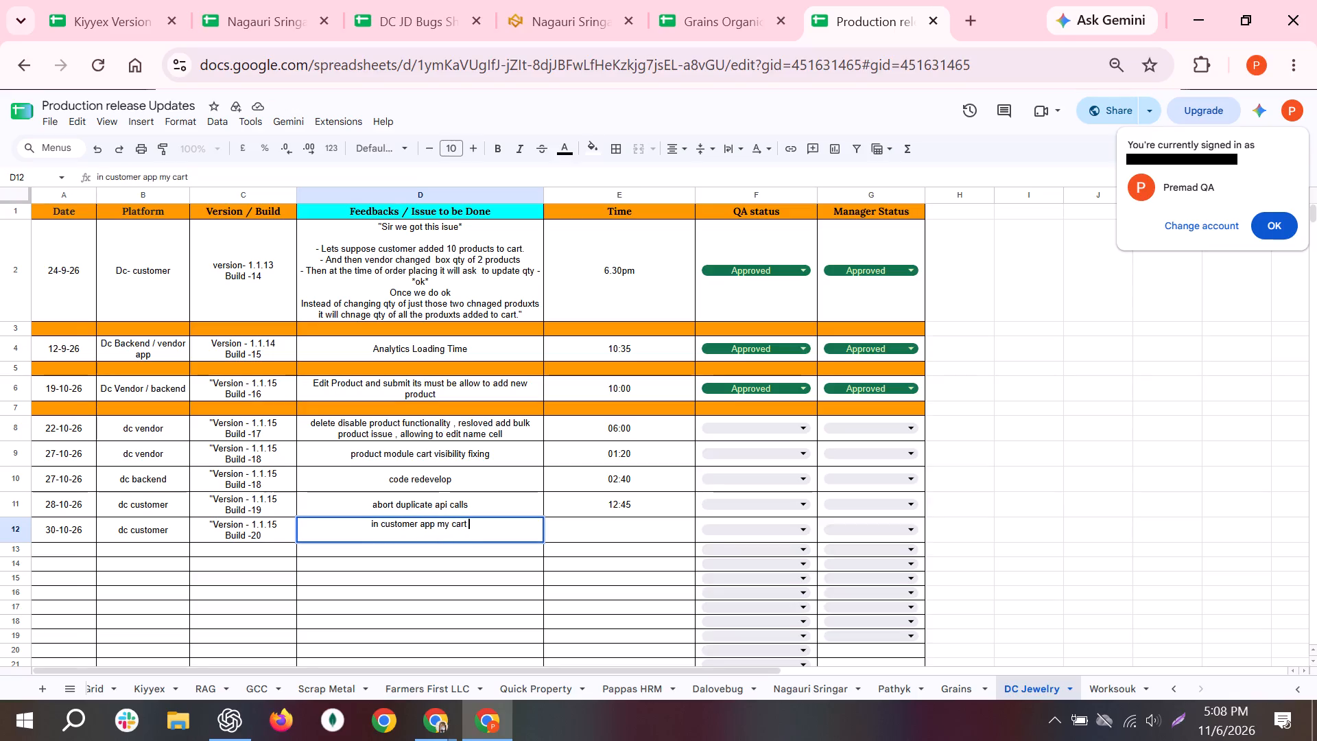
type("pre")
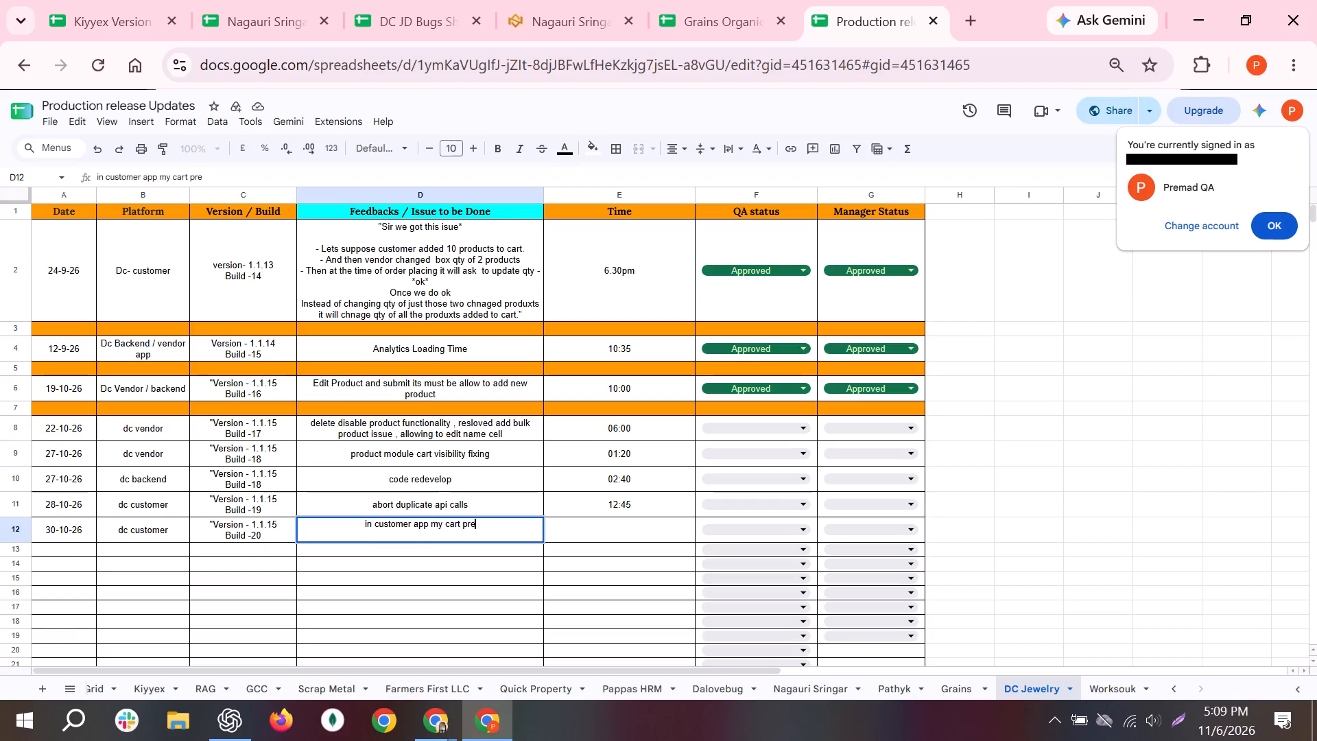
type("vend")
key("BackSpace")
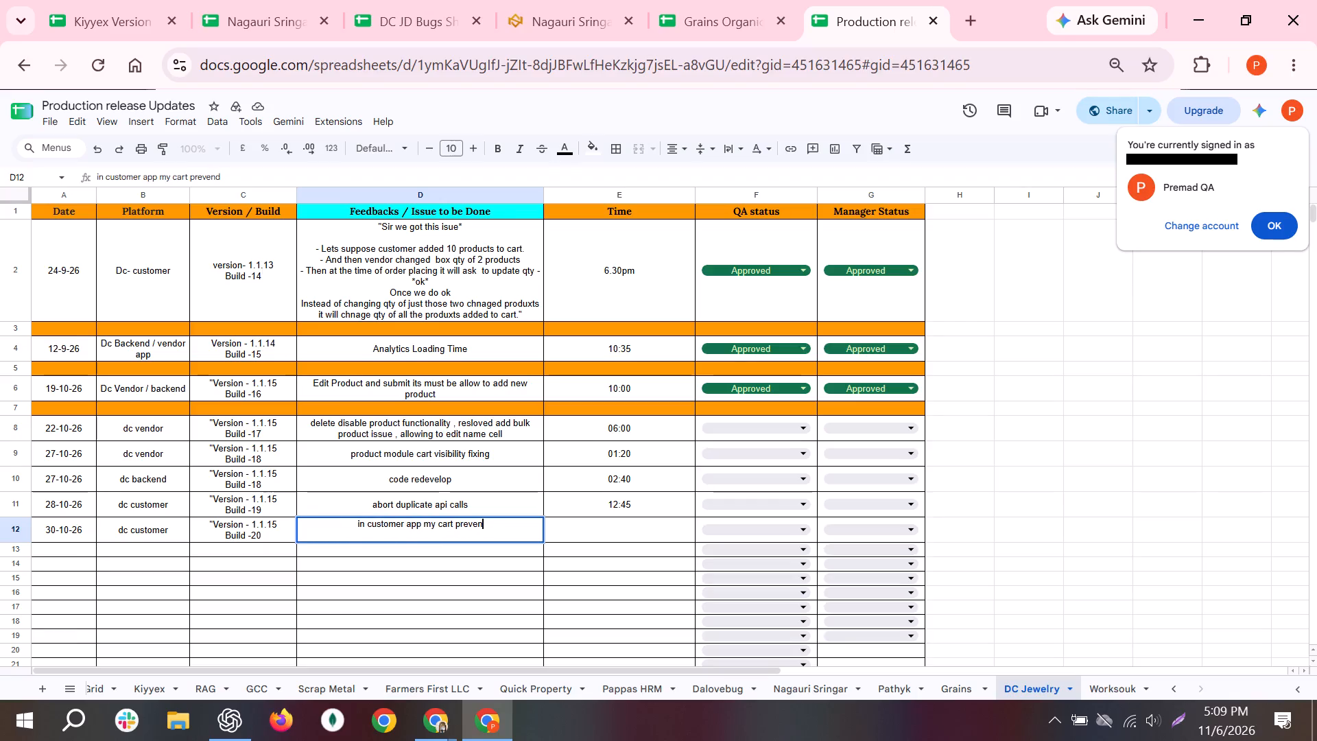
key("t")
key("space")
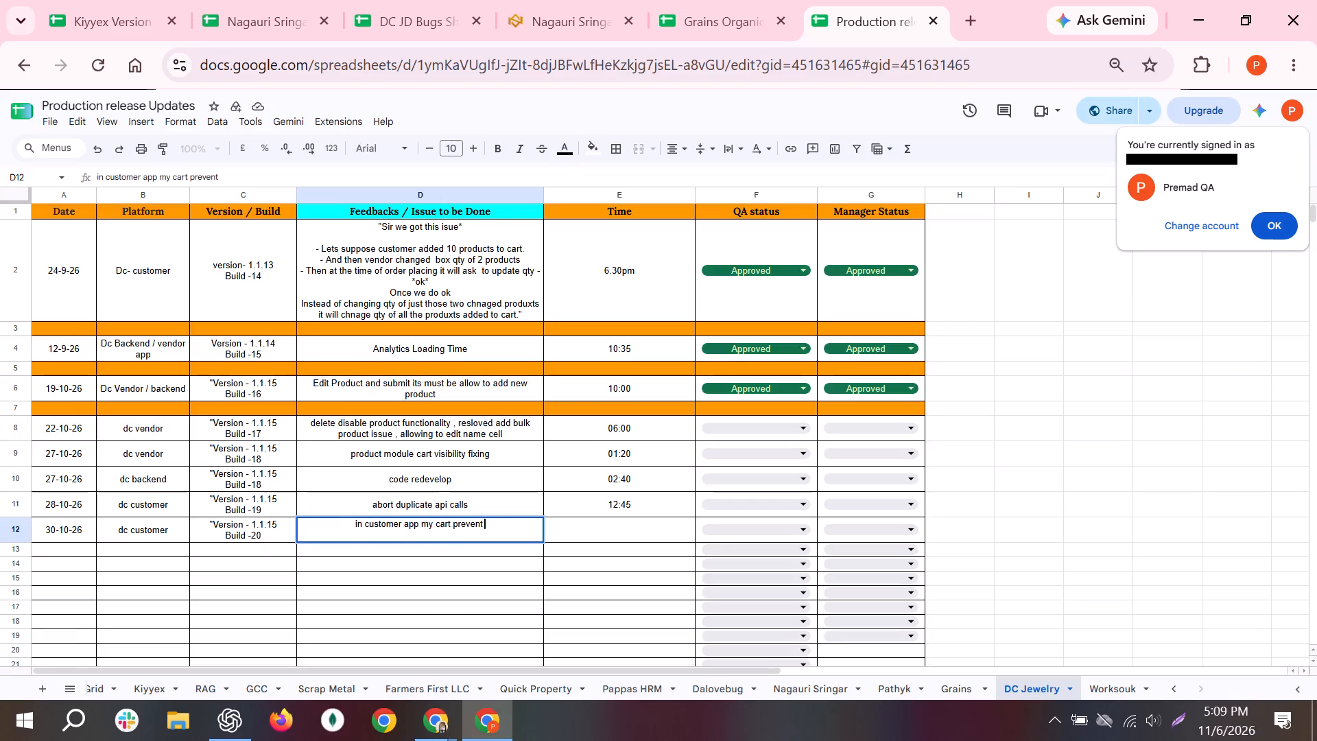
type("conti")
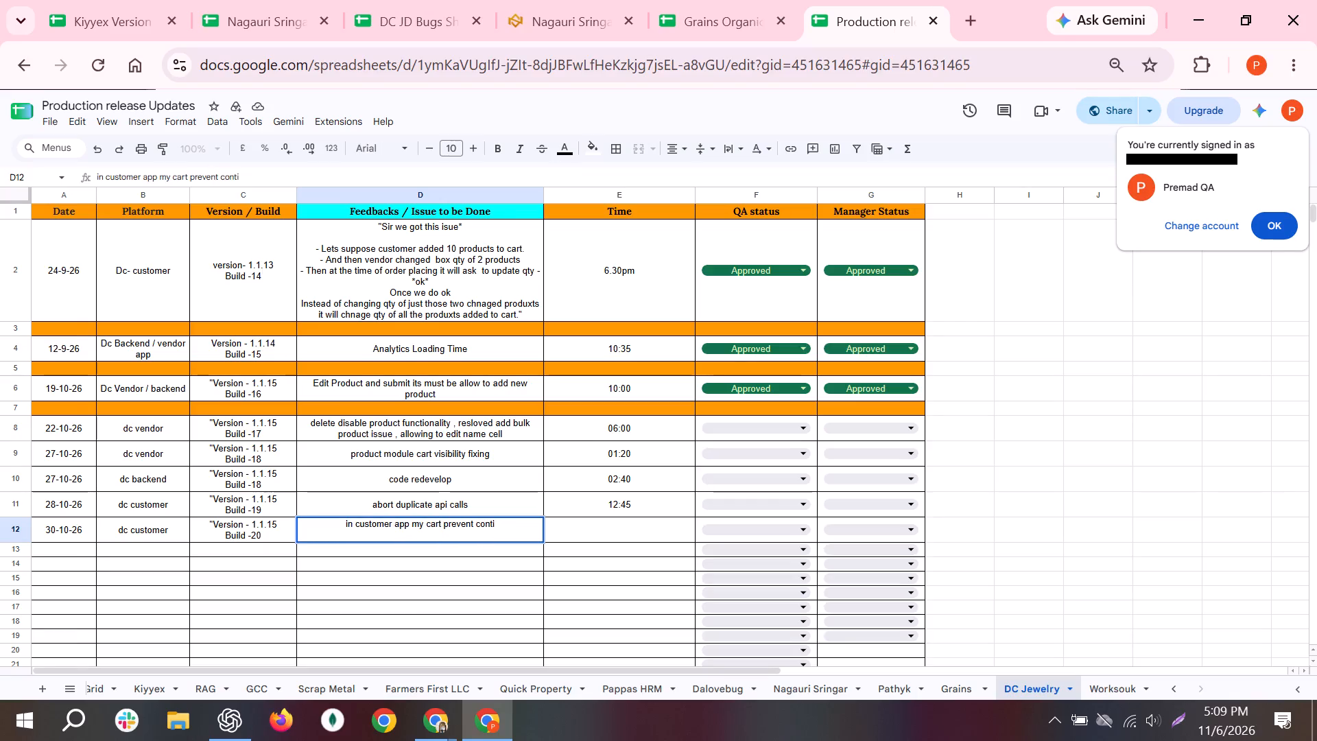
type("nu")
type("os")
key("BackSpace")
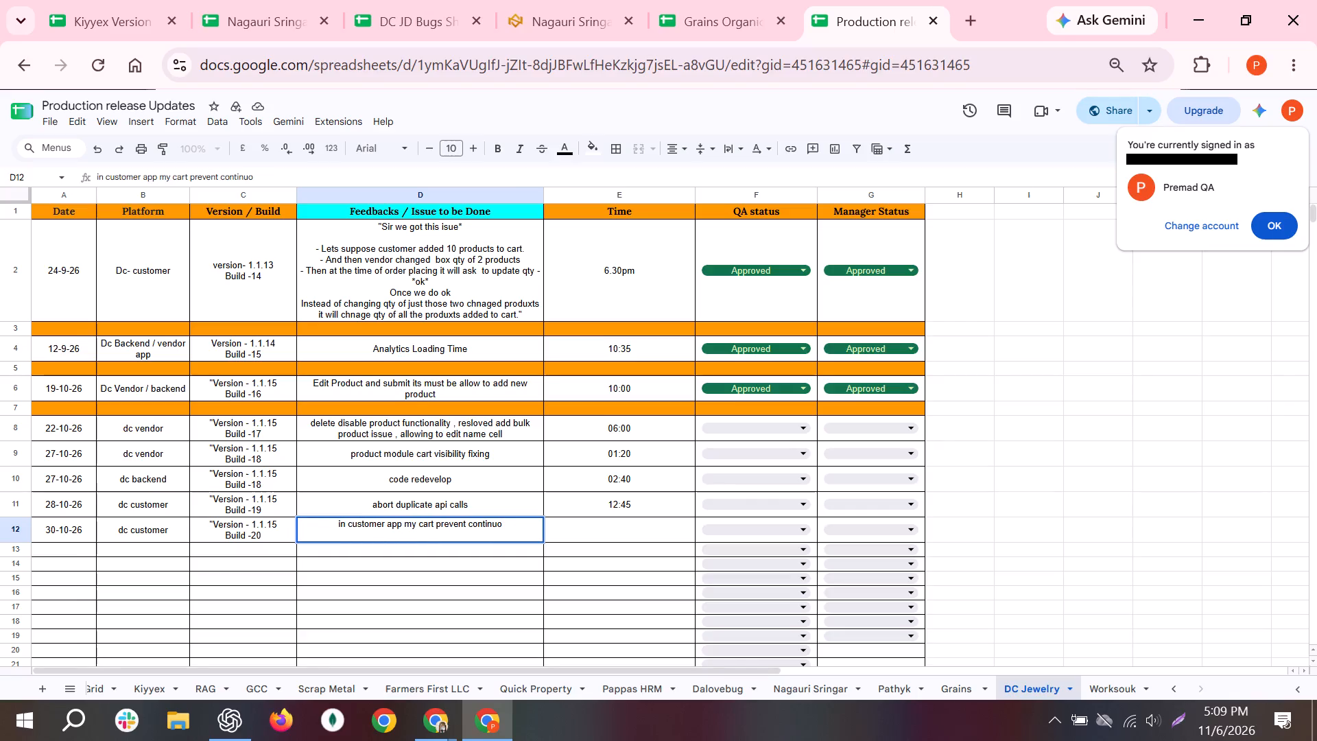
type("usly")
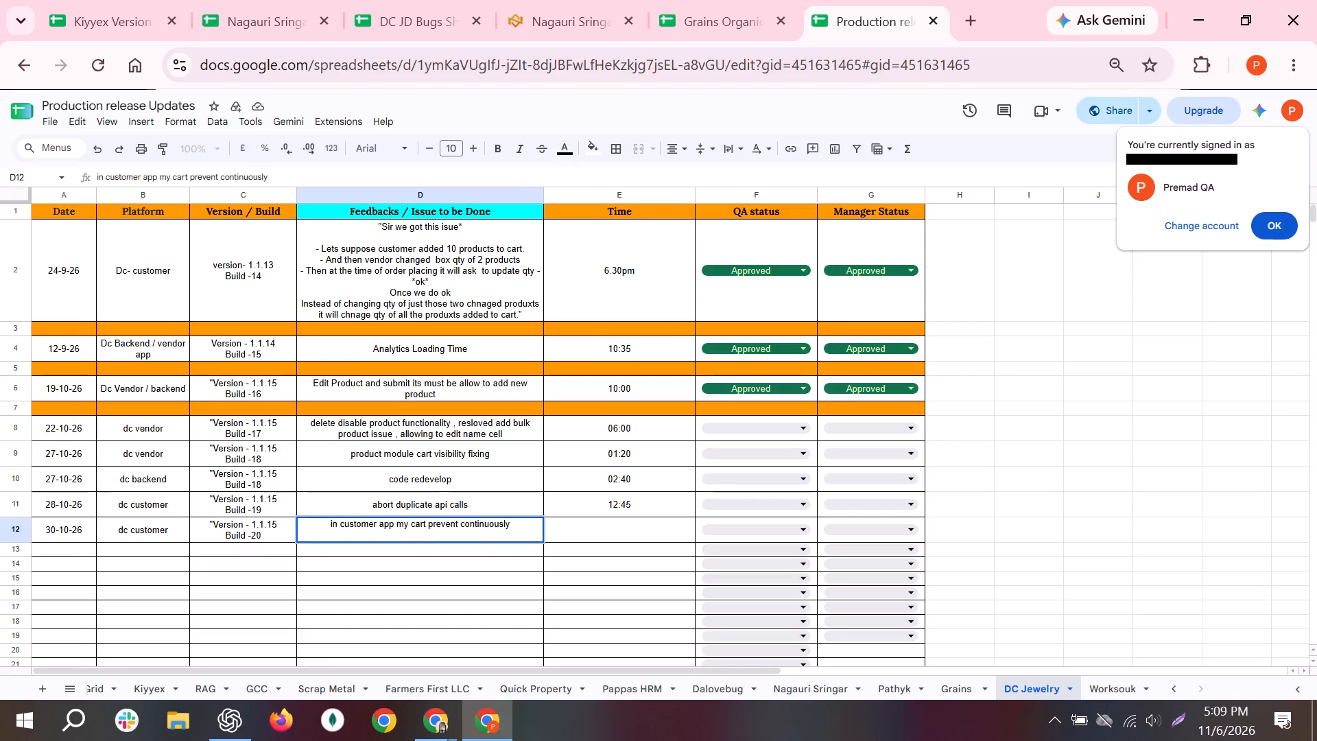
key("space")
type("apu")
key("BackSpace")
type("i")
key("space")
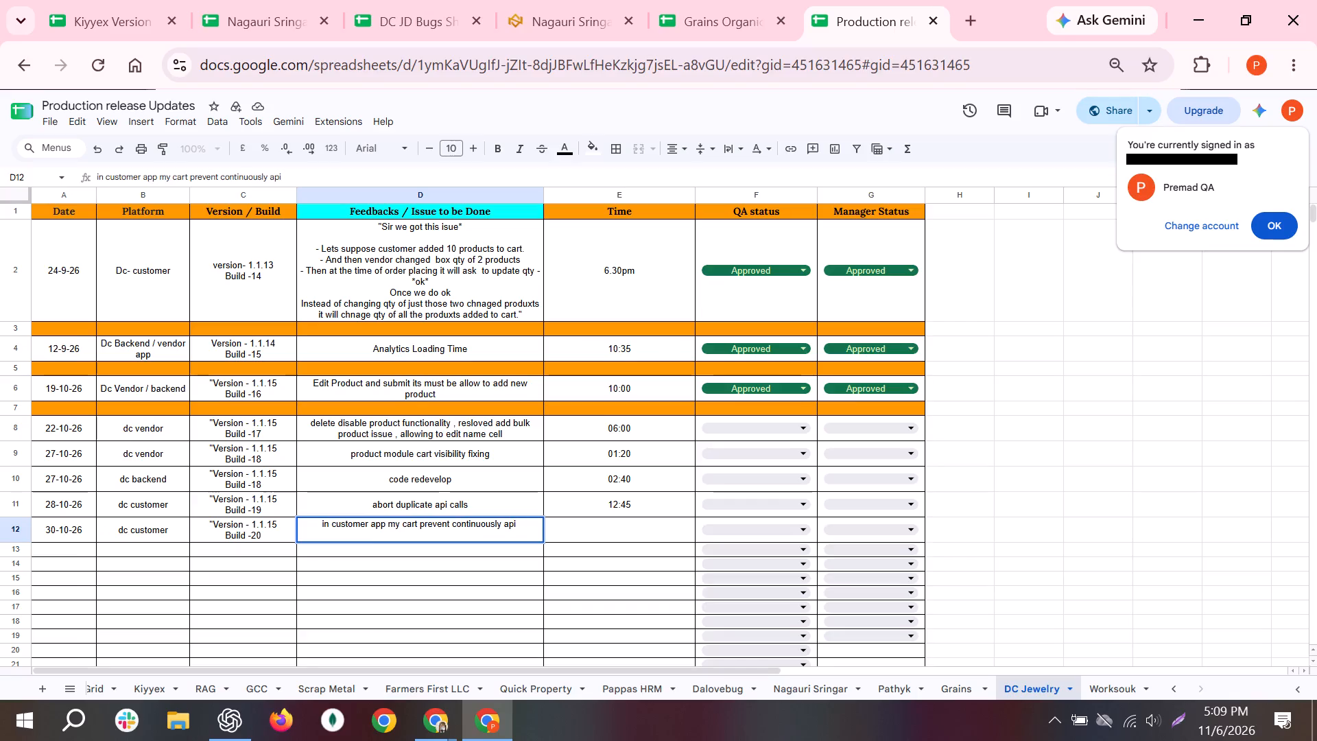
type("call")
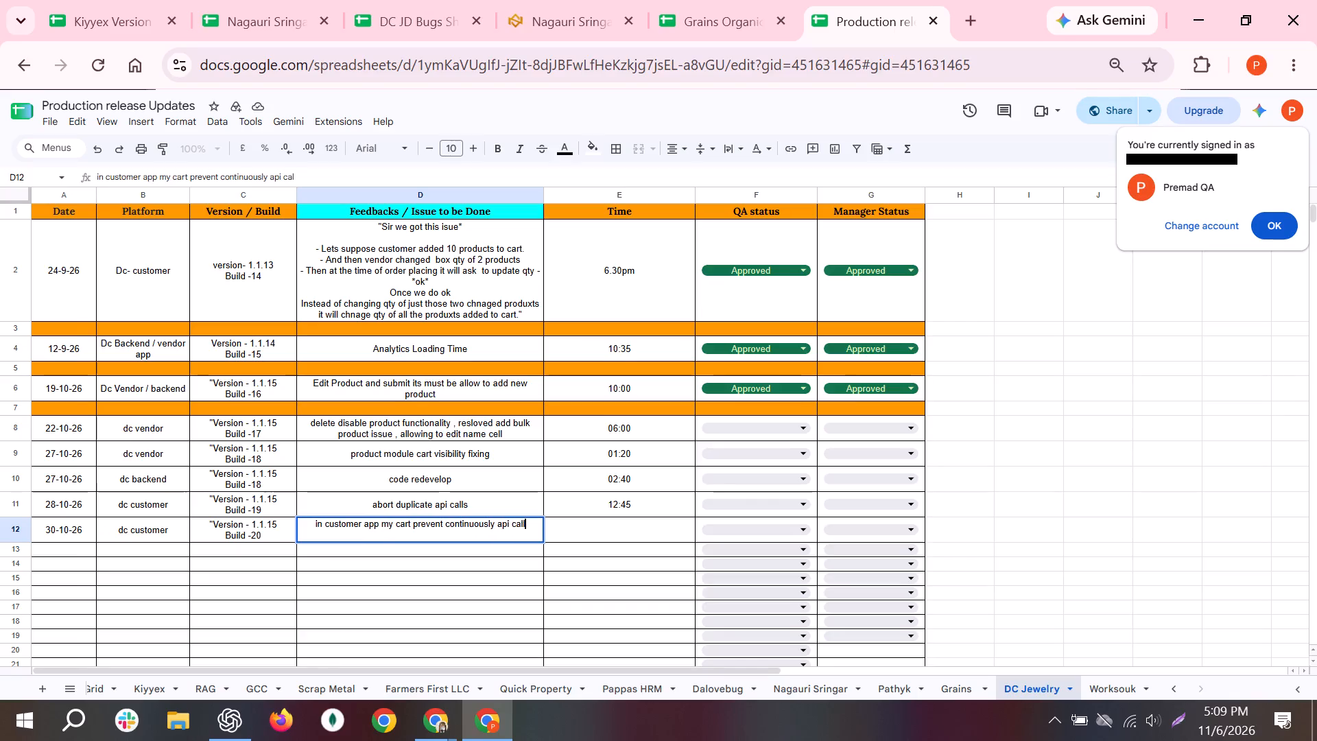
Continue the row 12 feedback with "in vendor app - add a new api to fall all products in the slab".
key("space")
type("in vendto")
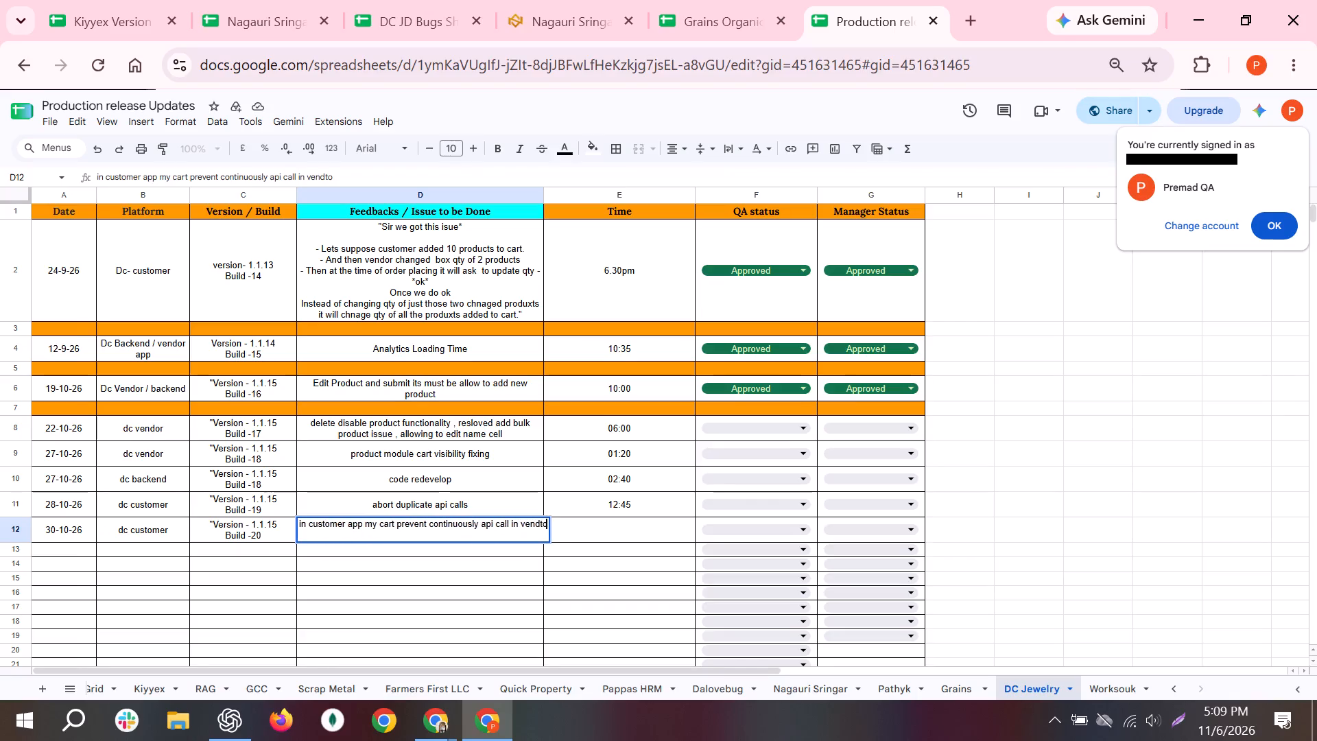
key("BackSpace")
key("BackSpace")
type("or")
key("space")
type("app")
key("space")
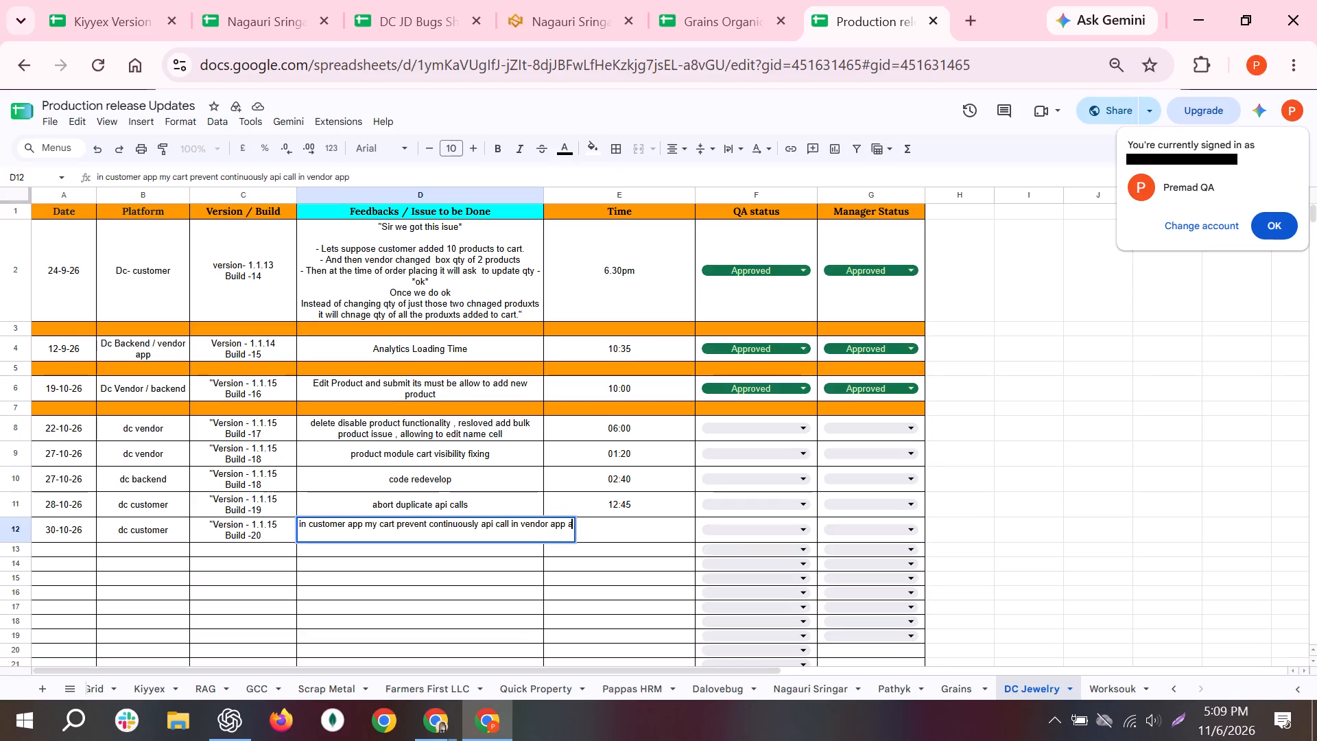
key("a")
key("BackSpace")
key("BackSpace")
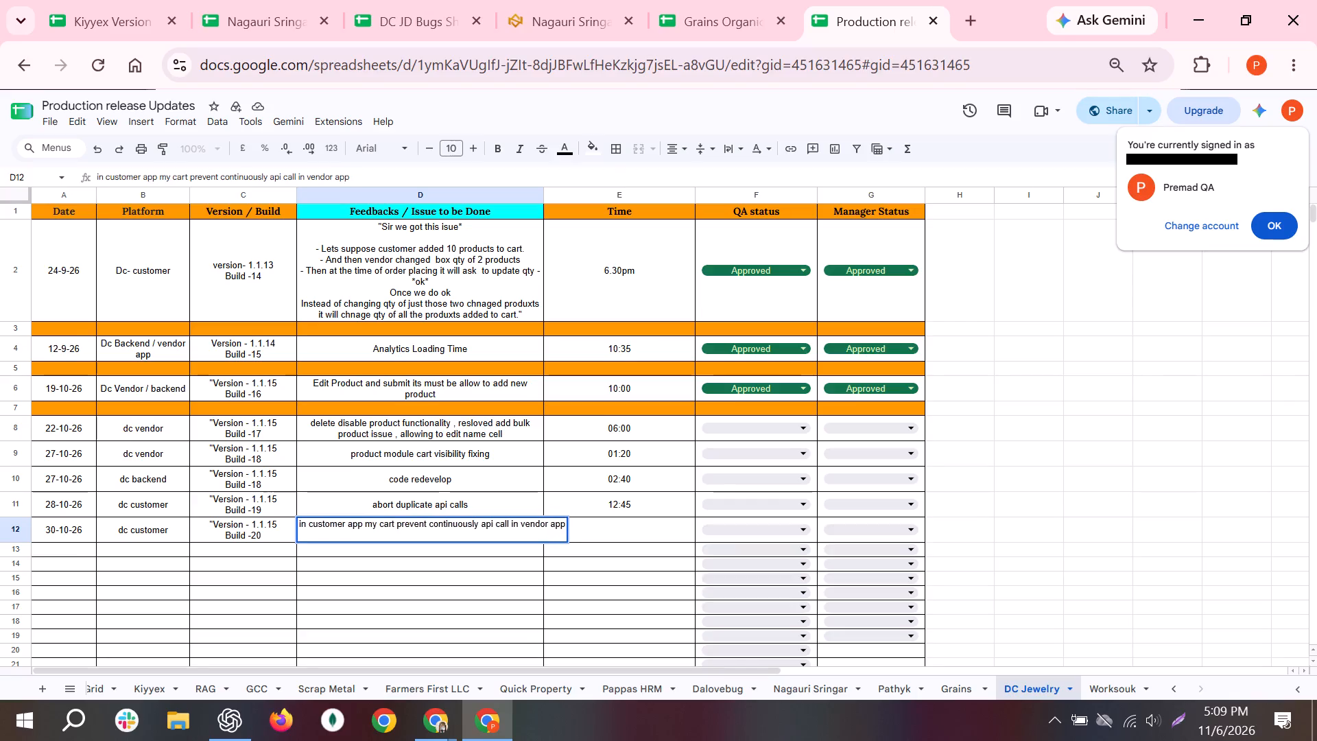
key("space")
type("- a")
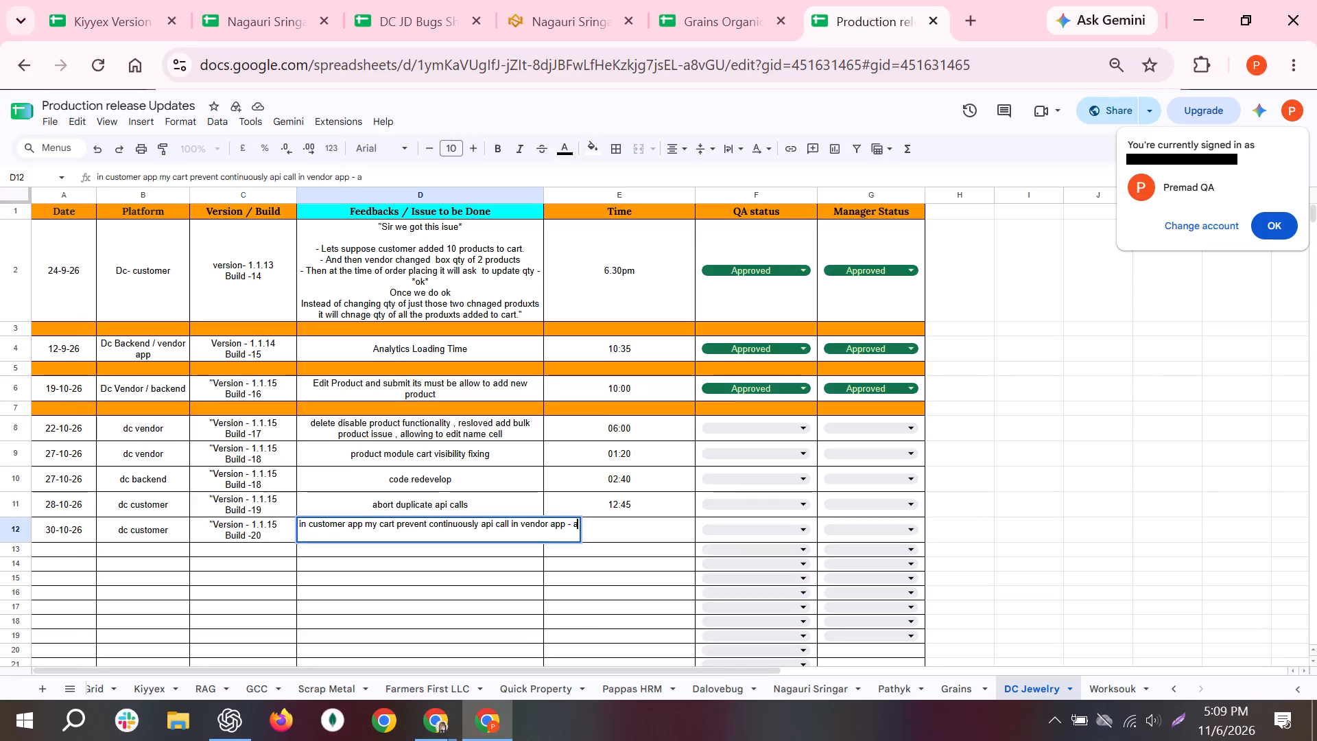
type("dd a new a")
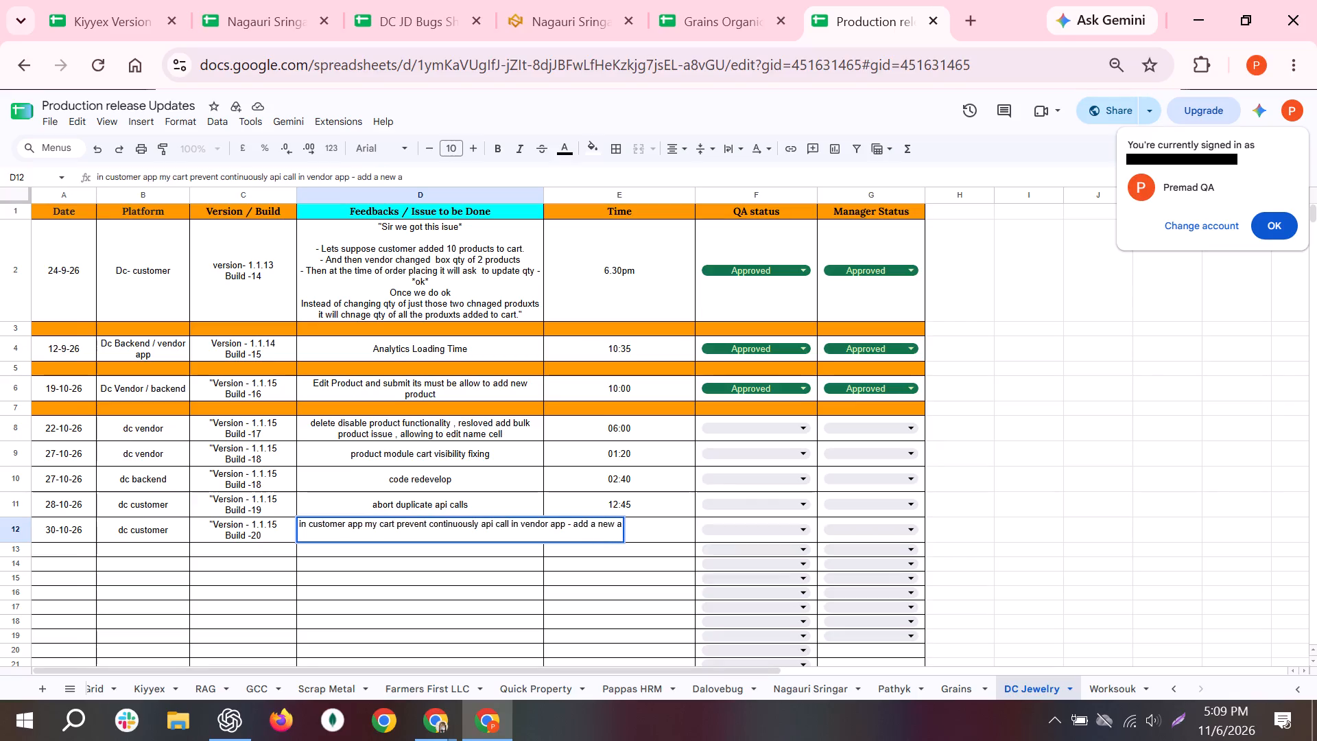
type("pi")
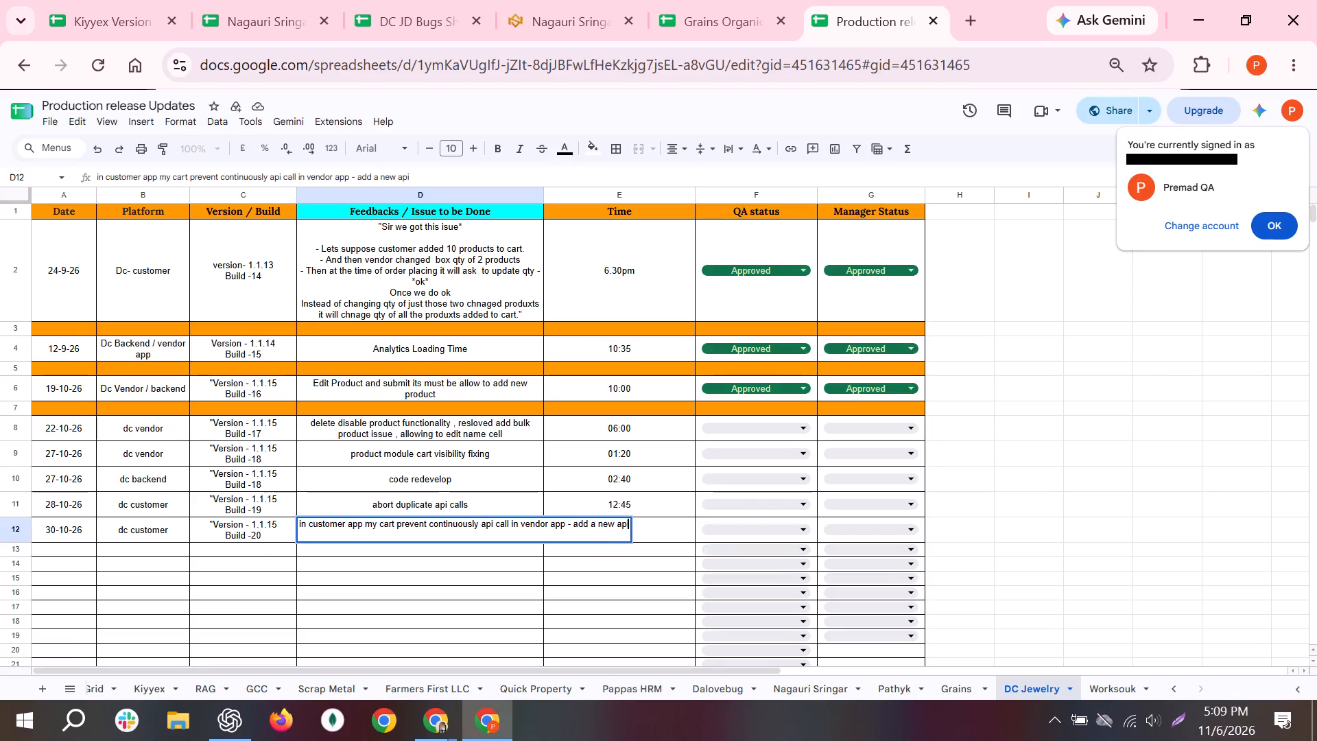
key("space")
type("to f")
type("all")
key("space")
type("all product")
type("s isn")
key("BackSpace")
key("BackSpace")
type("n the slab")
key("space")
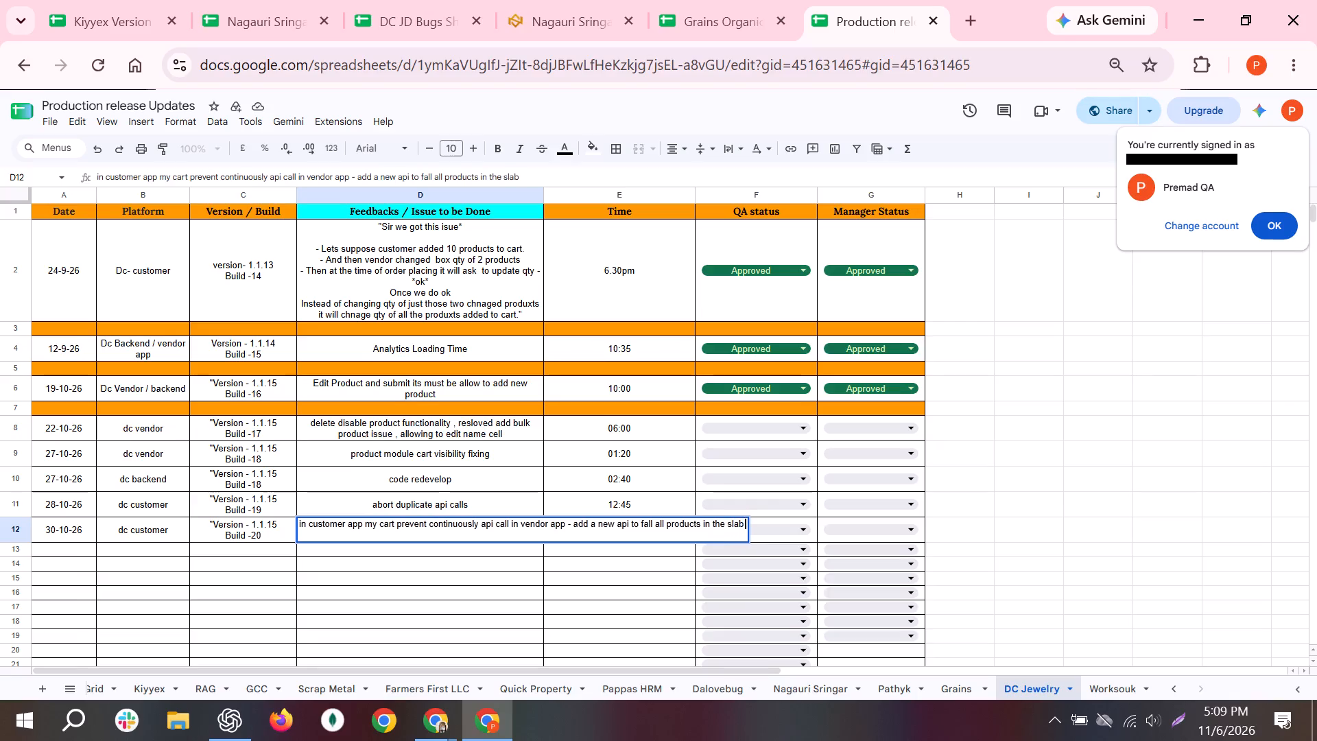
Extend the row 12 feedback with "and changing the slab".
type("and chanhing")
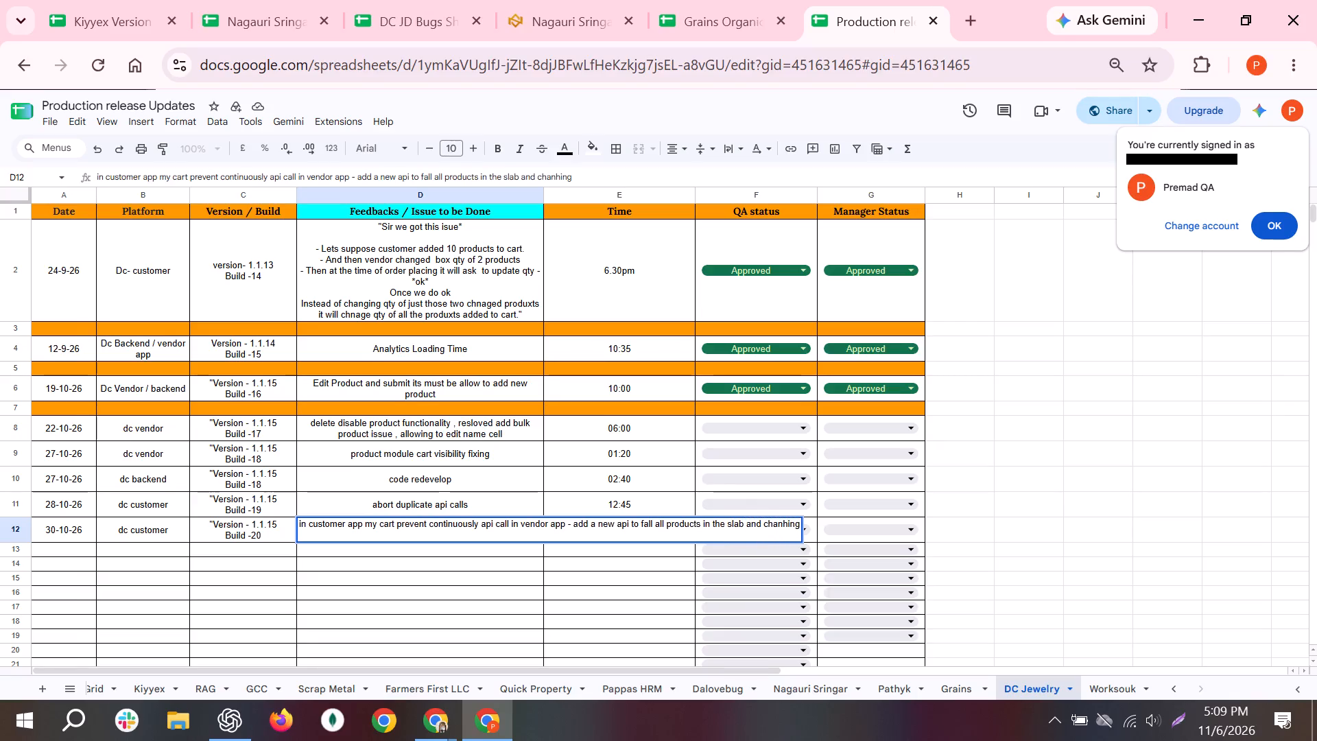
key("BackSpace")
key("BackSpace")
key("BackSpace")
key("BackSpace")
type("ang")
key("i")
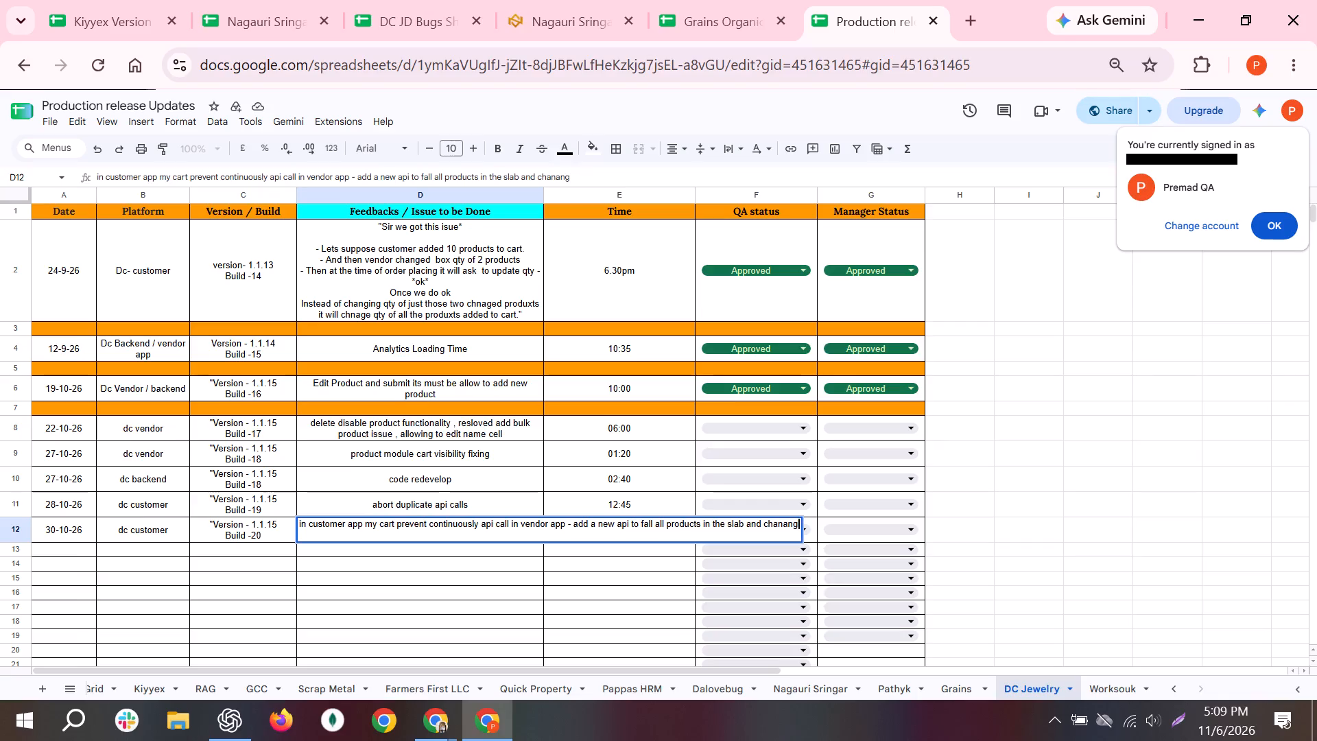
key("BackSpace")
key("BackSpace")
key("BackSpace")
key("BackSpace")
type("ging")
key("space")
type("the a")
key("BackSpace")
type("slab")
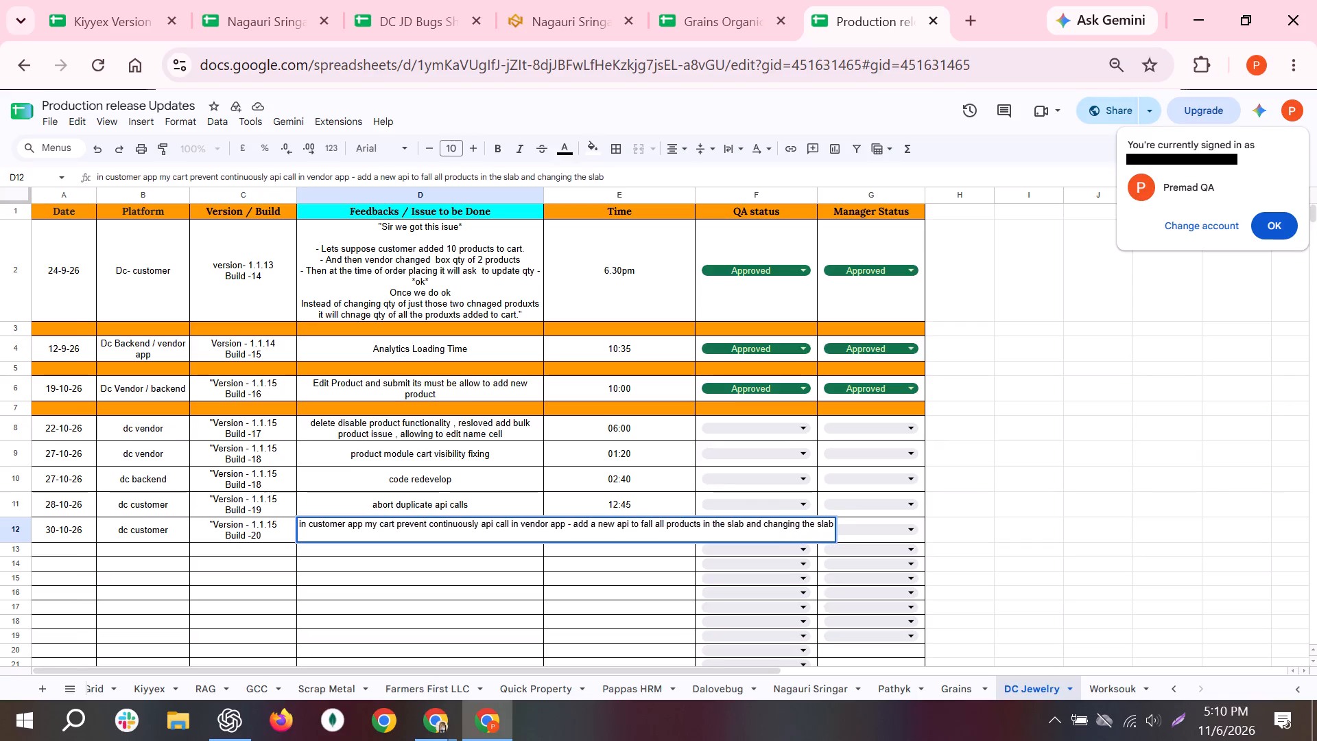
Complete the row 12 feedback with "pruduct listing to paginated api".
key("space")
type("r")
key("BackSpace")
type("pr")
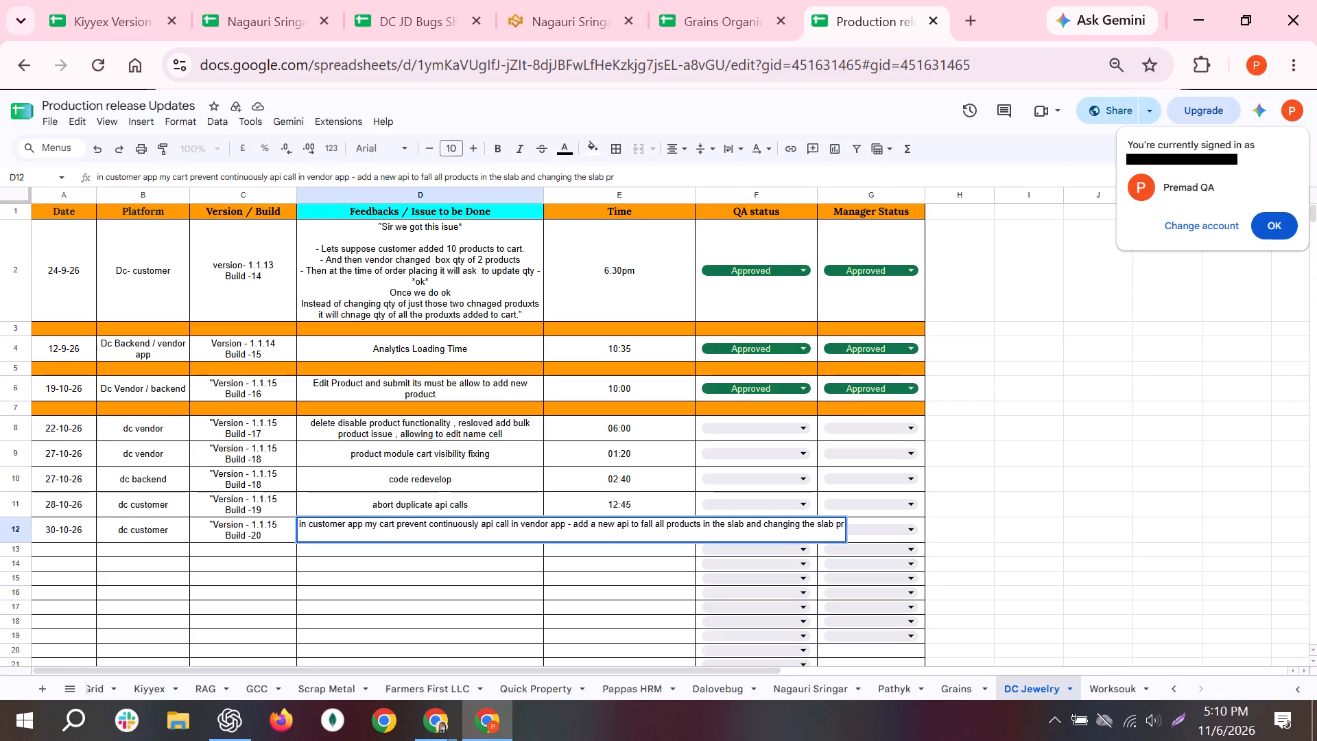
type("uduct o")
key("BackSpace")
type("listing")
key("space")
type("to pagi")
type("nated api")
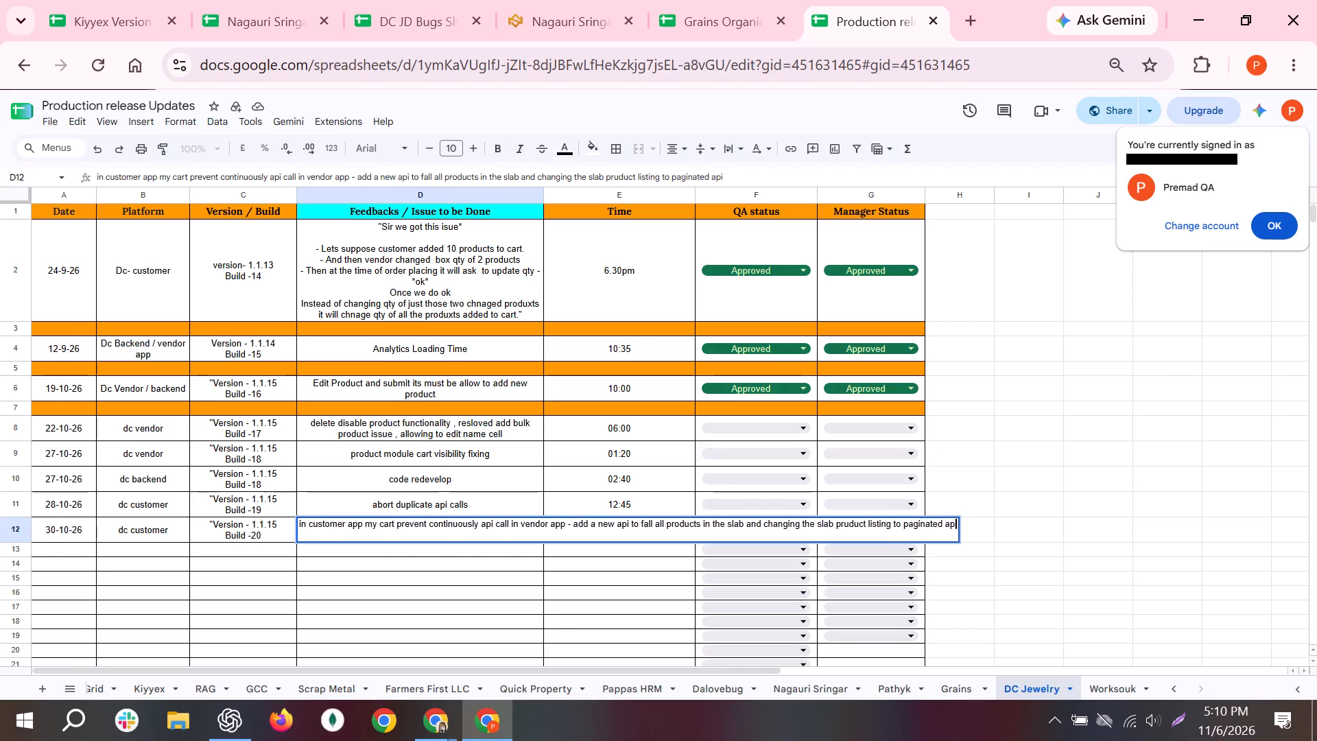
key("Return")
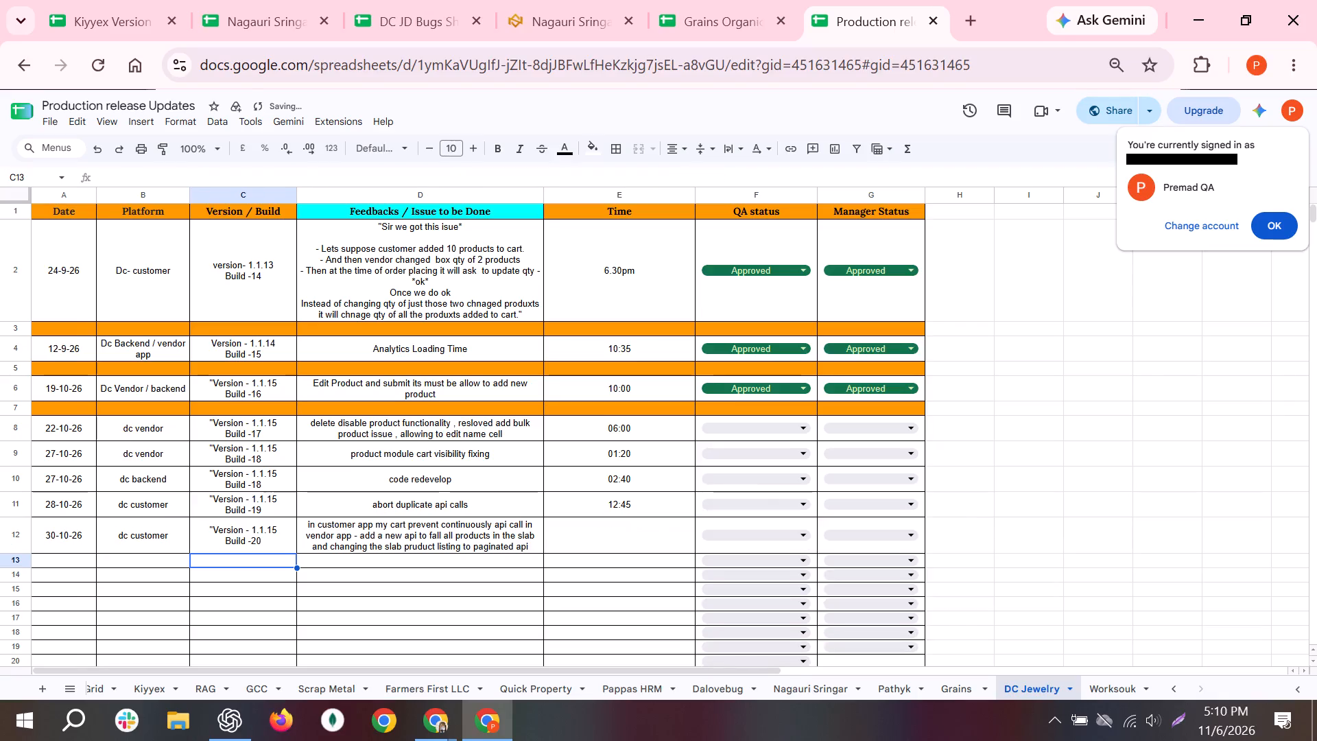
Enter 11:30 as the time for the 30-10-26 entry in row 12.
key("Right")
key("Up")
key("Right")
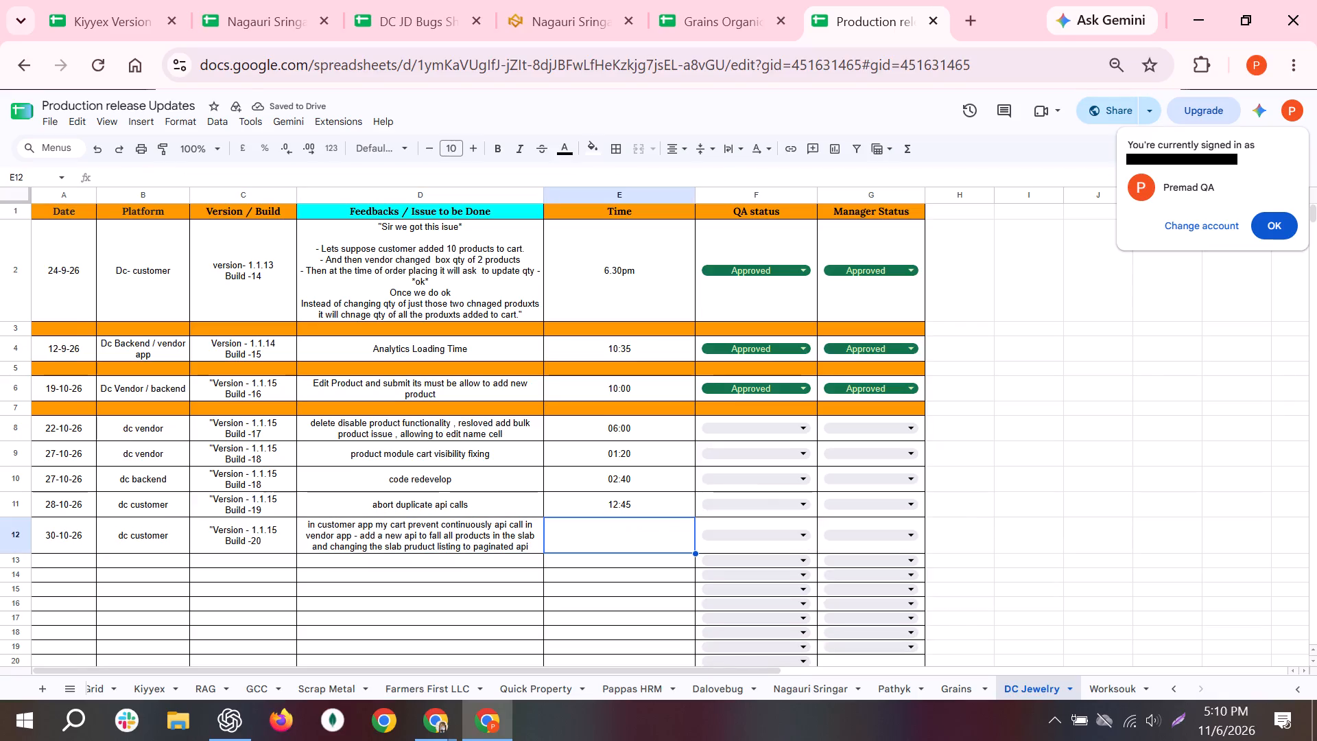
type("11:")
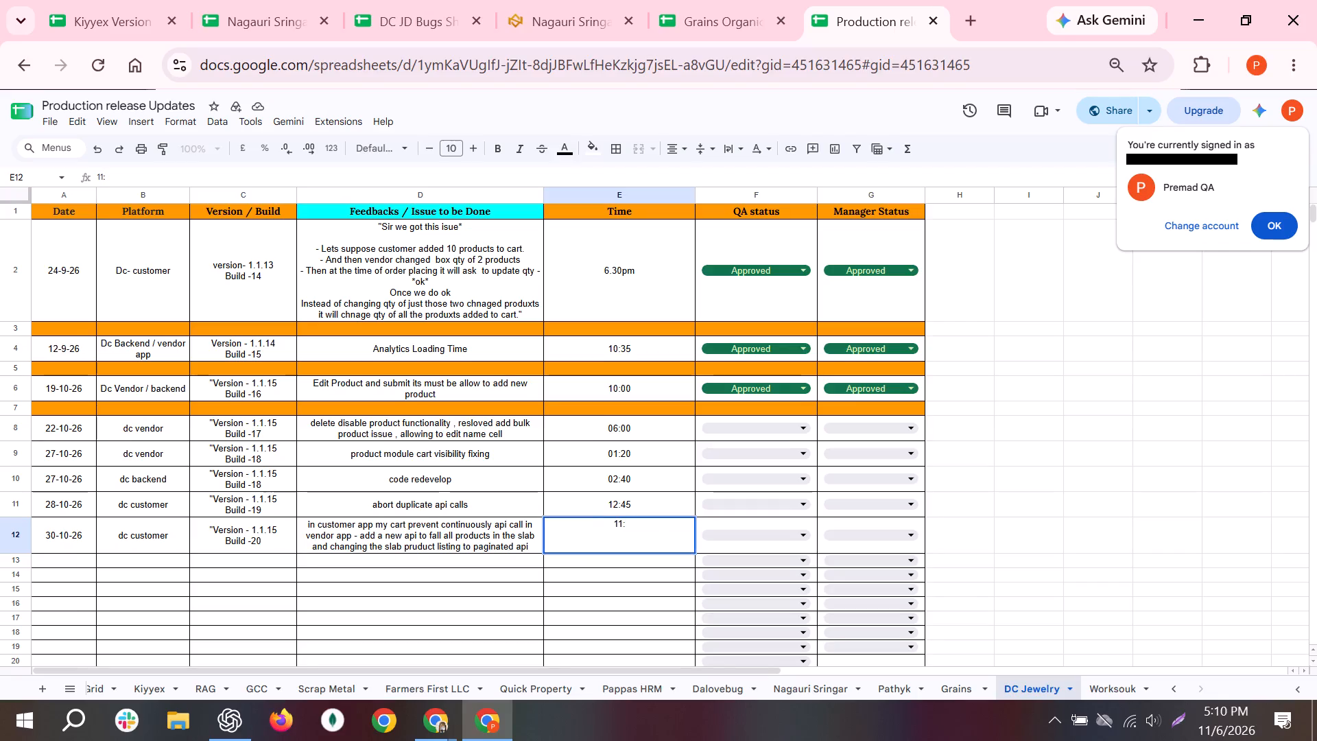
type("30")
key("Return")
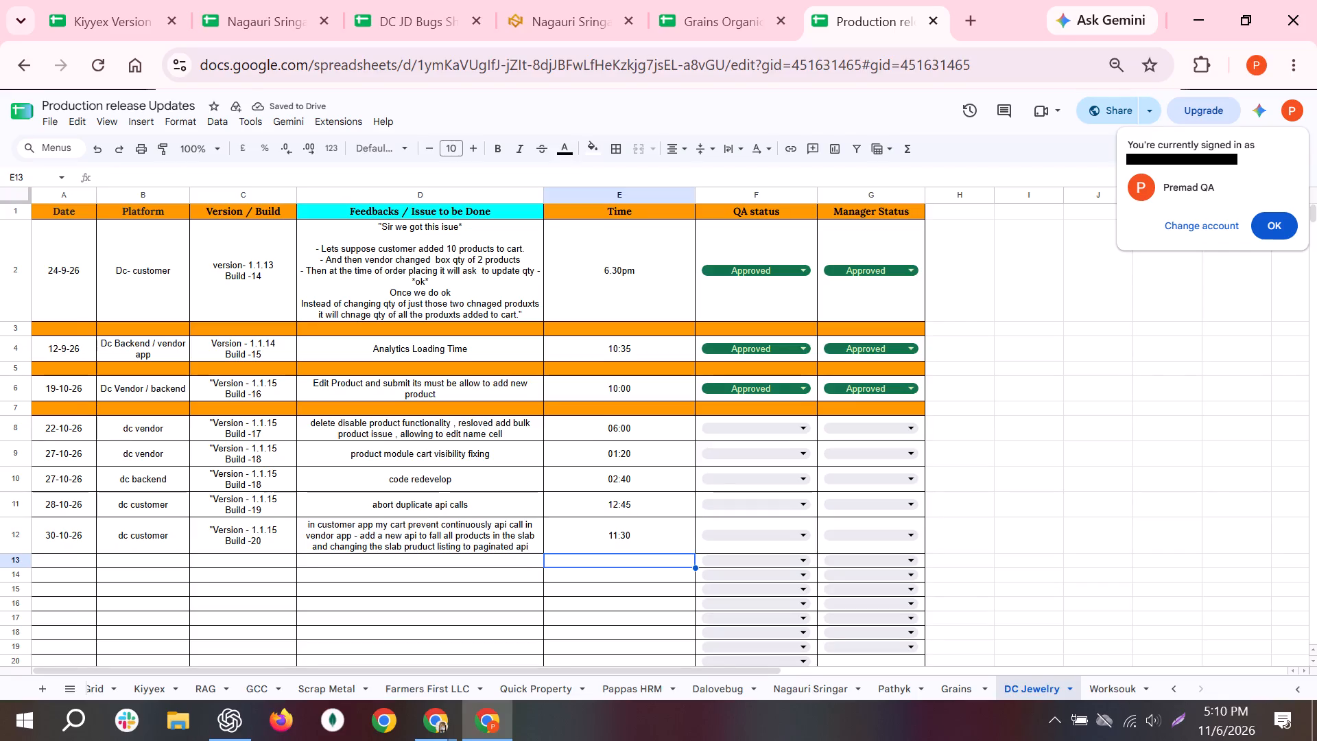
Set the QA status to Approved for the entries in rows 8 to 12.
key("Up")
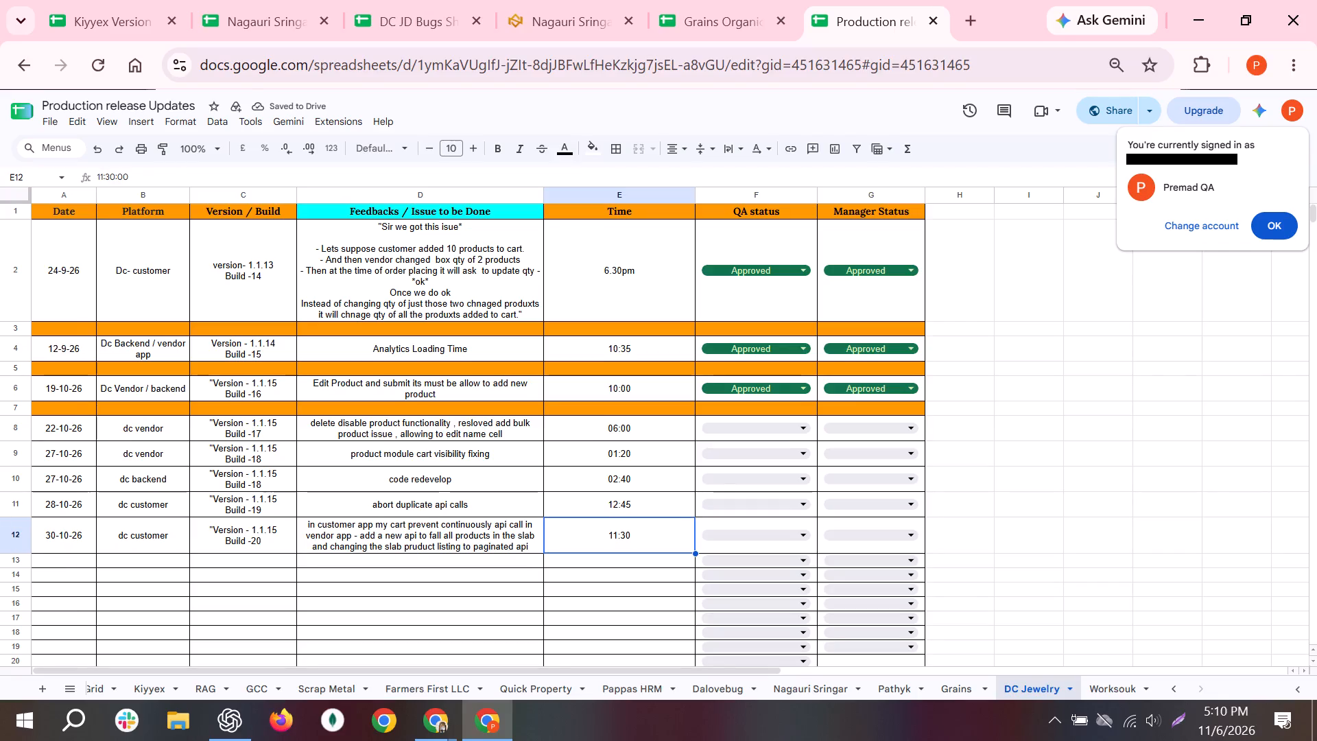
key("Up")
key("Up")
key("Up")
key("Up")
key("Right")
key("Return")
key("Return")
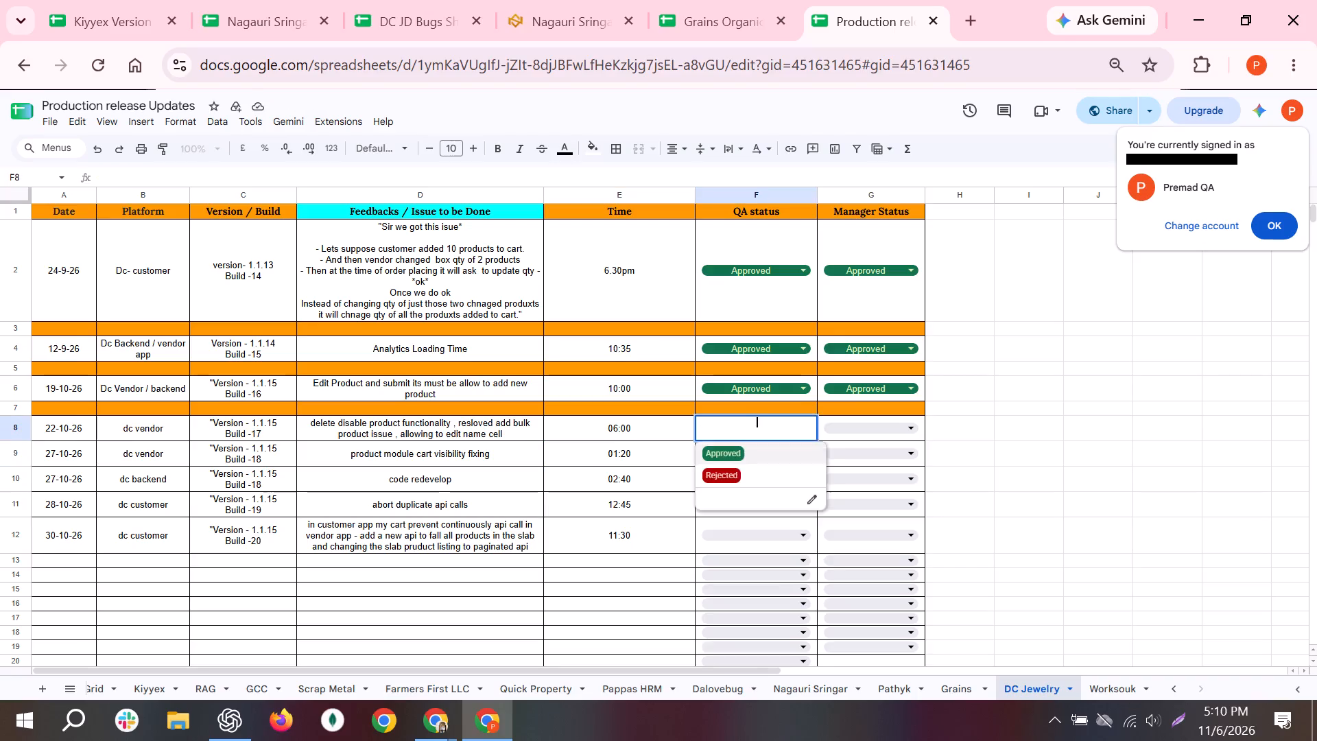
key("Return")
key("Return")
key("Return")
key("Return")
key("Return")
key("Return")
key("Return")
key("Return")
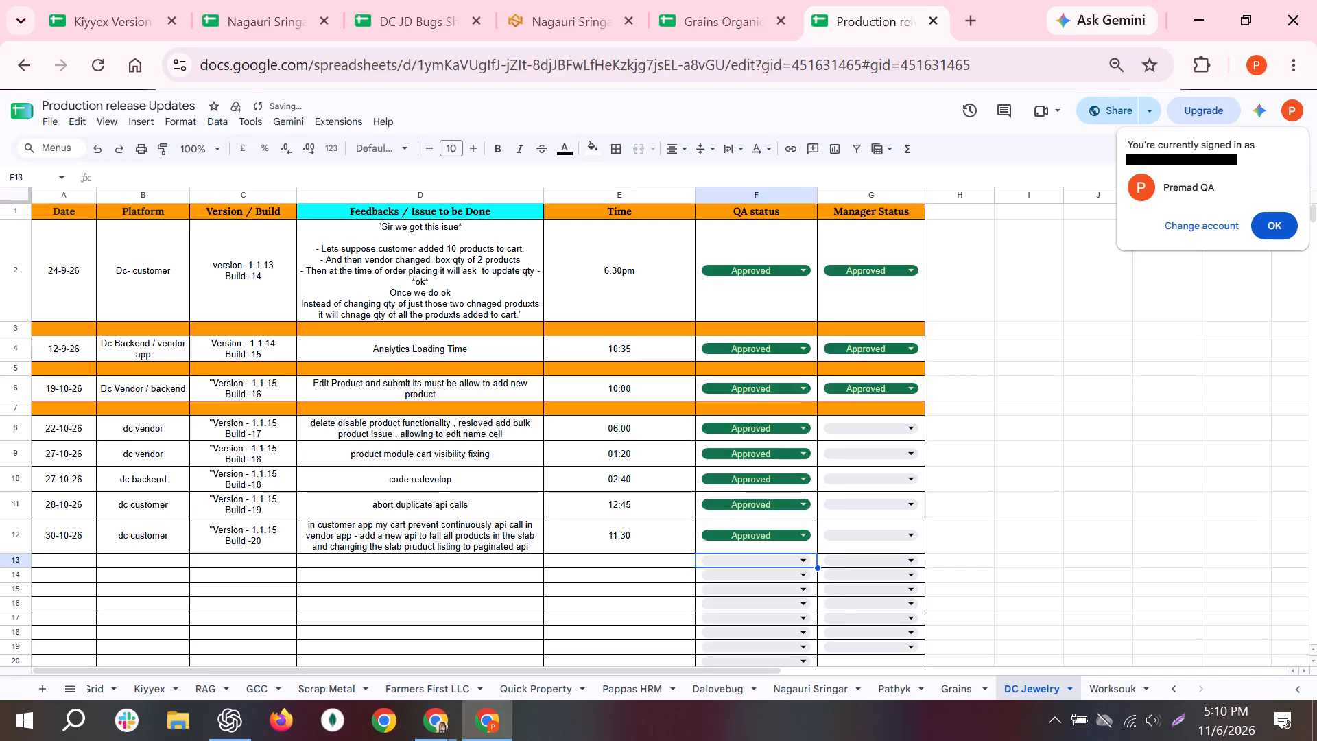
Set the Manager Status to Approved for the entries in rows 8 to 12.
key("Right")
key("Up")
key("Up")
key("Up")
key("Up")
key("Up")
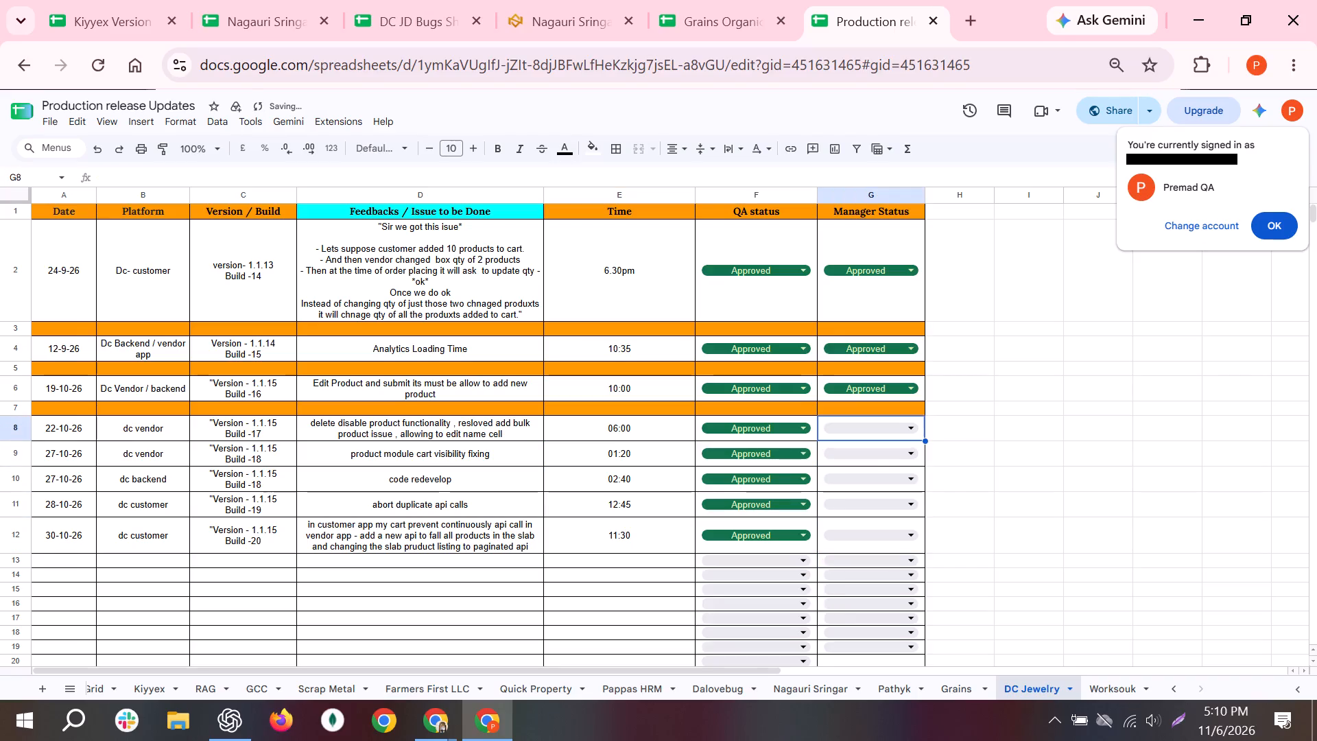
key("Return")
key("Return")
key("Return")
key("Return")
key("Return")
key("Return")
key("Return")
key("Return")
key("Return")
key("Return")
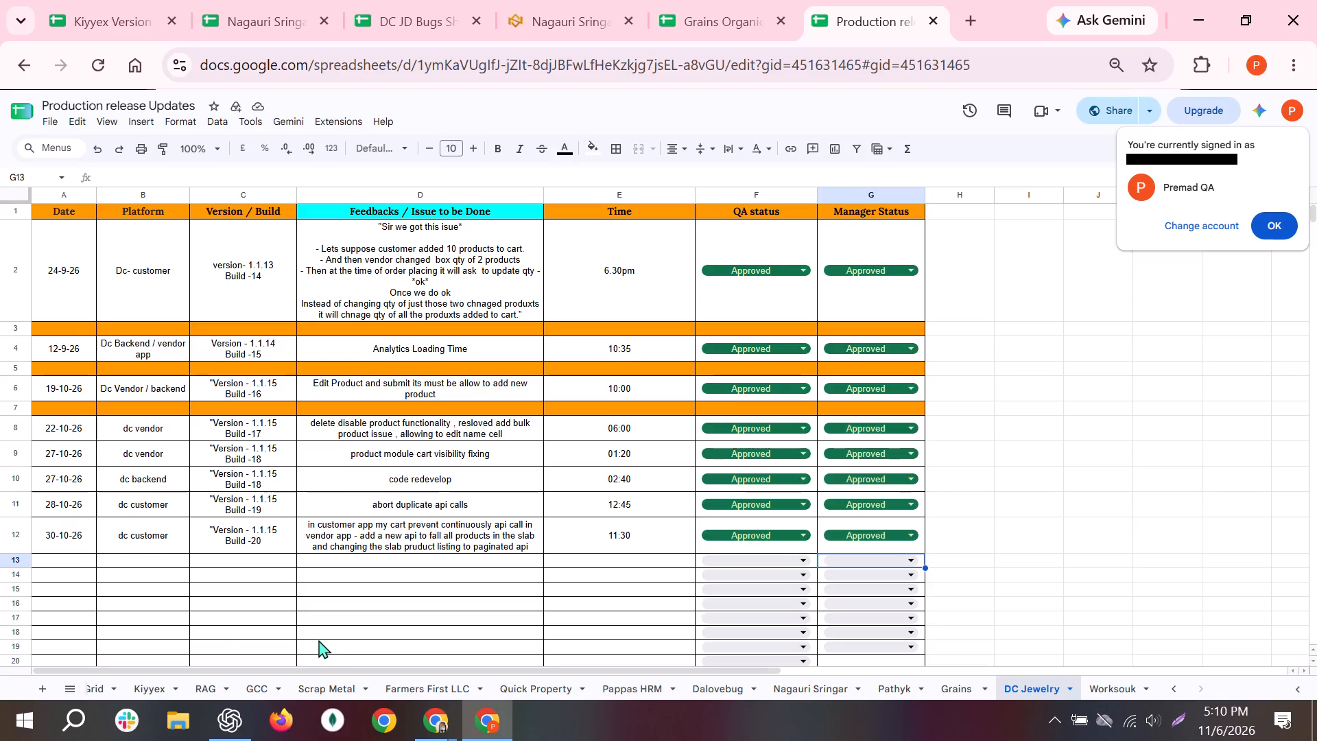
Look through the Worksouk, DC Jewelry, Grains and Pathyk sheets of the release spreadsheet.
scroll(318, 639, "up", 1)
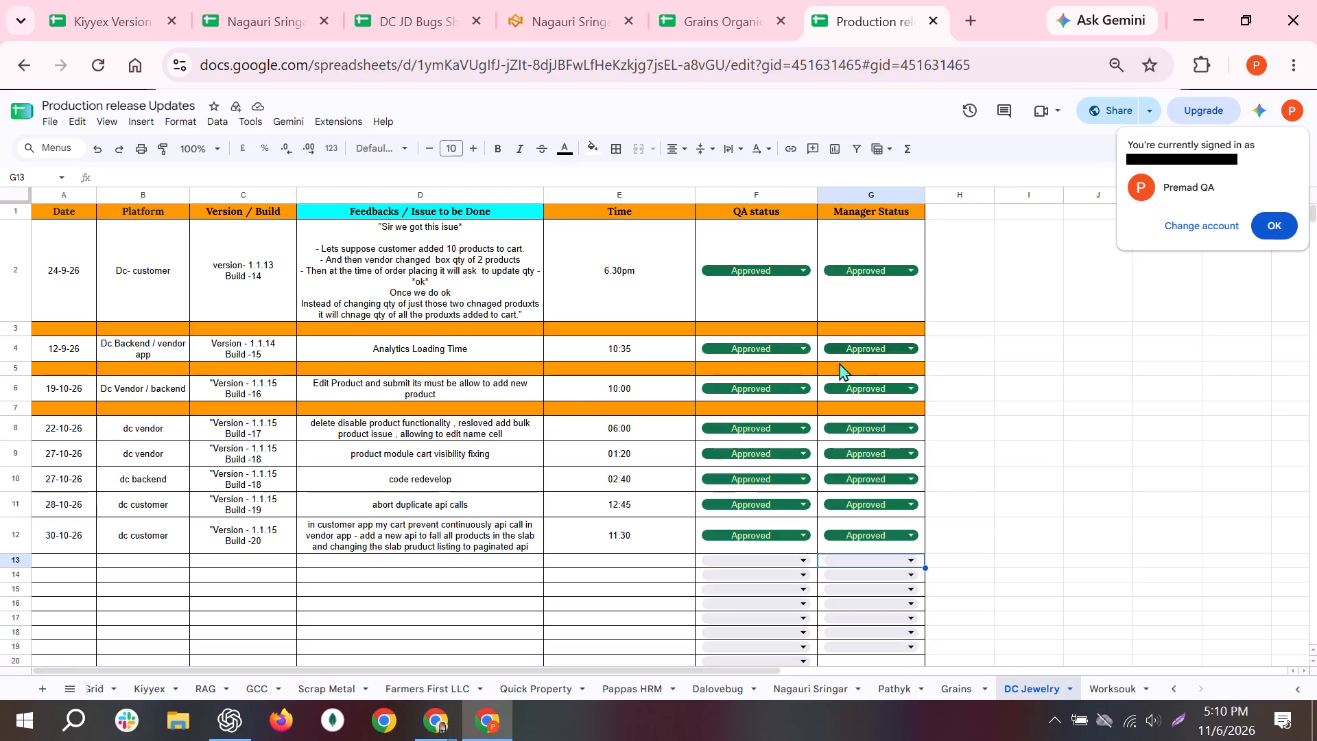
left_click(1105, 690)
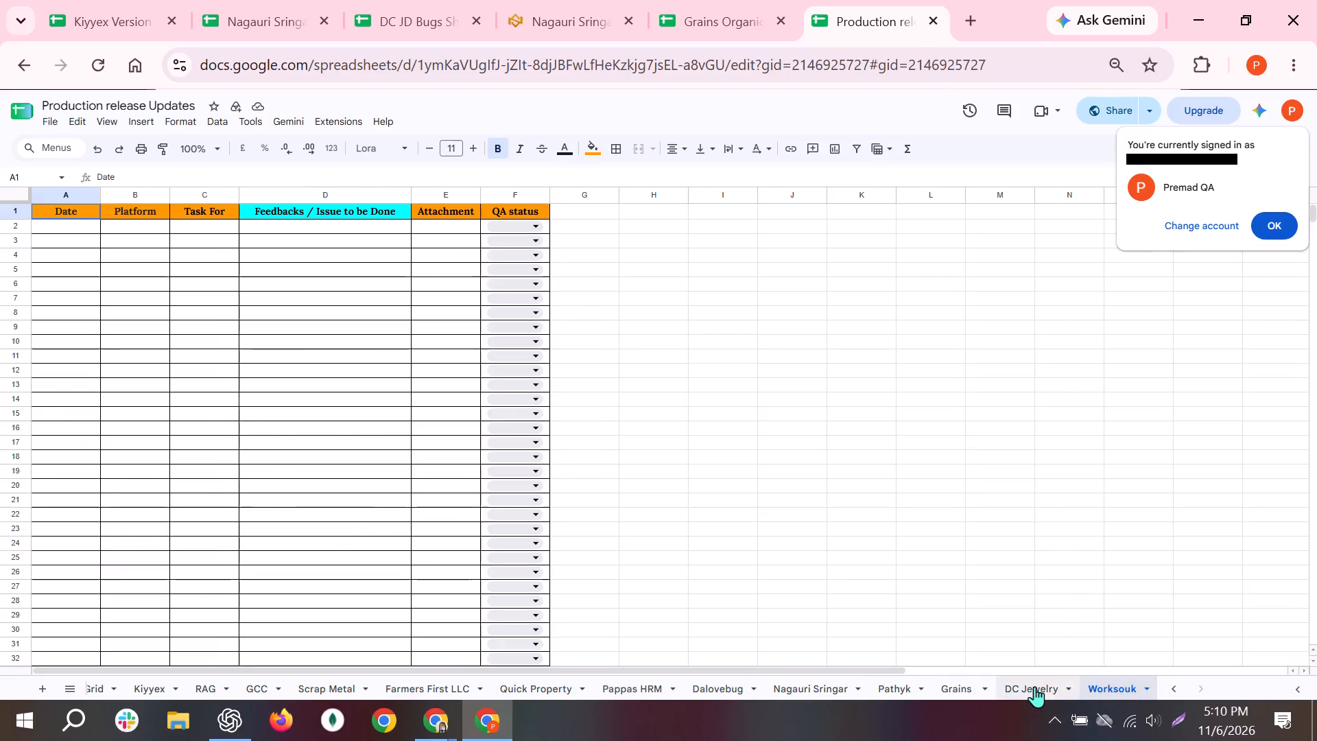
left_click(1034, 686)
left_click(938, 685)
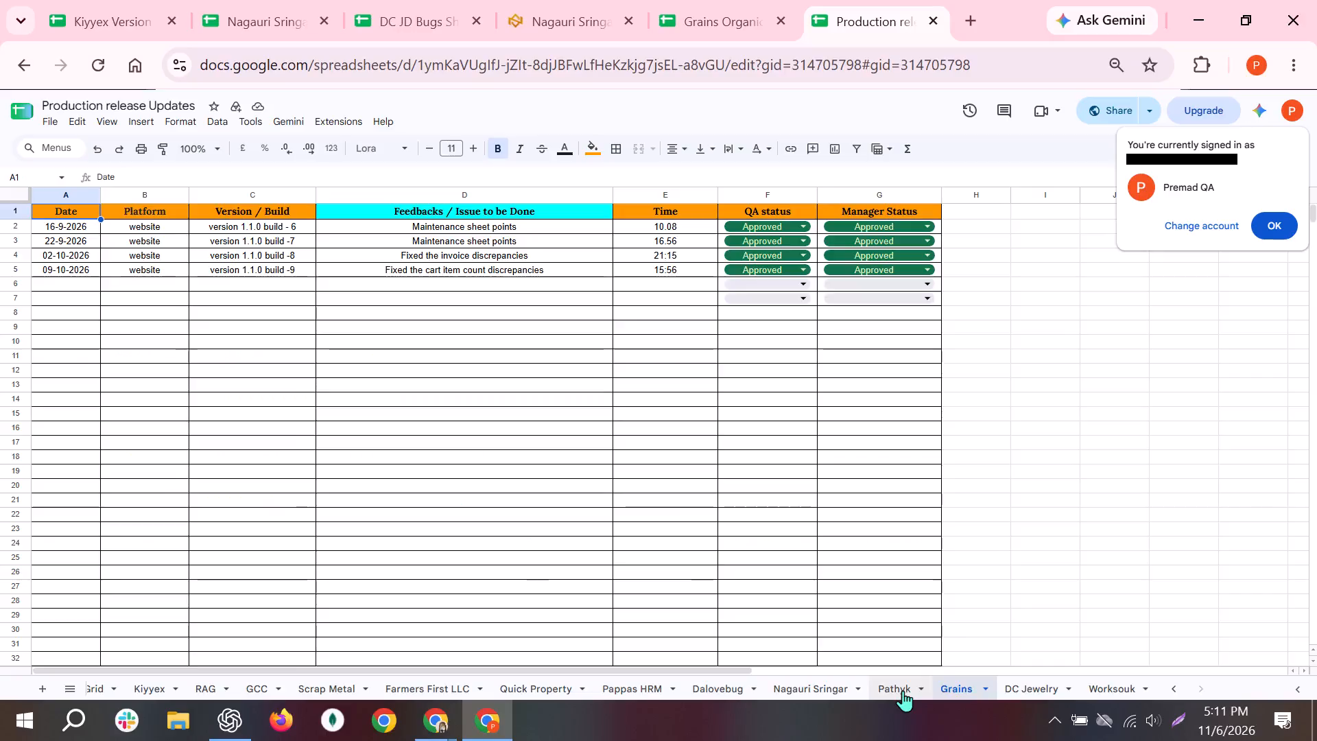
left_click(903, 690)
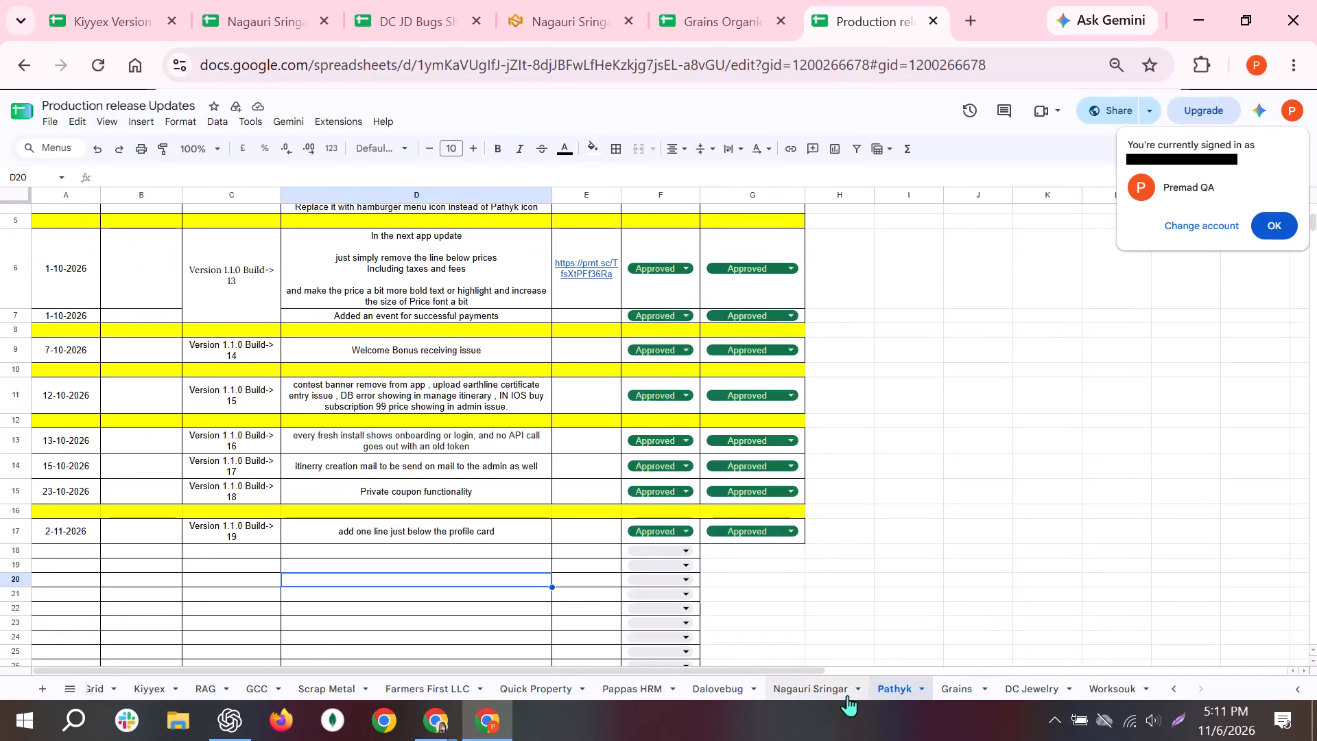
Switch to the Nagauri Sringar admin dashboard, review its Inventory Alerts and open the full list of alert products.
left_click(521, 5)
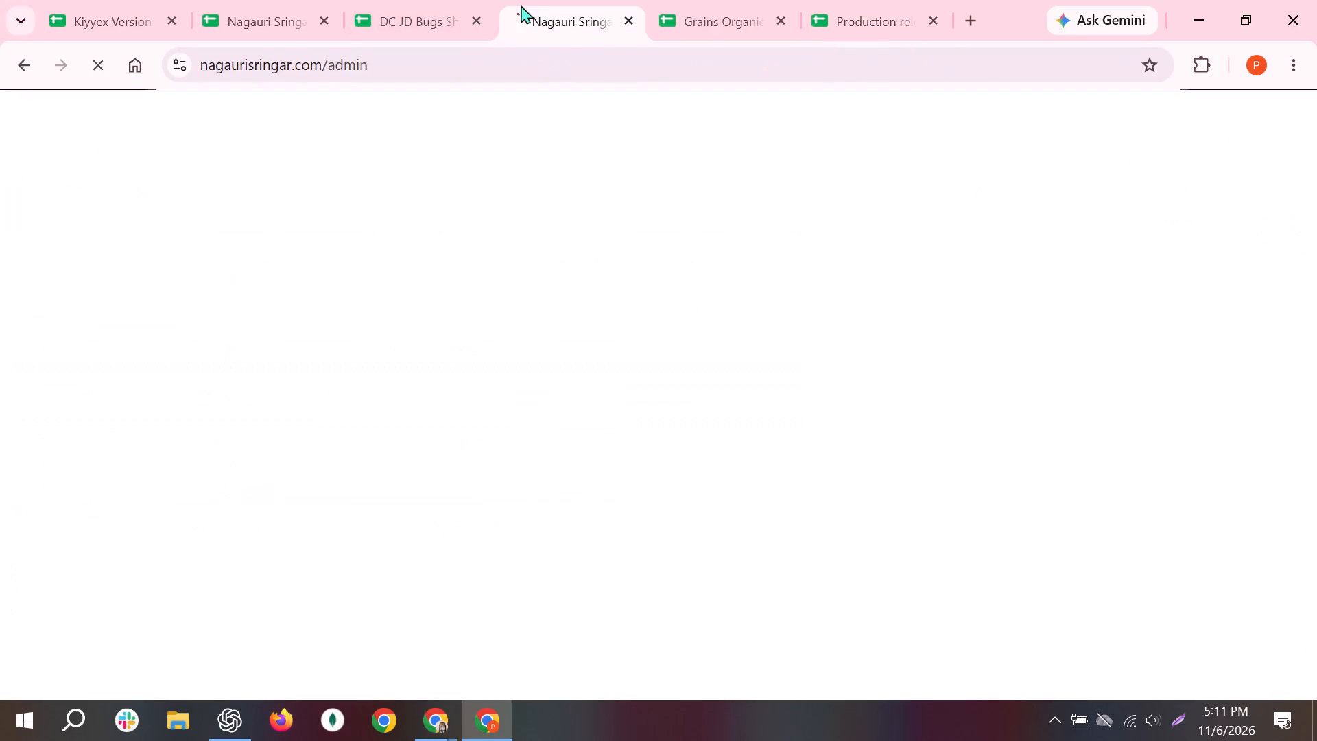
key("alt+Tab")
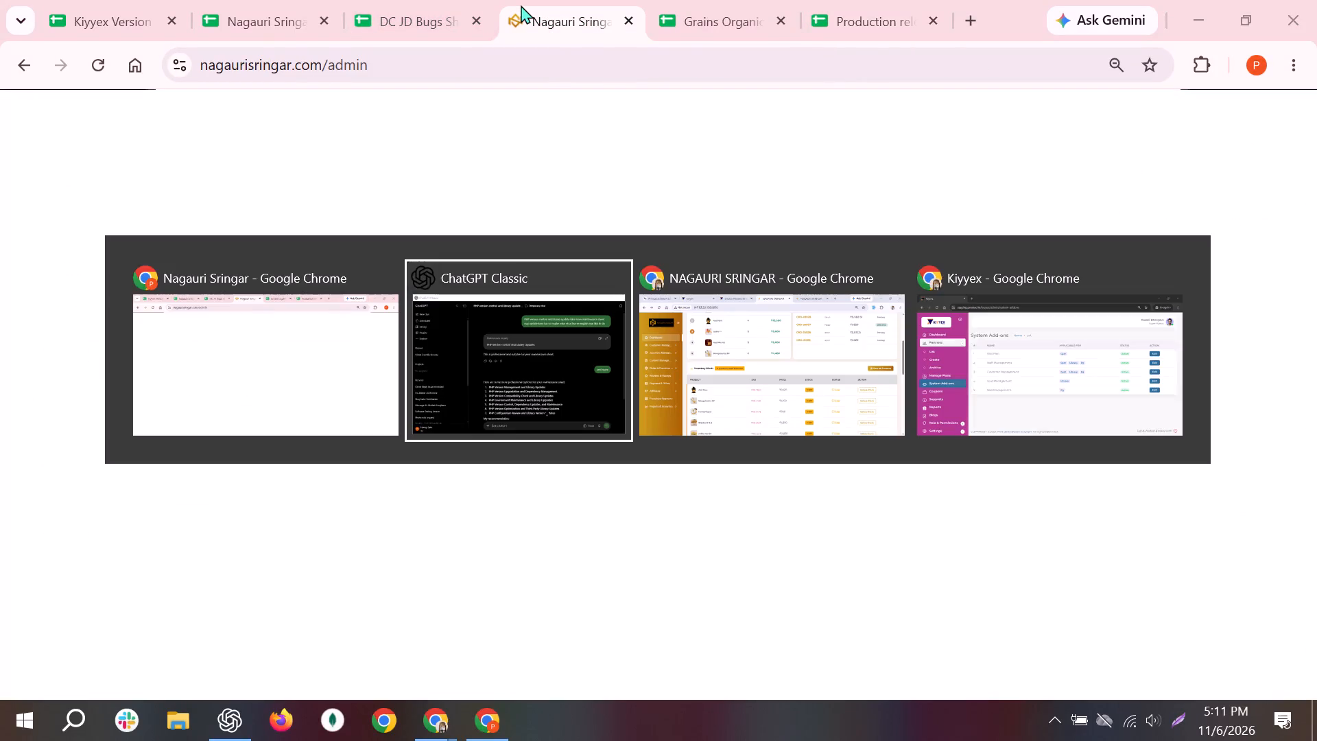
key("alt+Tab")
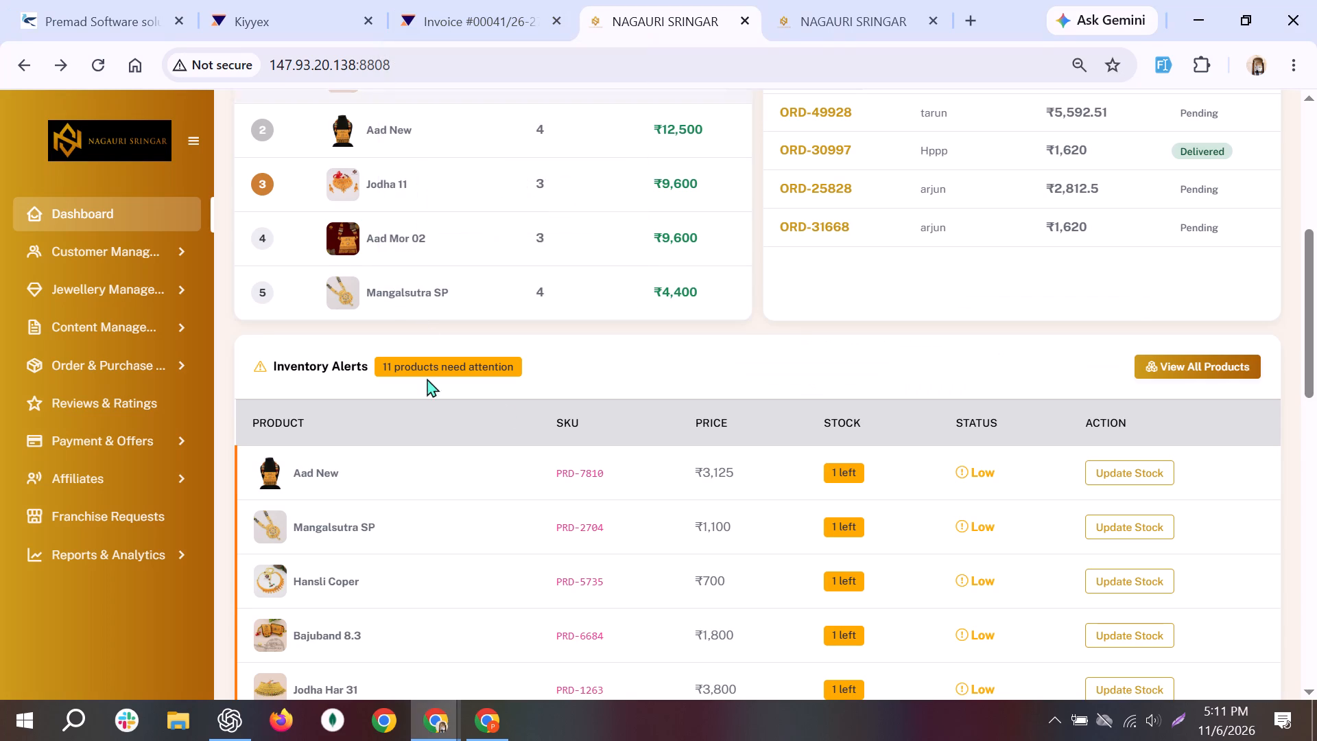
scroll(768, 409, "up", 4)
scroll(768, 409, "down", 7)
scroll(768, 409, "up", 1)
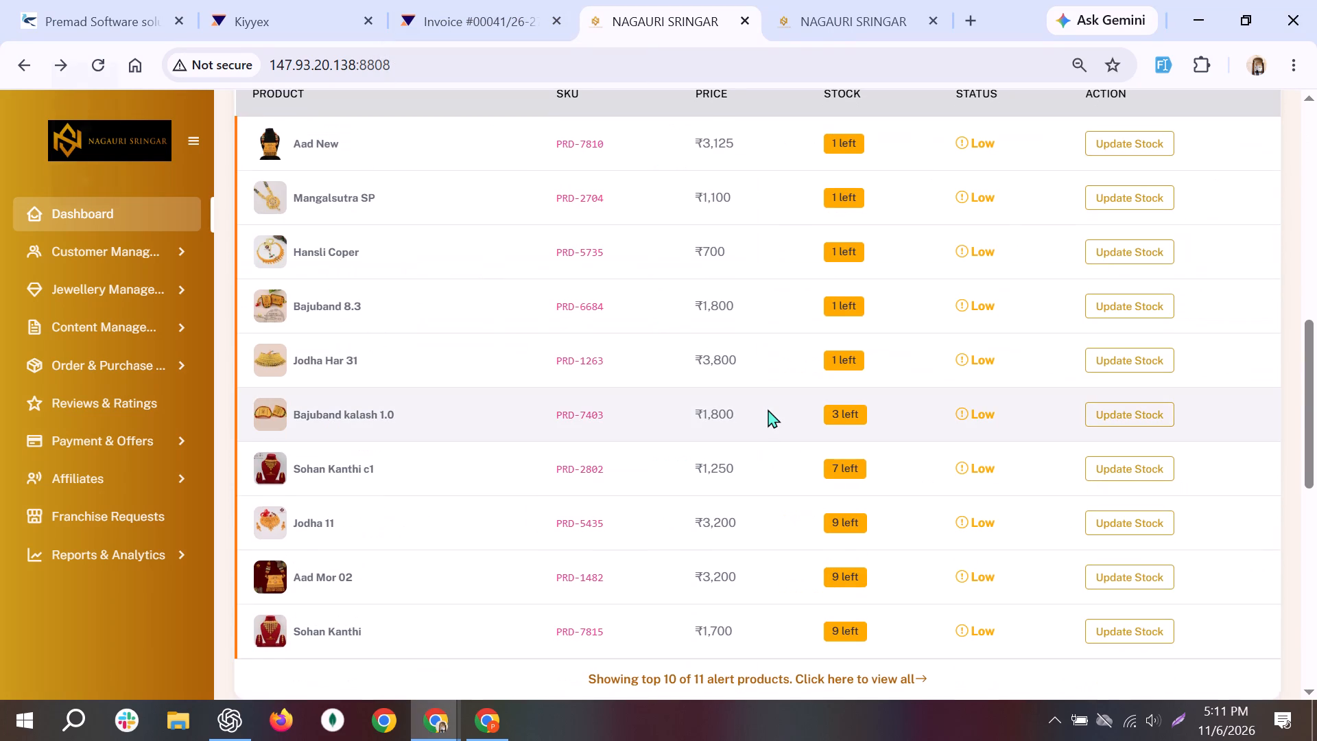
scroll(1316, 368, "down", 4)
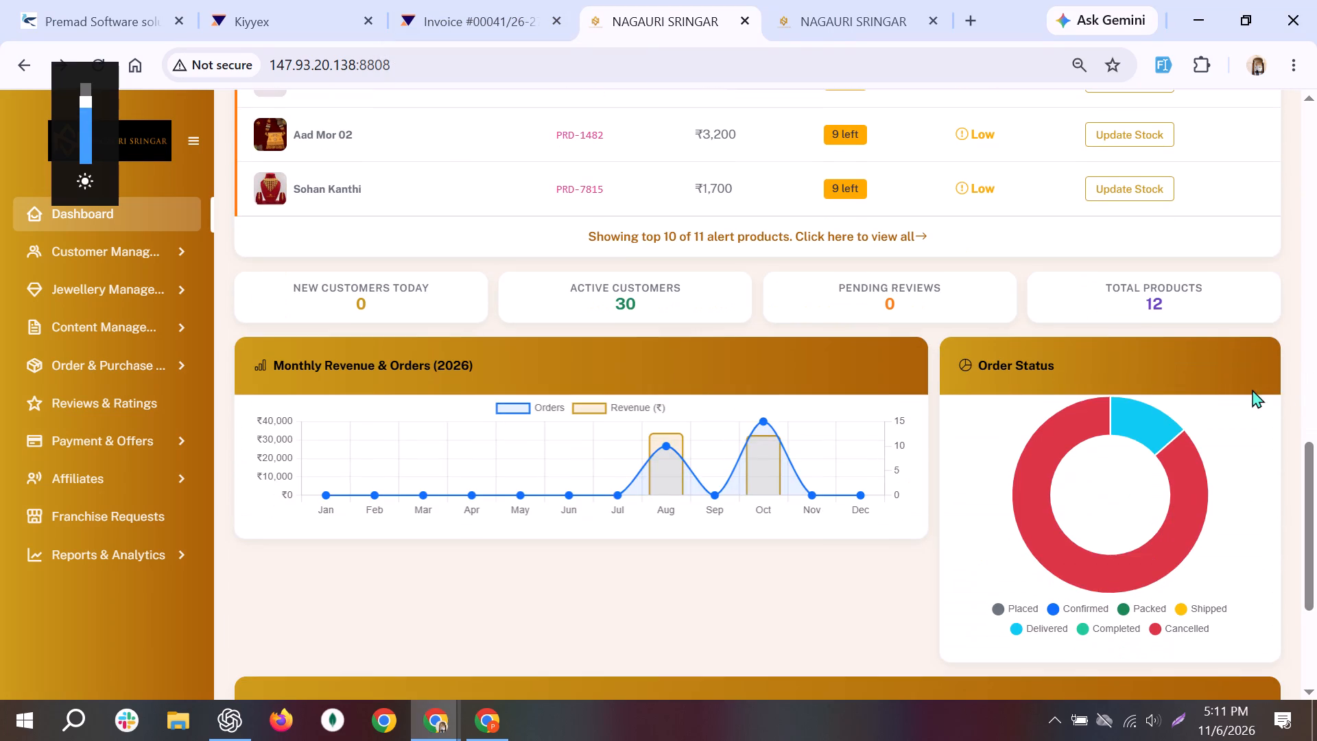
left_click(755, 250)
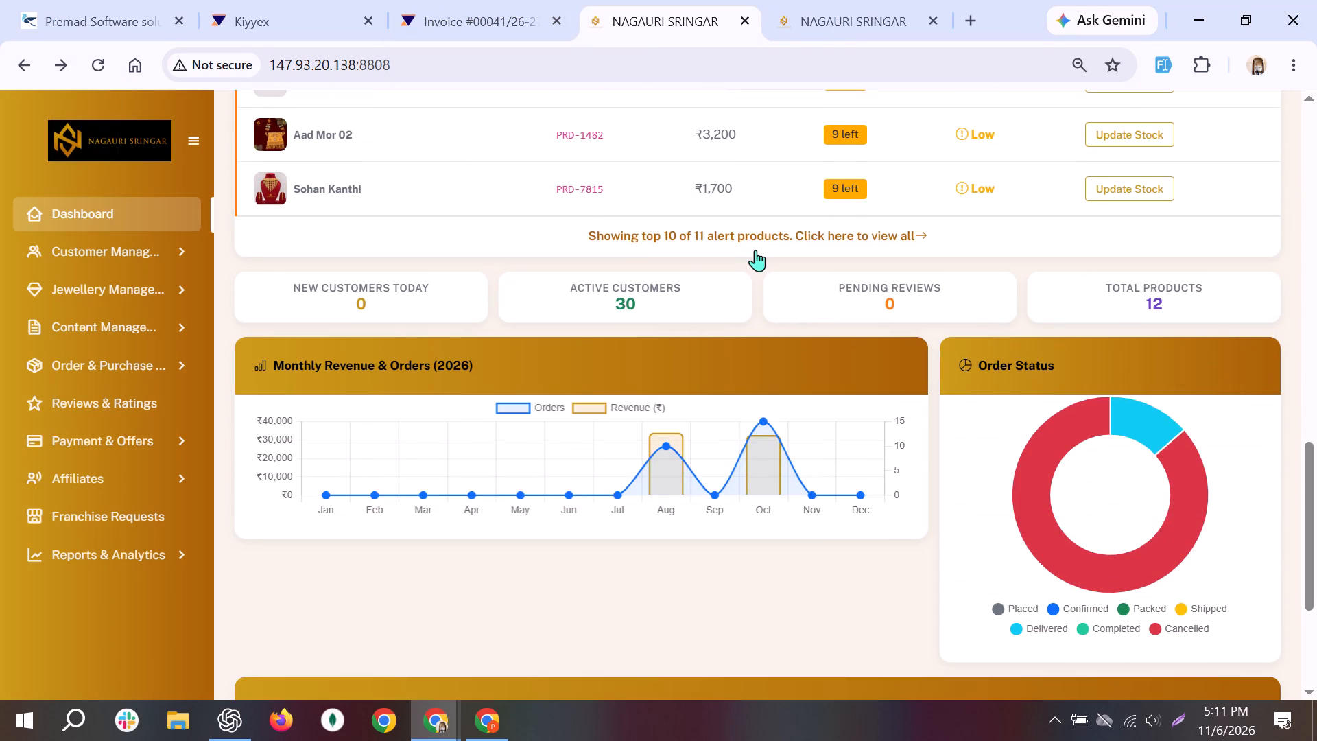
left_click(755, 241)
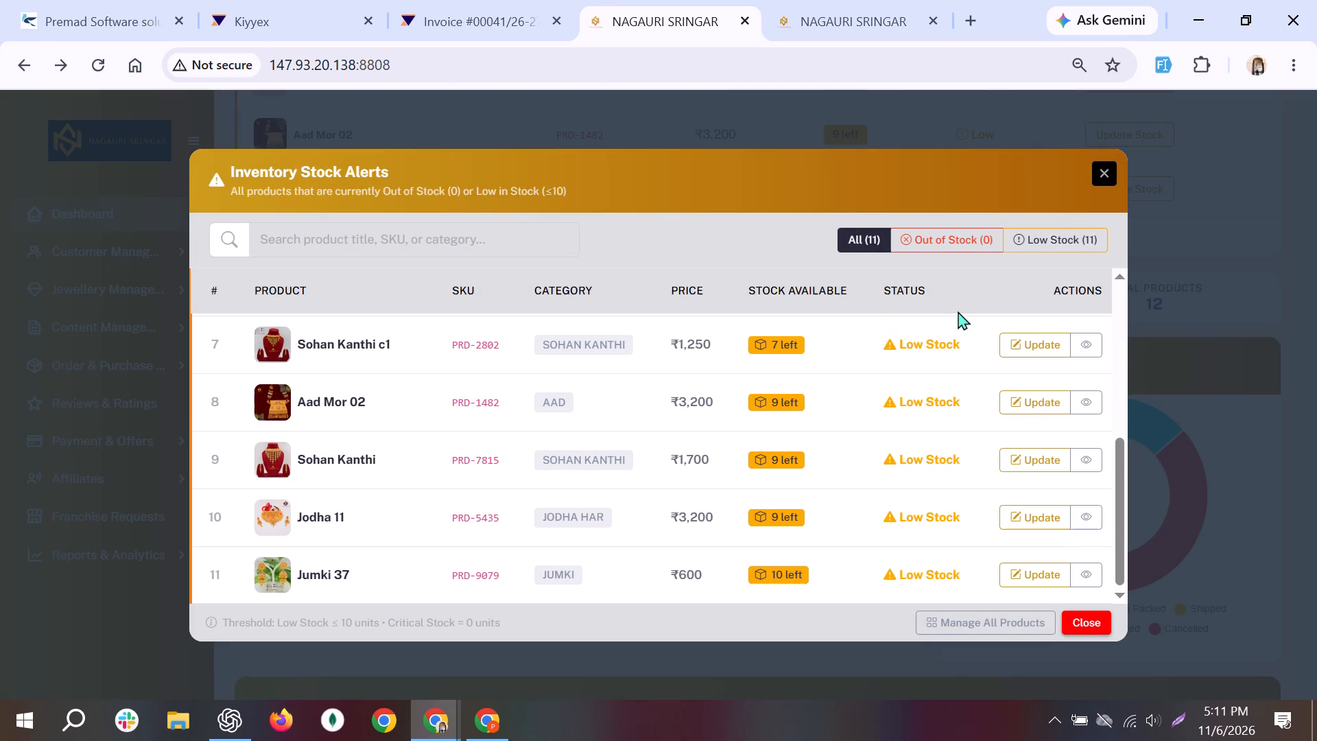
Check the product view of Sohan Kanthi c1 from the stock alerts, including its page address, and return to the dashboard.
left_click(1087, 344)
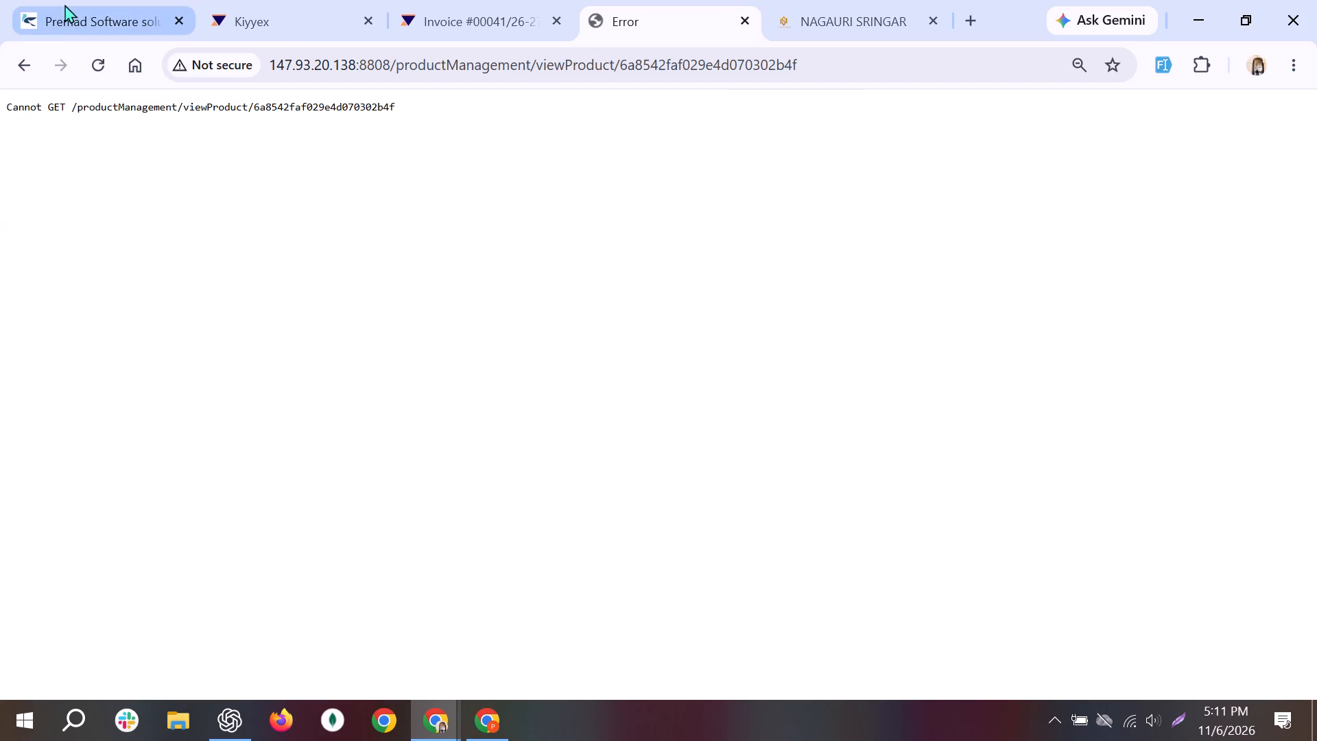
left_click(16, 60)
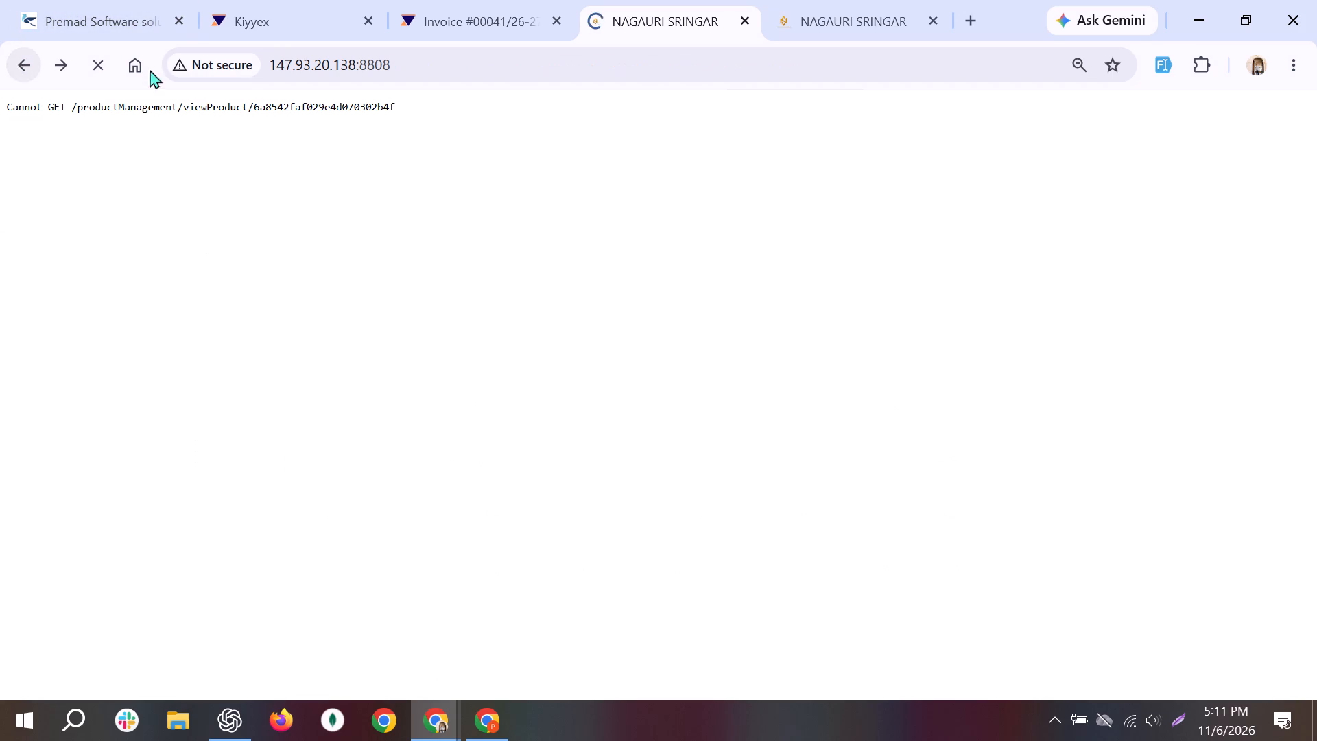
left_click(67, 62)
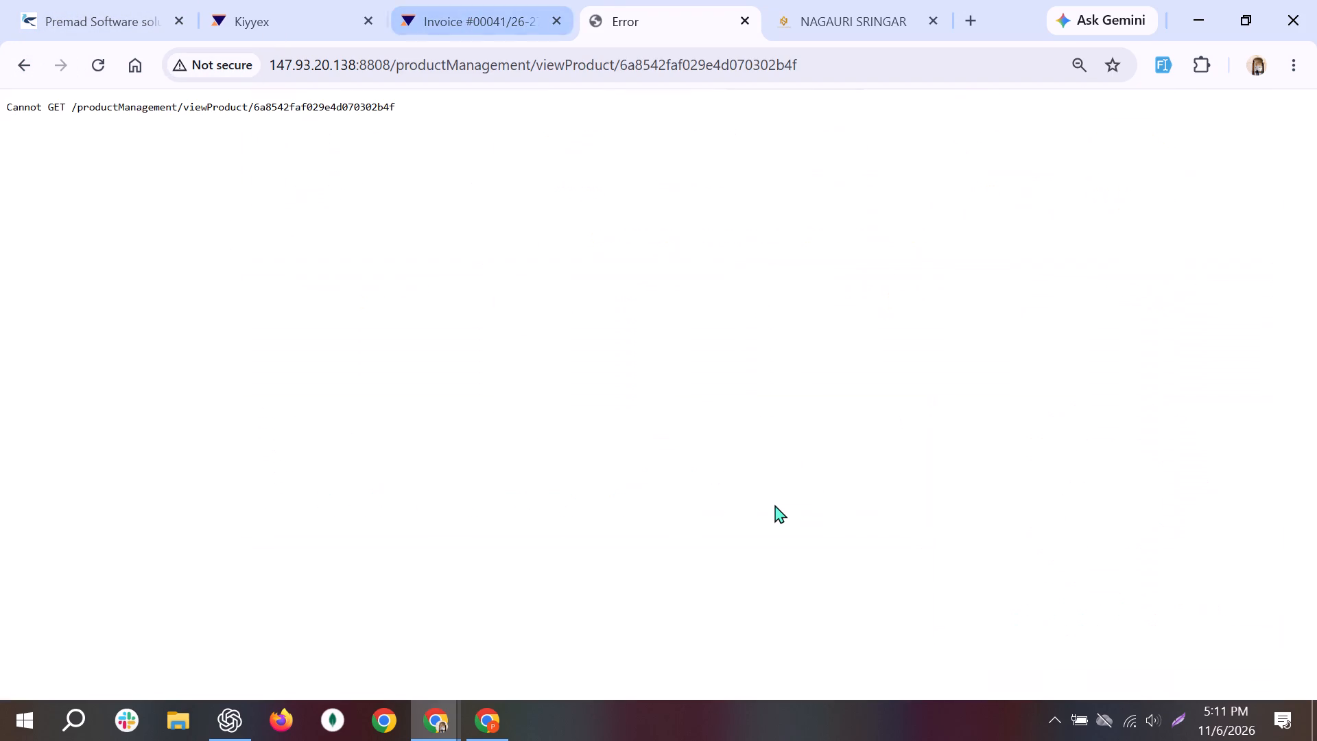
left_click(907, 62)
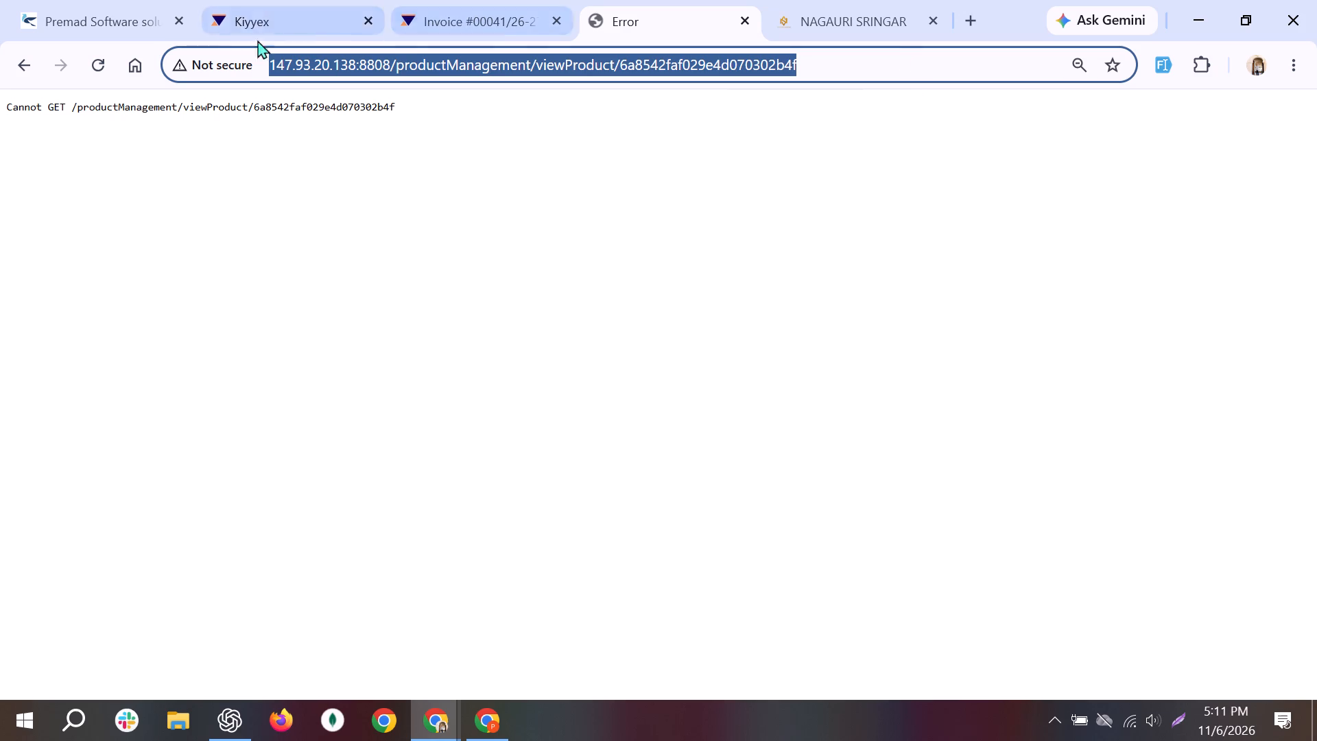
left_click(22, 77)
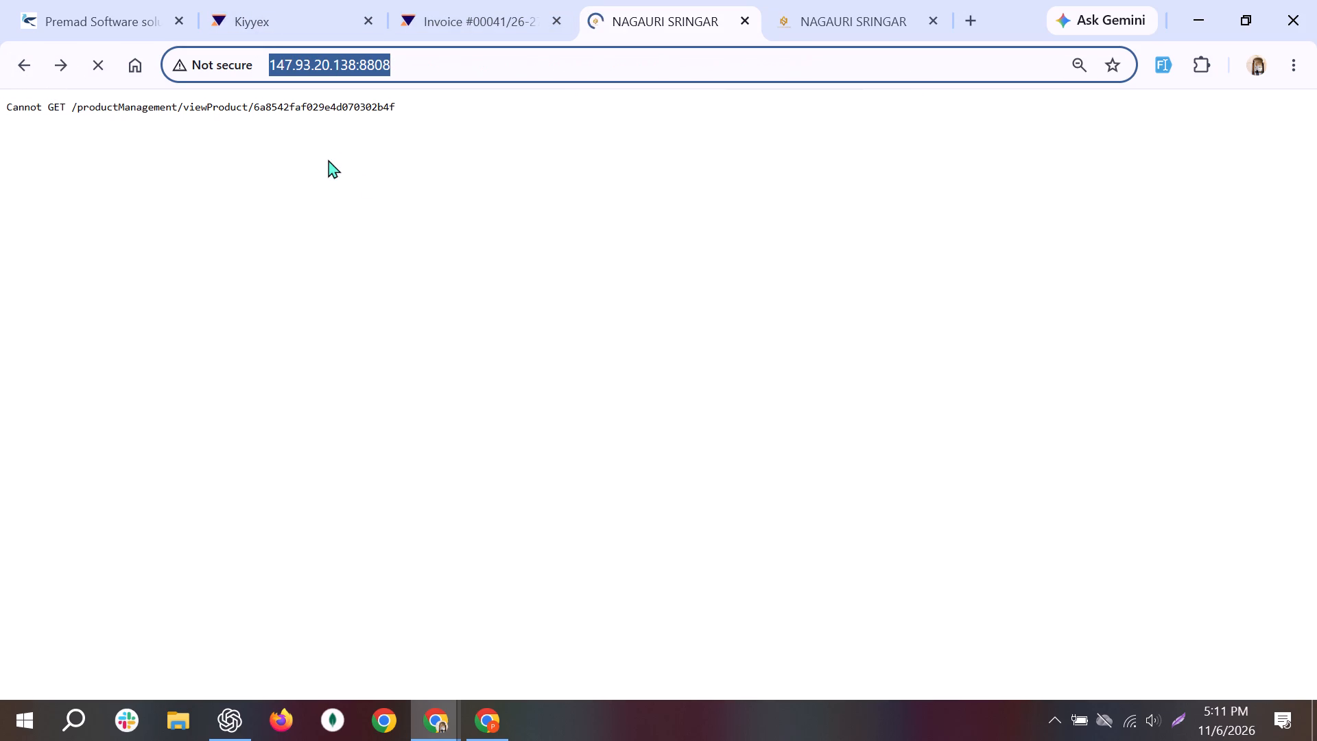
Reopen the full Inventory Stock Alerts list from the dashboard's Inventory Alerts section.
scroll(464, 385, "up", 5)
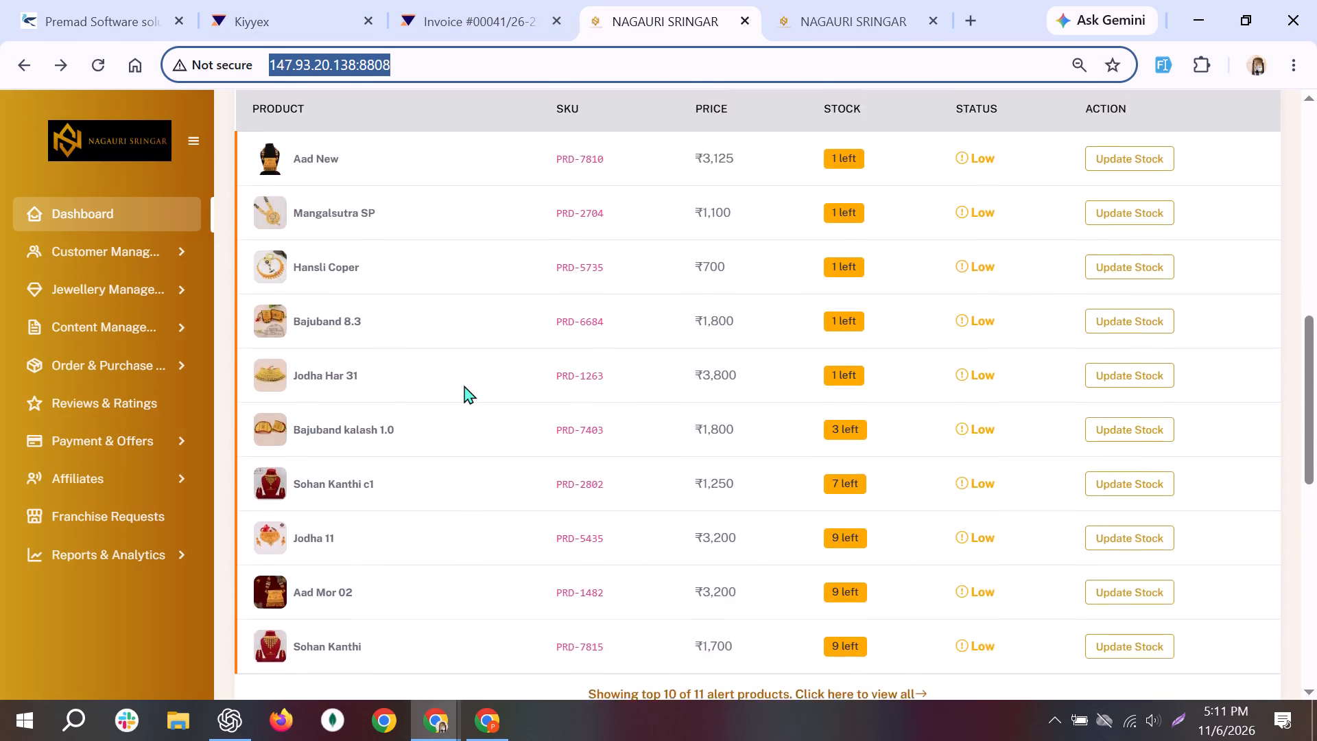
scroll(464, 385, "up", 1)
scroll(886, 355, "up", 2)
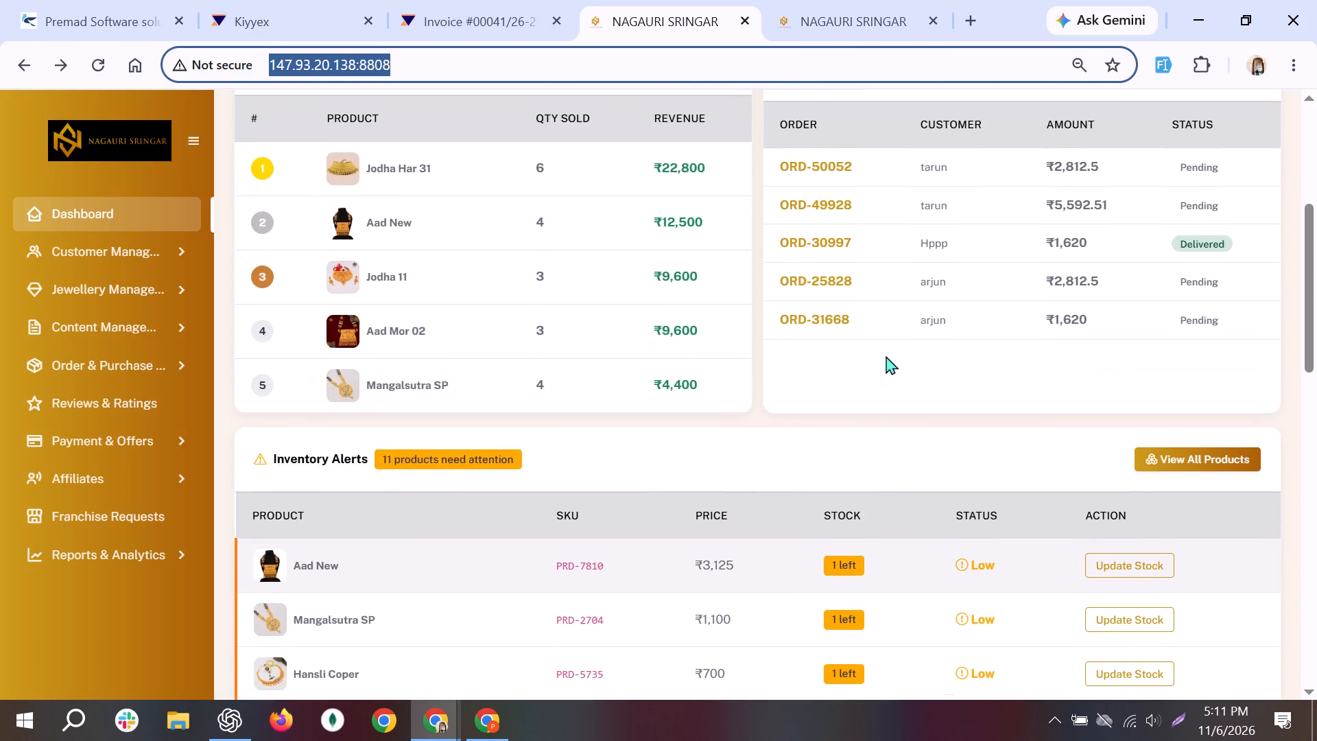
scroll(886, 355, "up", 3)
scroll(886, 355, "down", 9)
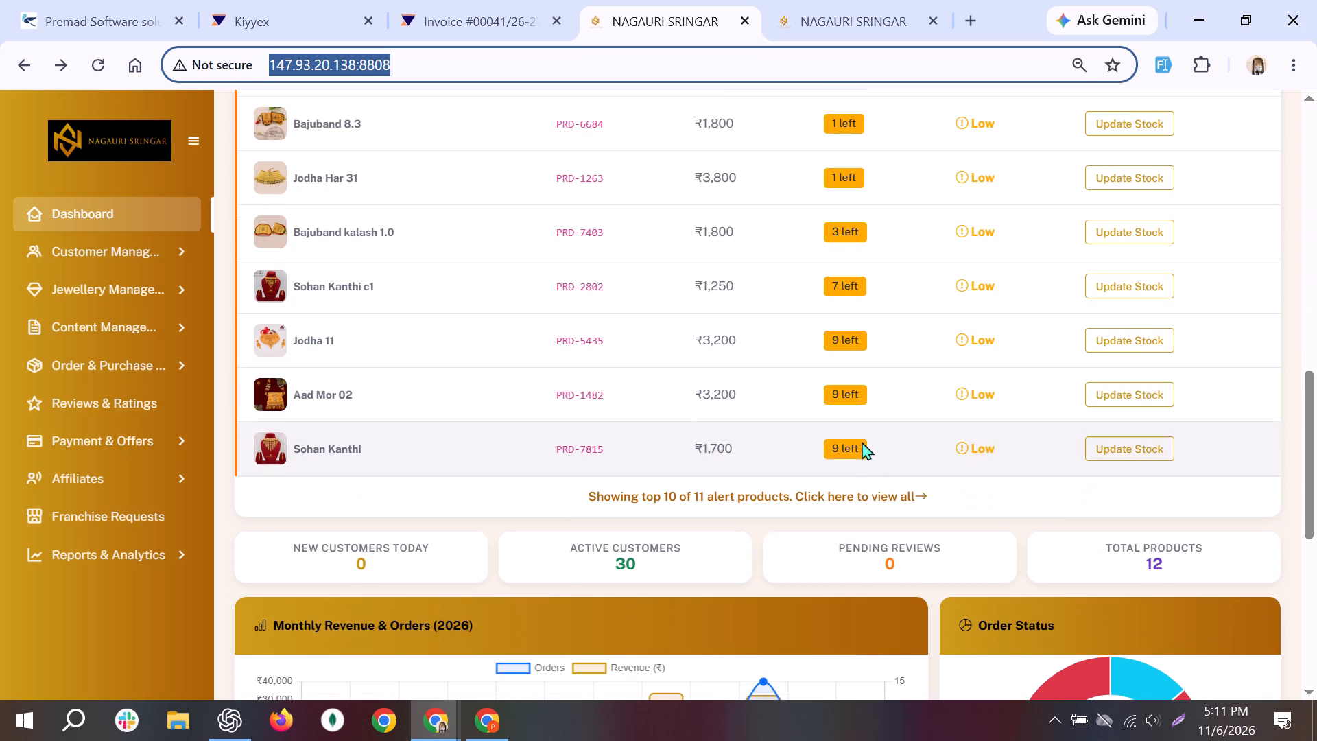
left_click(848, 494)
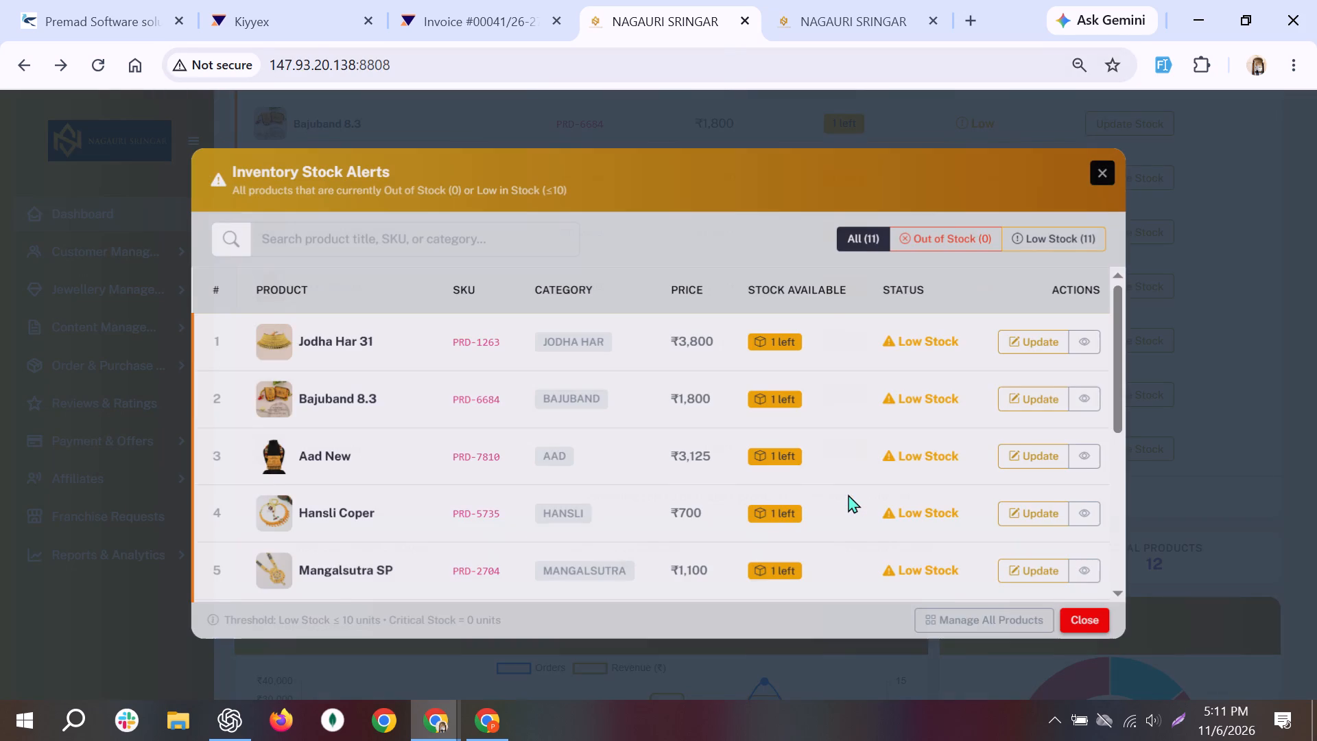
Copy the "Inventory Stock Alerts" heading together with the description line beneath it.
left_click_drag(415, 171, 299, 172)
left_click_drag(579, 181, 361, 218)
left_click_drag(571, 183, 219, 200)
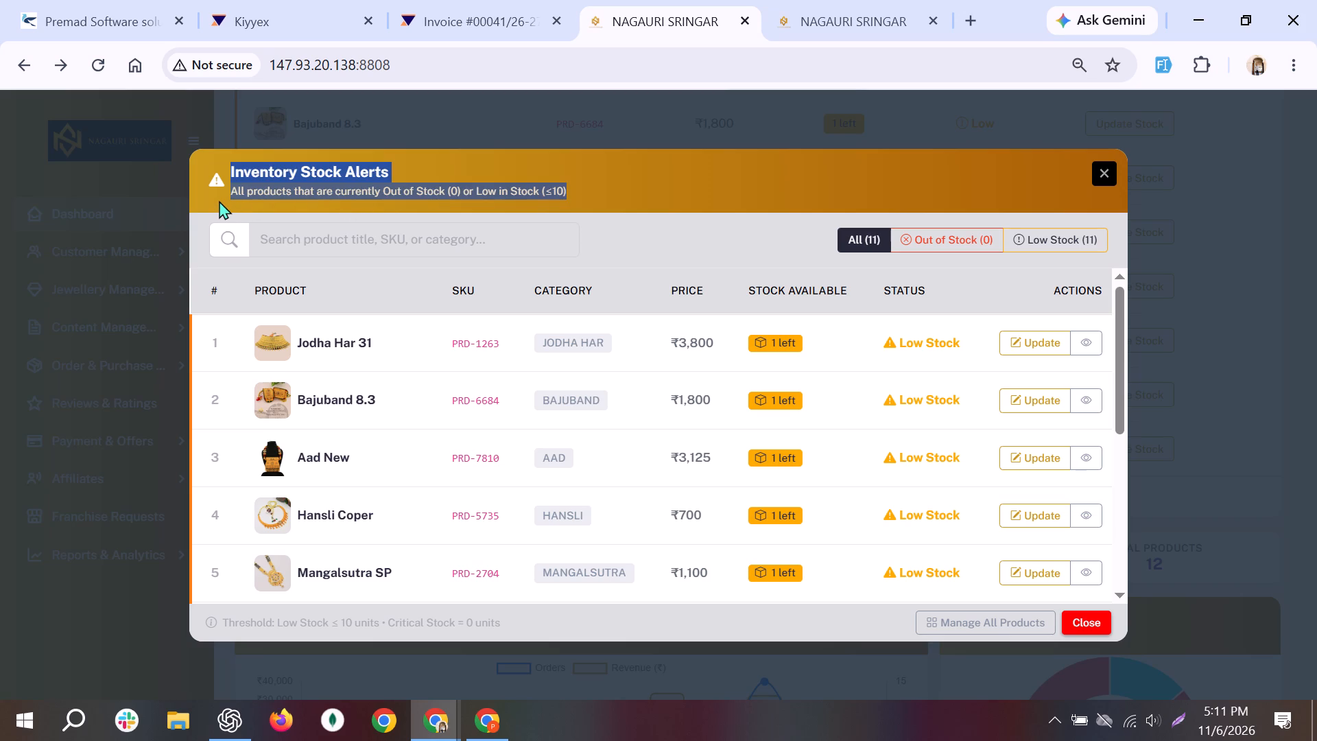
key("ctrl+c")
key("ctrl+c")
Switch from the Nagauri Sringar admin dashboard to another open window.
key("alt+Tab")
key("alt+Tab")
key("alt+Tab")
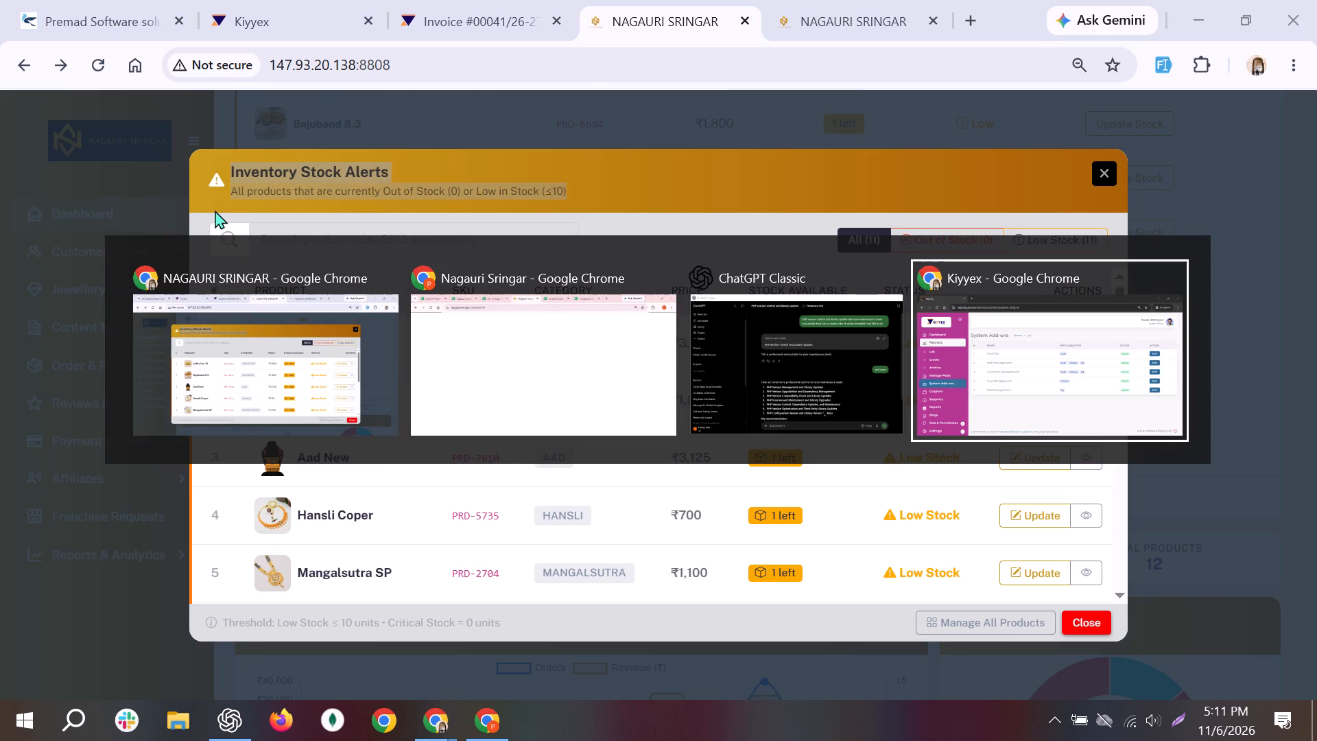
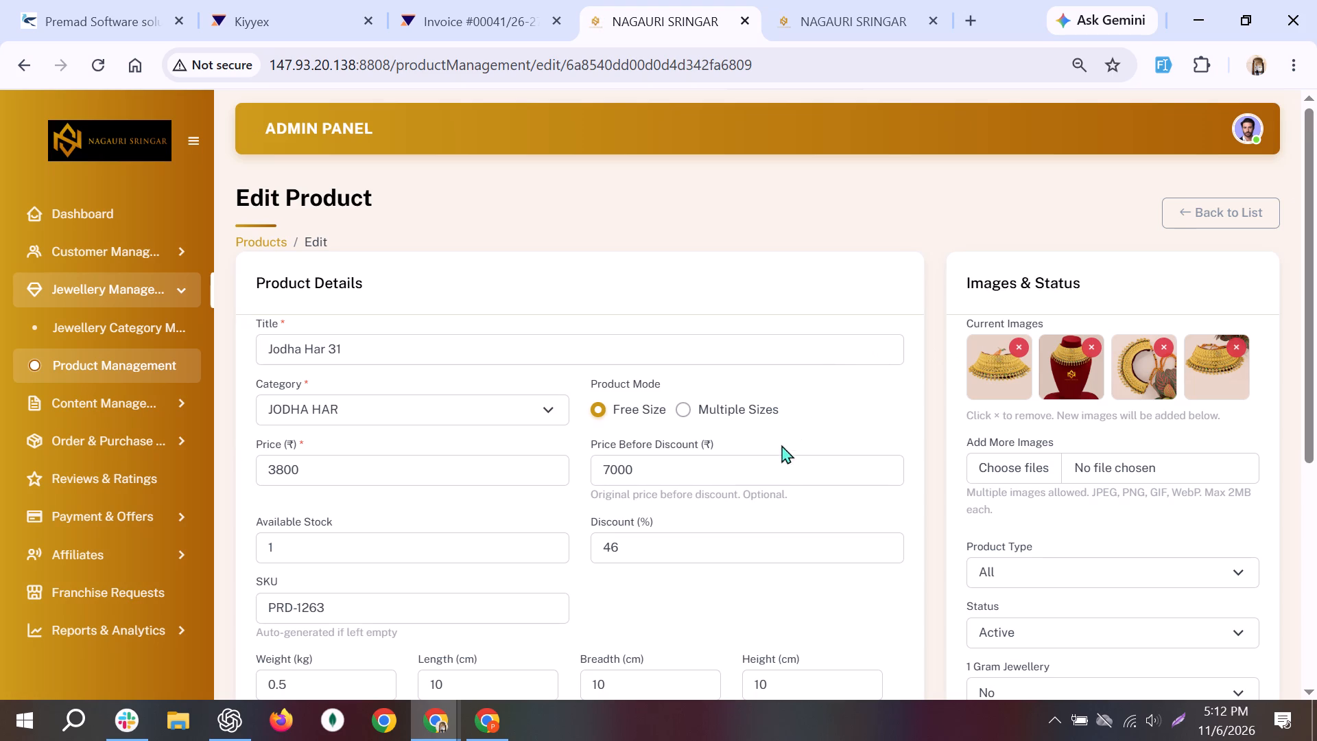
Check the available stock field on the Jodha Har 31 edit page and return to the dashboard.
scroll(755, 528, "down", 1)
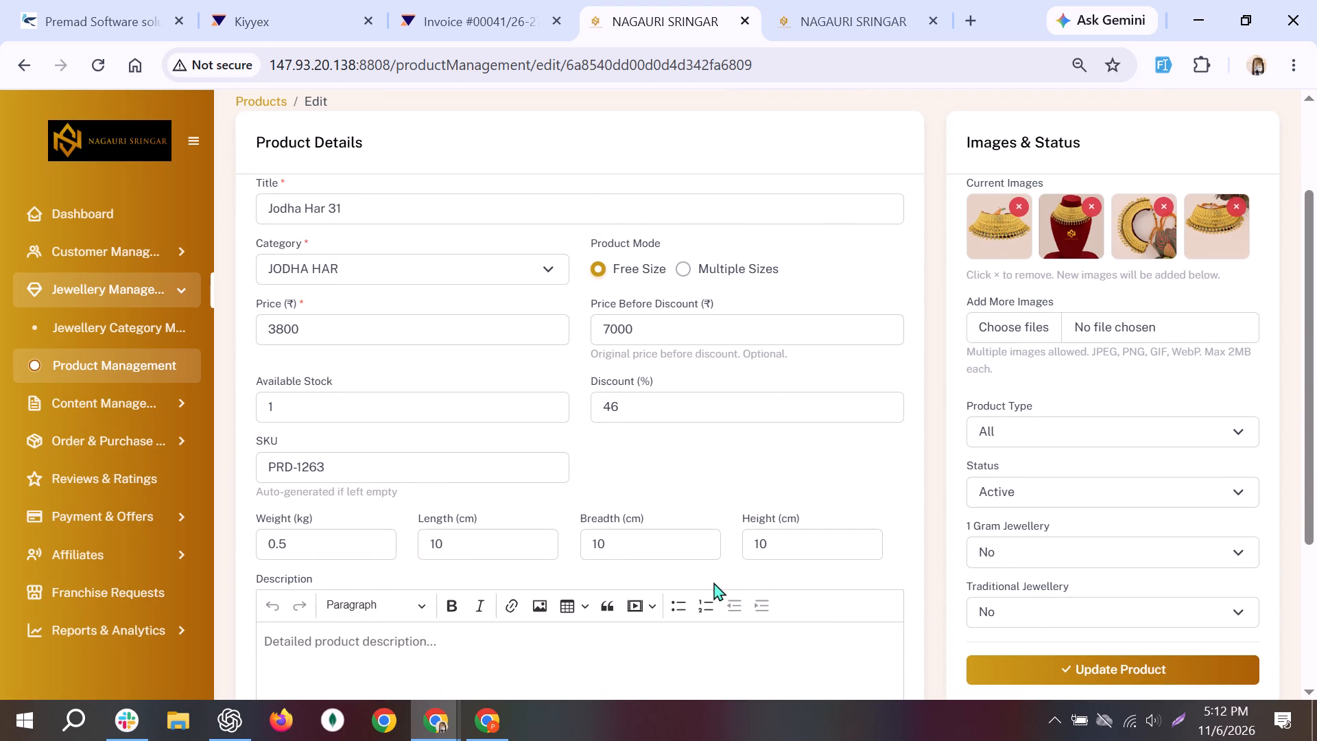
left_click(457, 412)
left_click(18, 64)
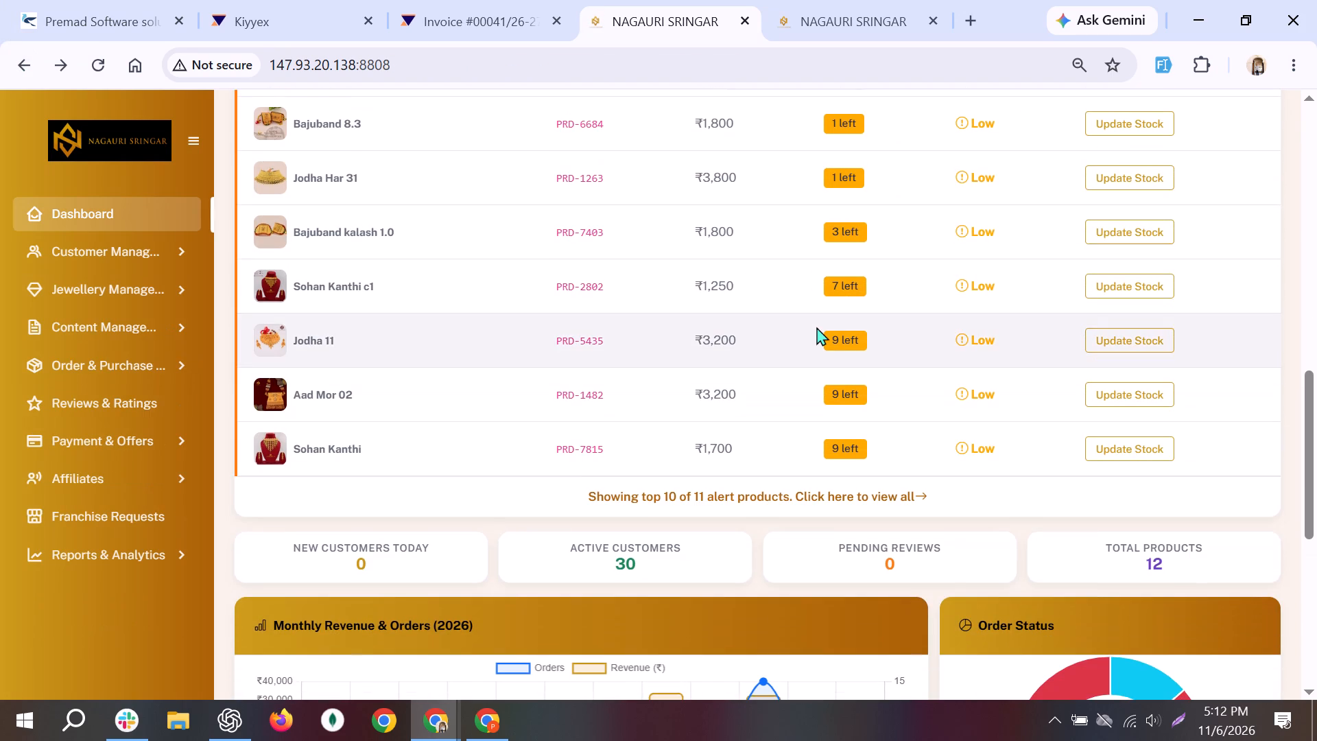
Look over the dashboard's Inventory Alerts rows and briefly view the full Inventory Stock Alerts list.
scroll(816, 327, "up", 2)
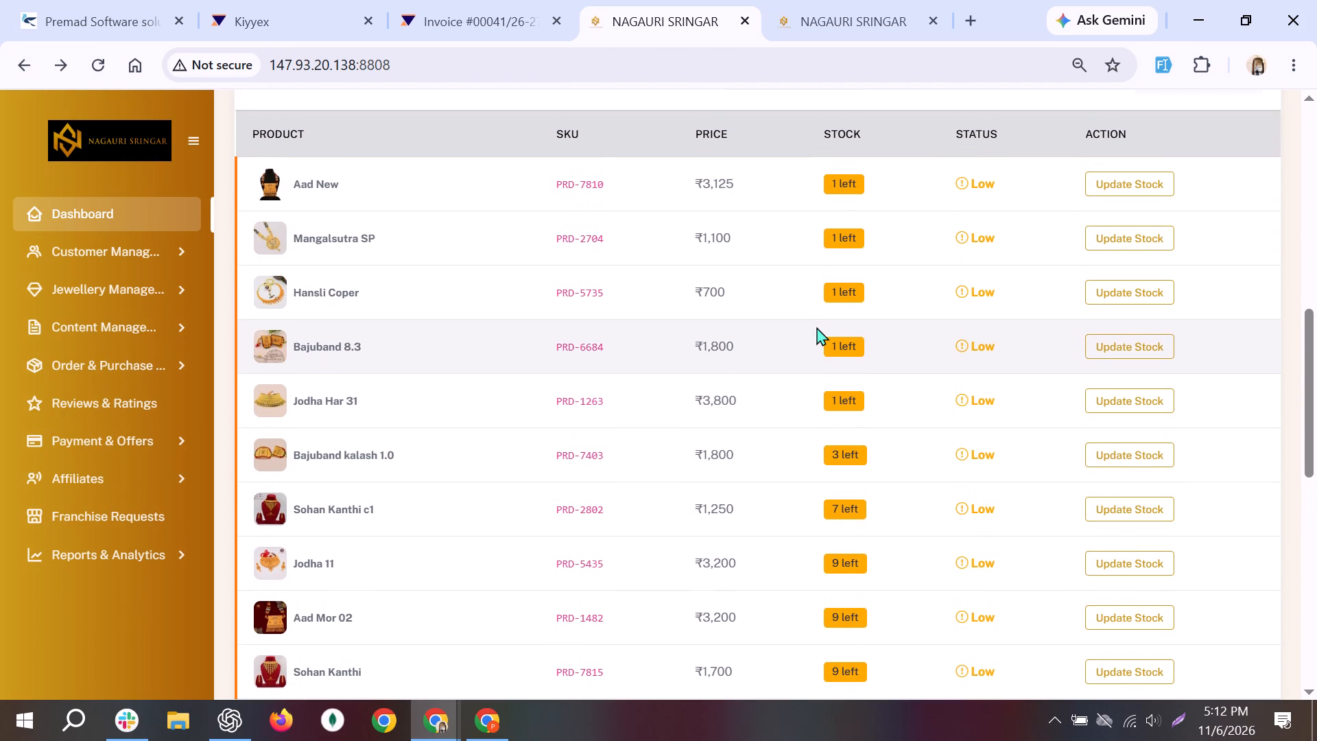
scroll(816, 327, "down", 2)
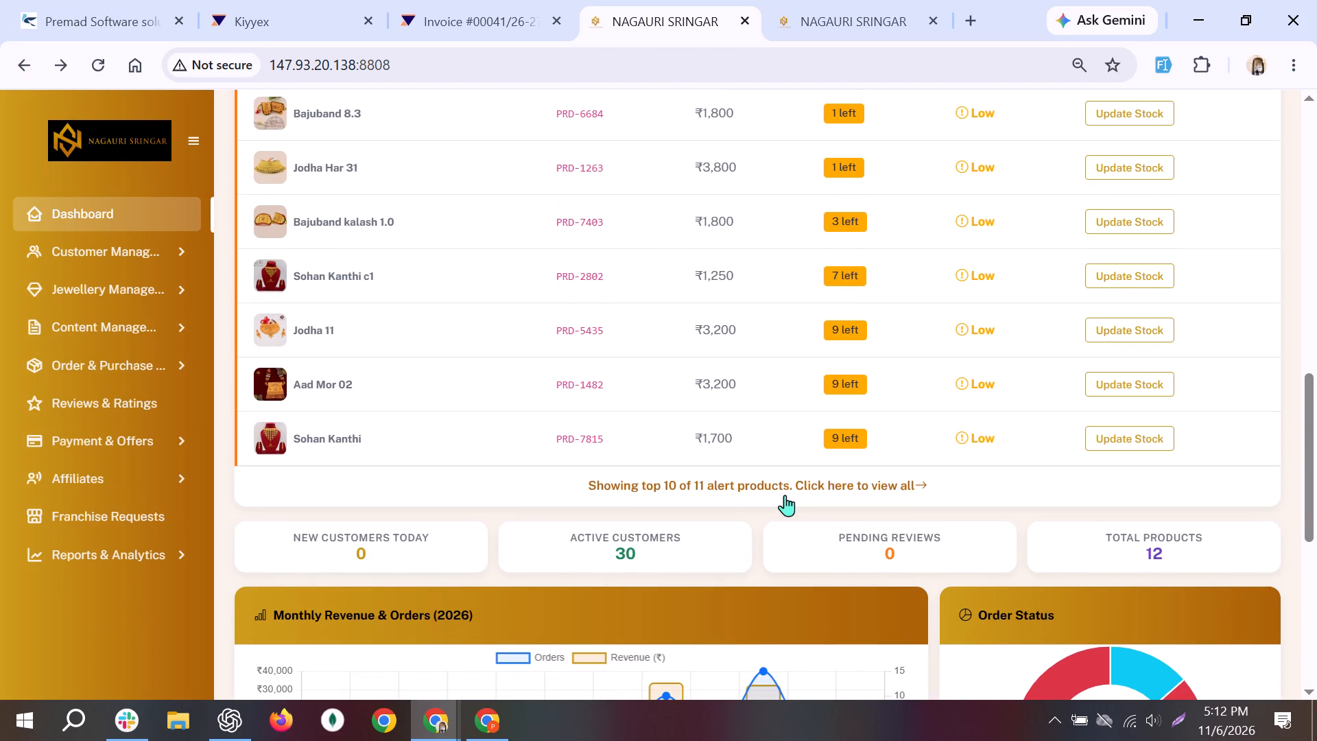
left_click(785, 496)
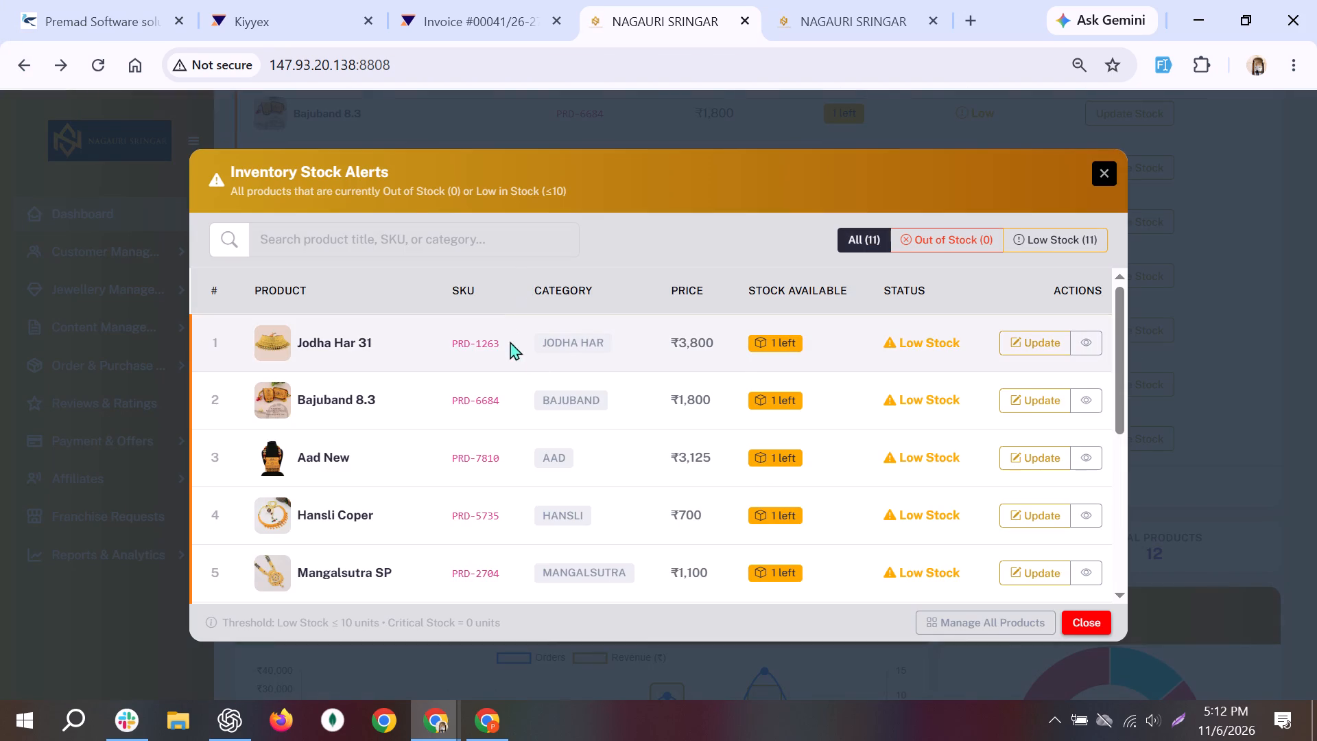
scroll(748, 399, "up", 3)
left_click(1101, 176)
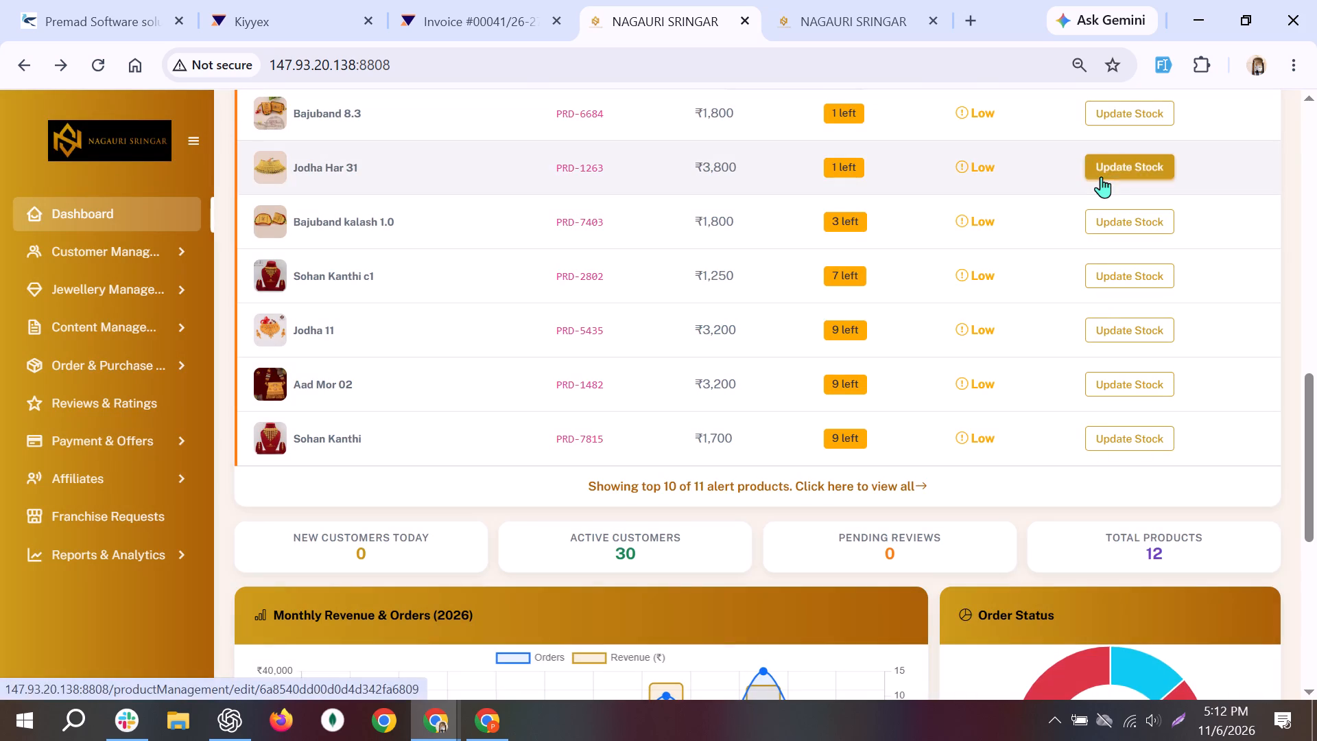
Examine the product order, stock quantities and statuses in the dashboard's Inventory Alerts table.
scroll(1056, 242, "up", 2)
scroll(1056, 242, "down", 1)
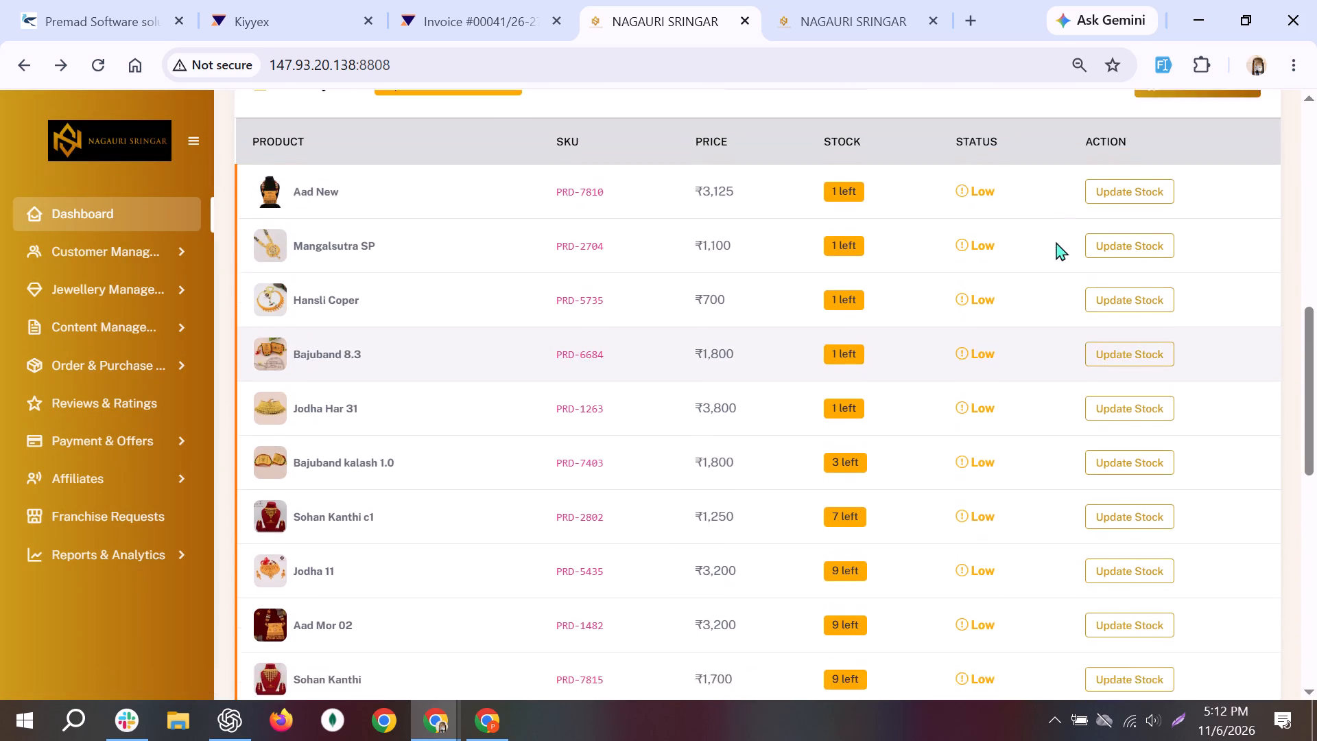
scroll(1056, 242, "up", 1)
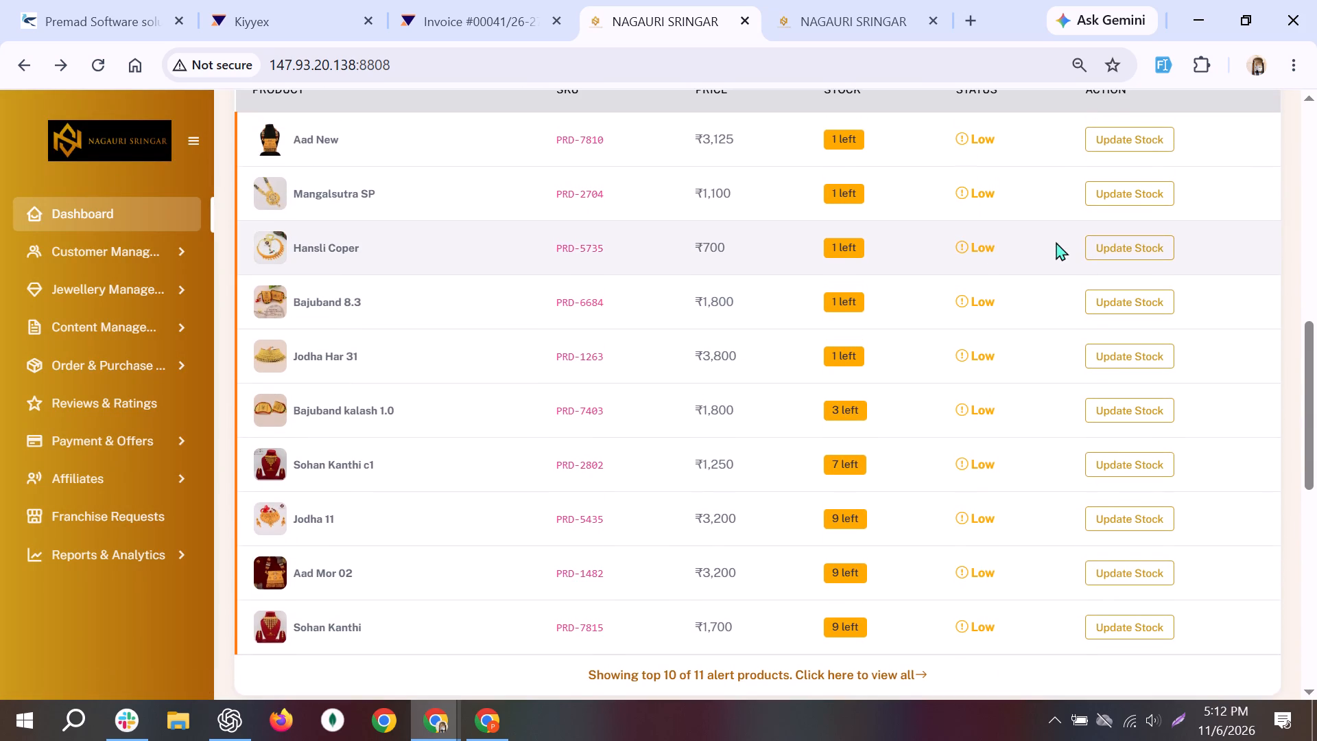
scroll(1056, 242, "down", 1)
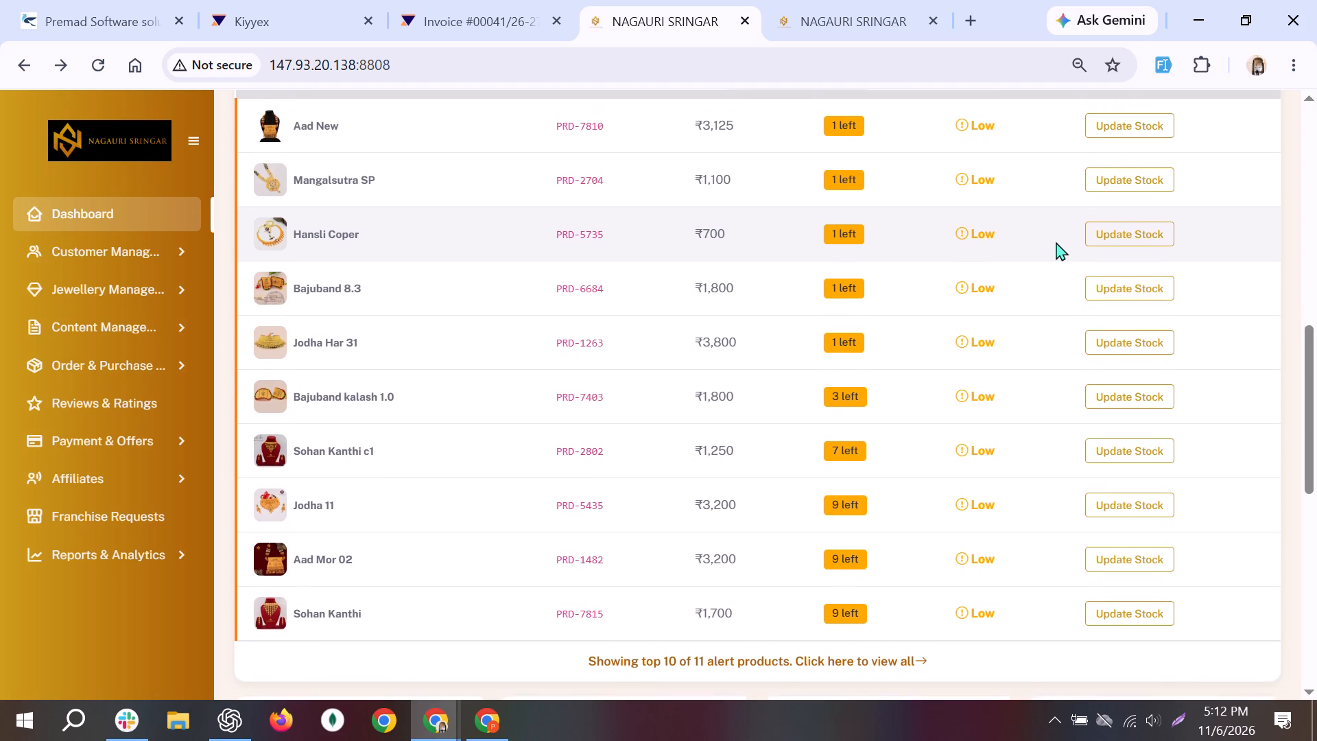
scroll(1056, 242, "down", 1)
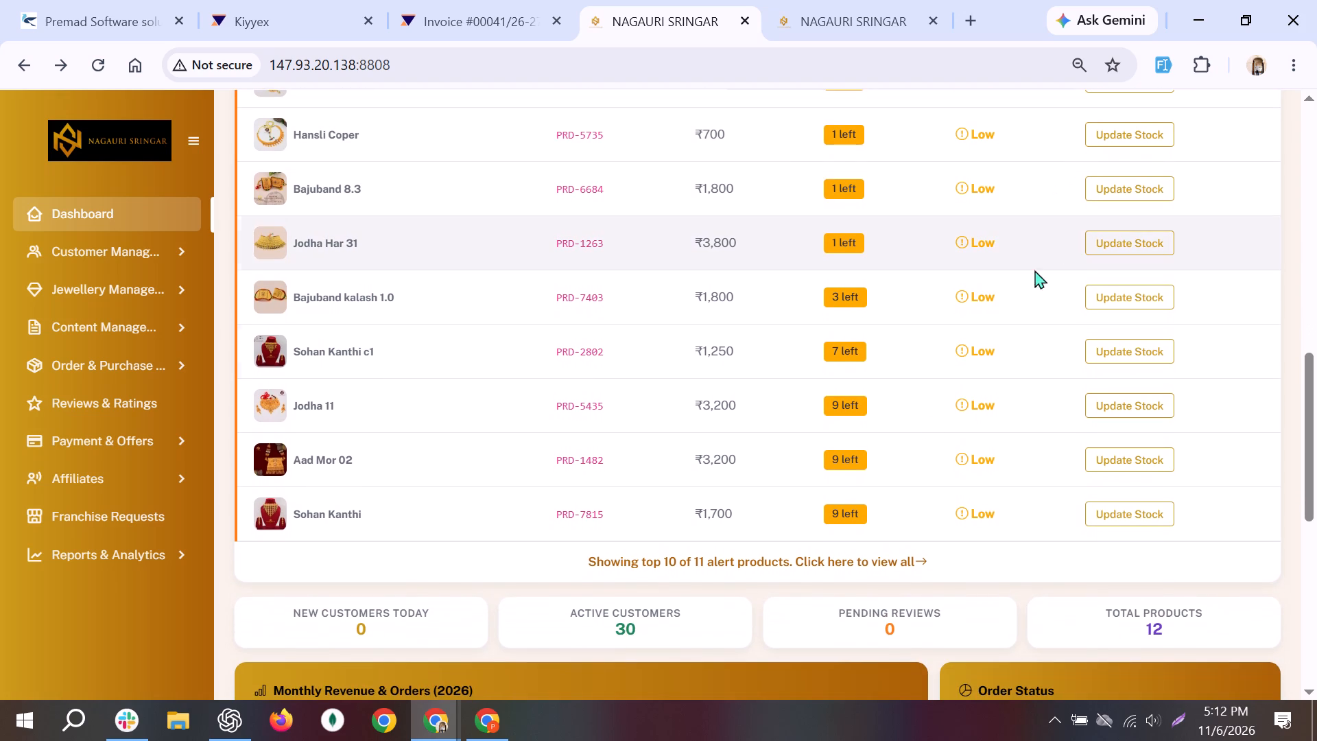
scroll(906, 528, "up", 3)
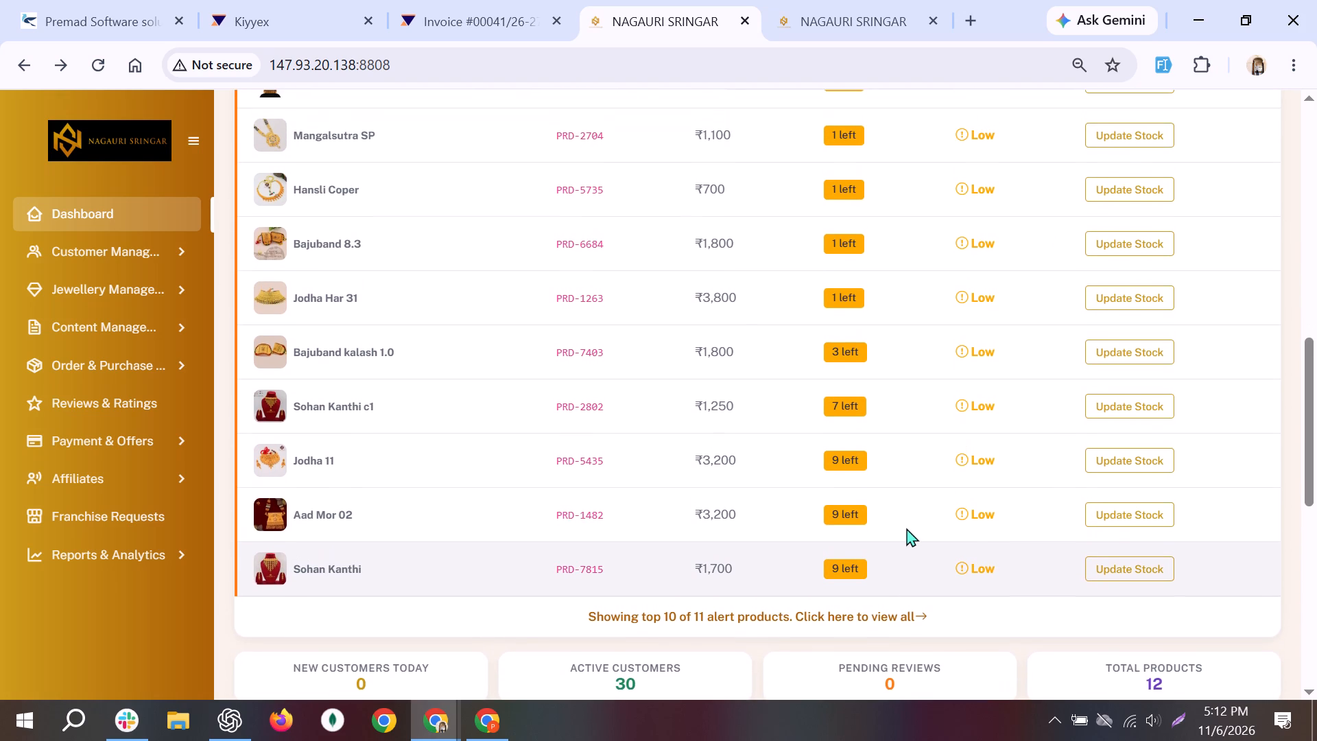
scroll(906, 528, "up", 1)
scroll(906, 528, "down", 1)
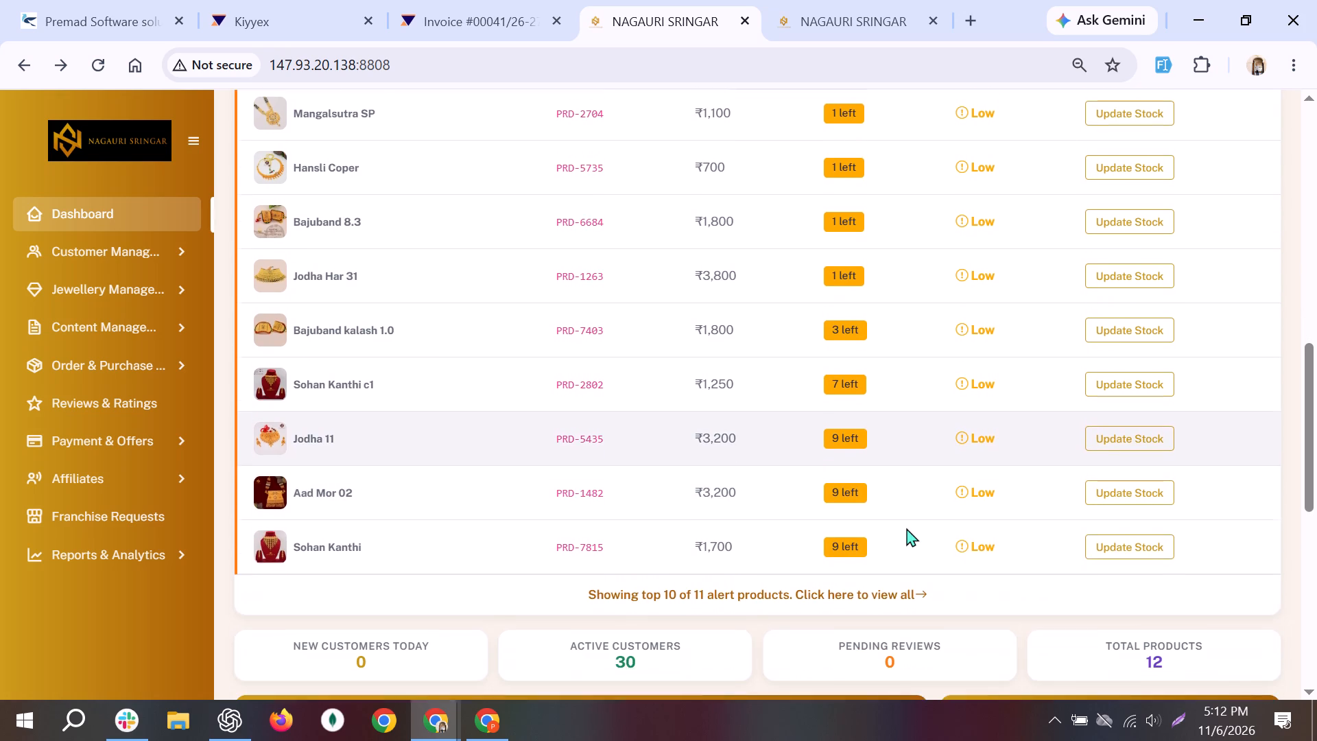
Reopen the full Inventory Stock Alerts list and examine its products and their stock levels.
left_click(844, 573)
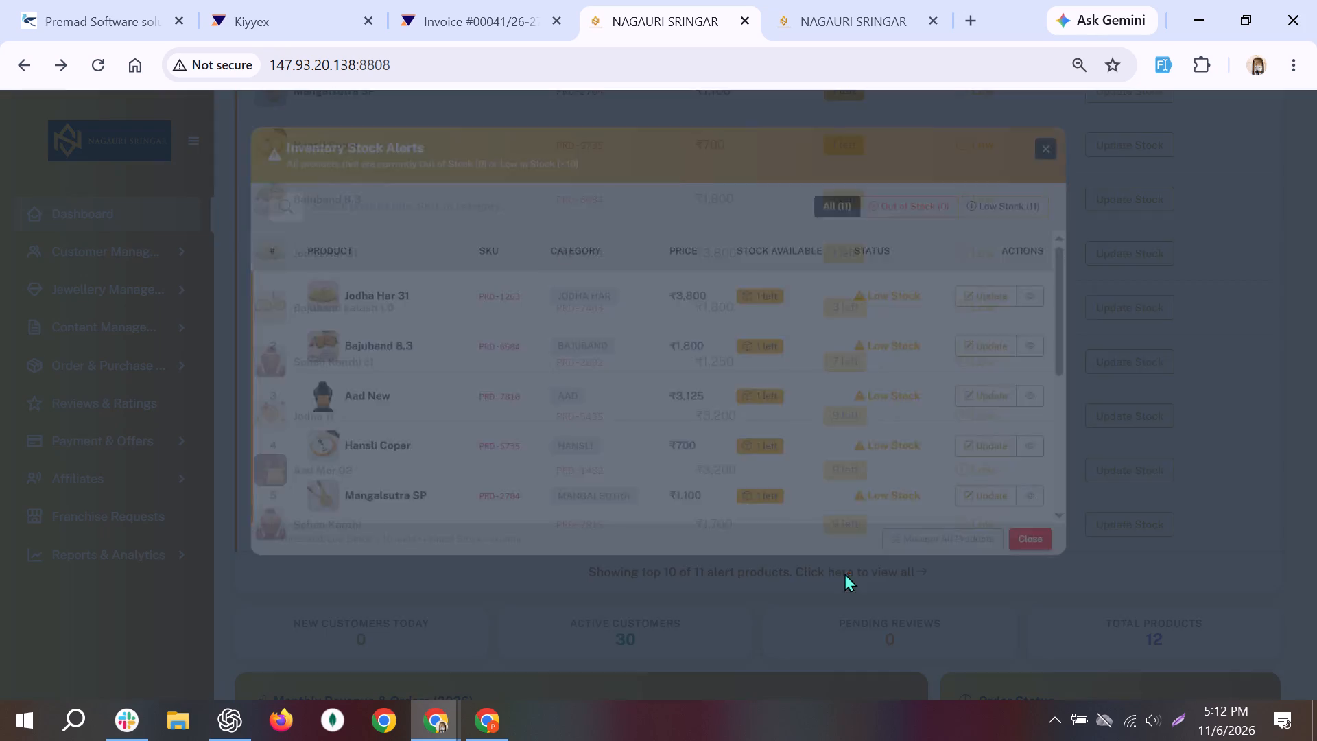
scroll(844, 573, "down", 2)
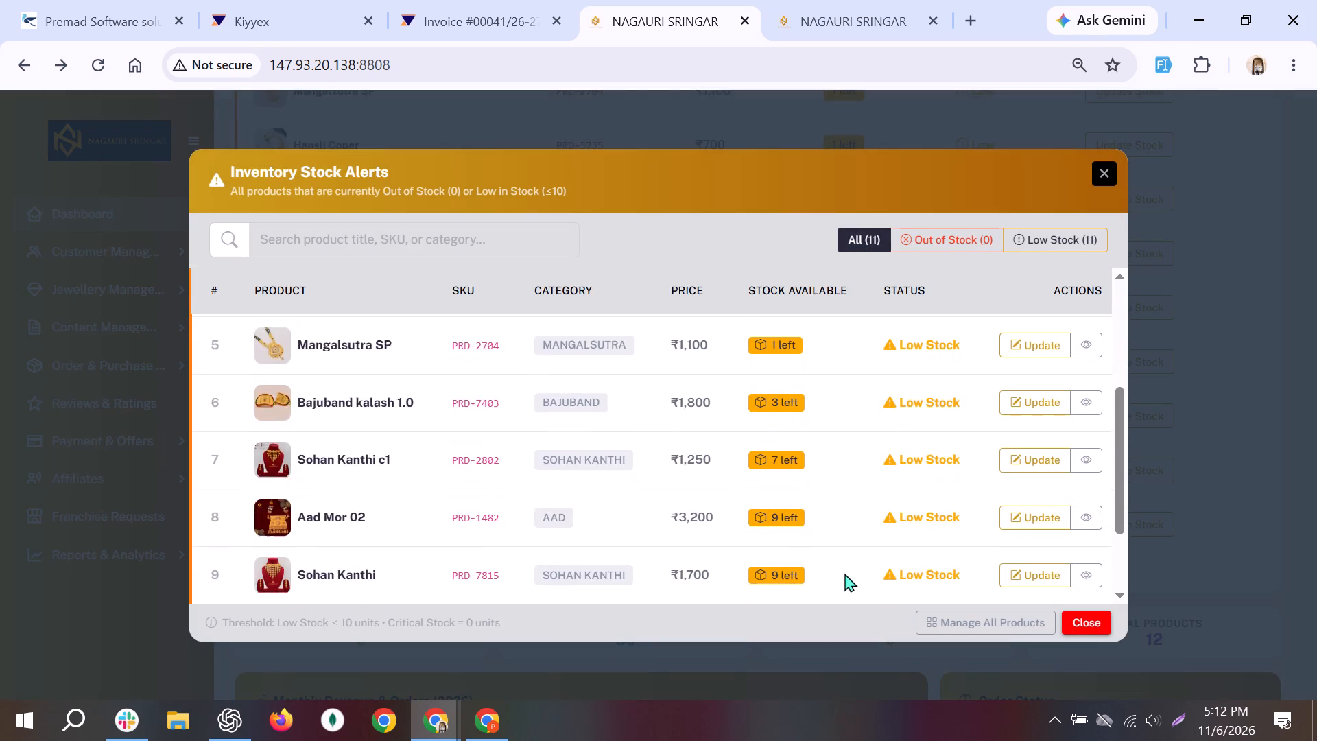
scroll(844, 573, "down", 6)
scroll(844, 573, "up", 5)
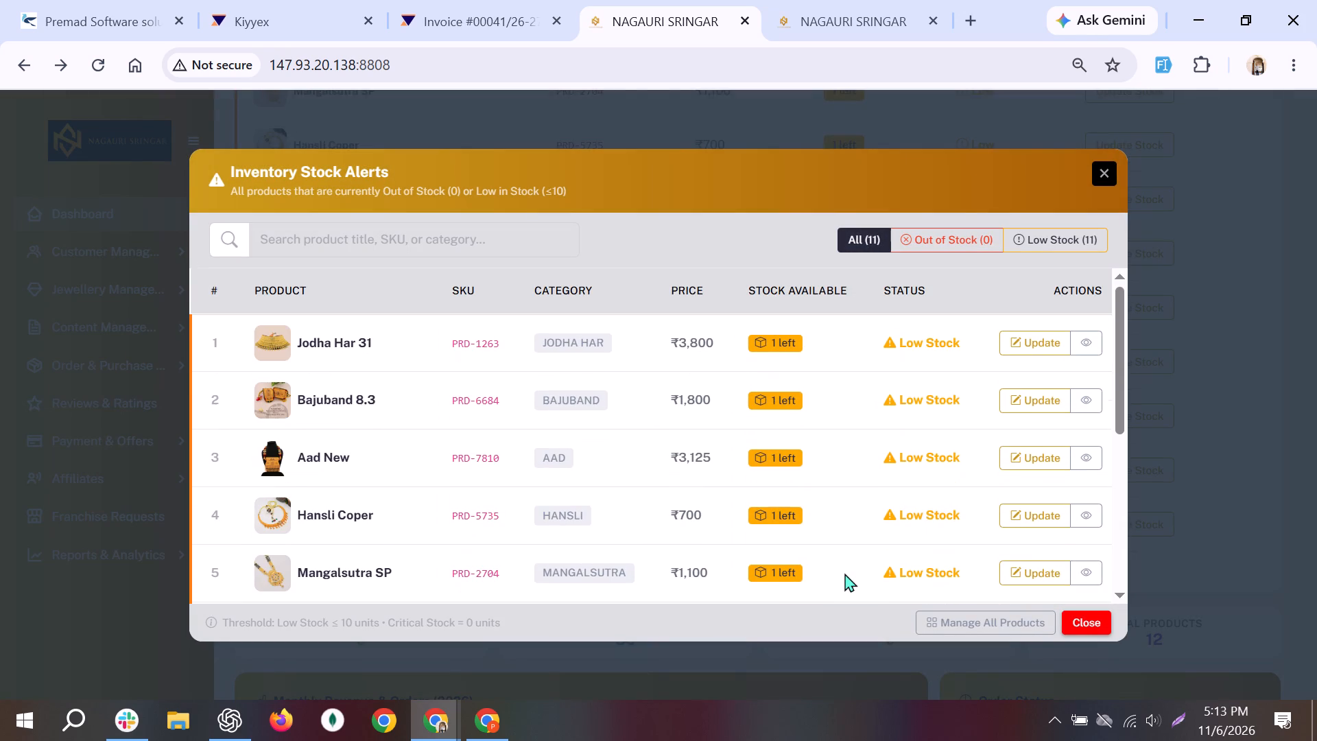
scroll(844, 573, "up", 6)
Test the stock alerts filters by showing Low Stock products and switching back to All.
left_click(1048, 239)
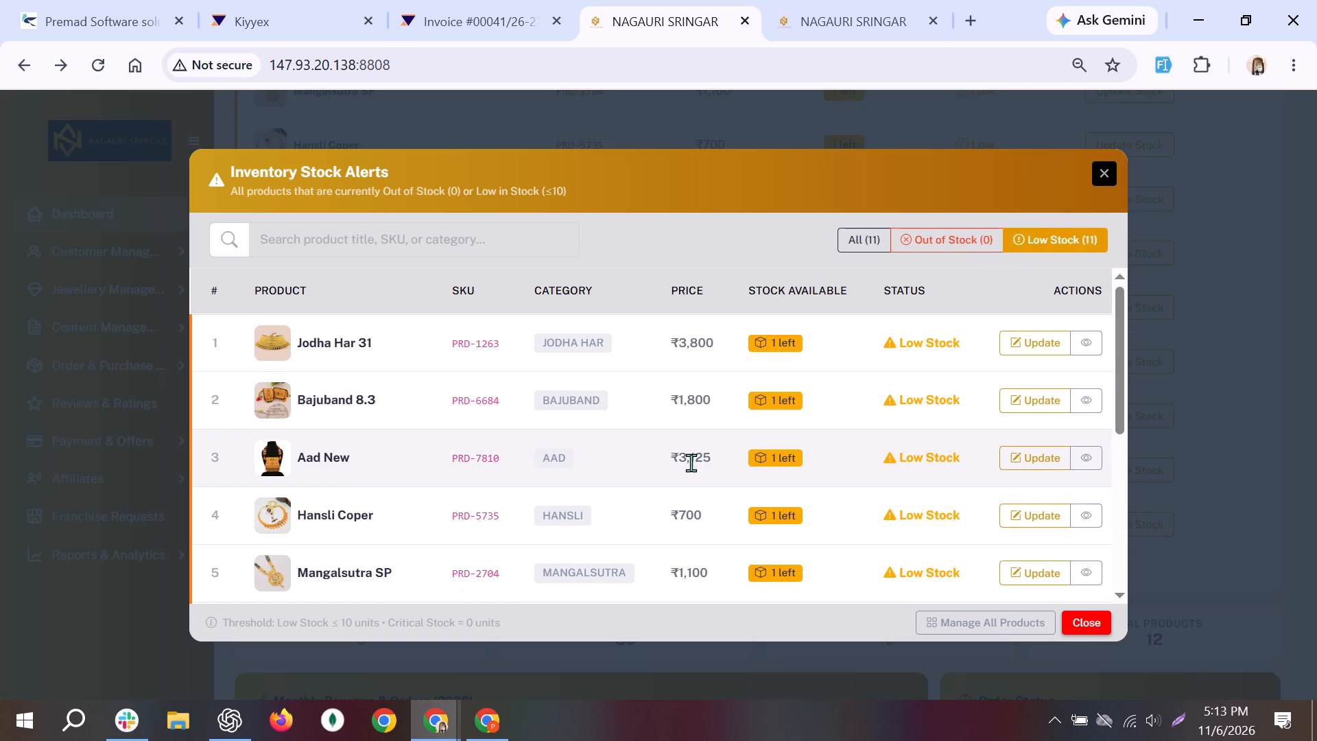
left_click(864, 231)
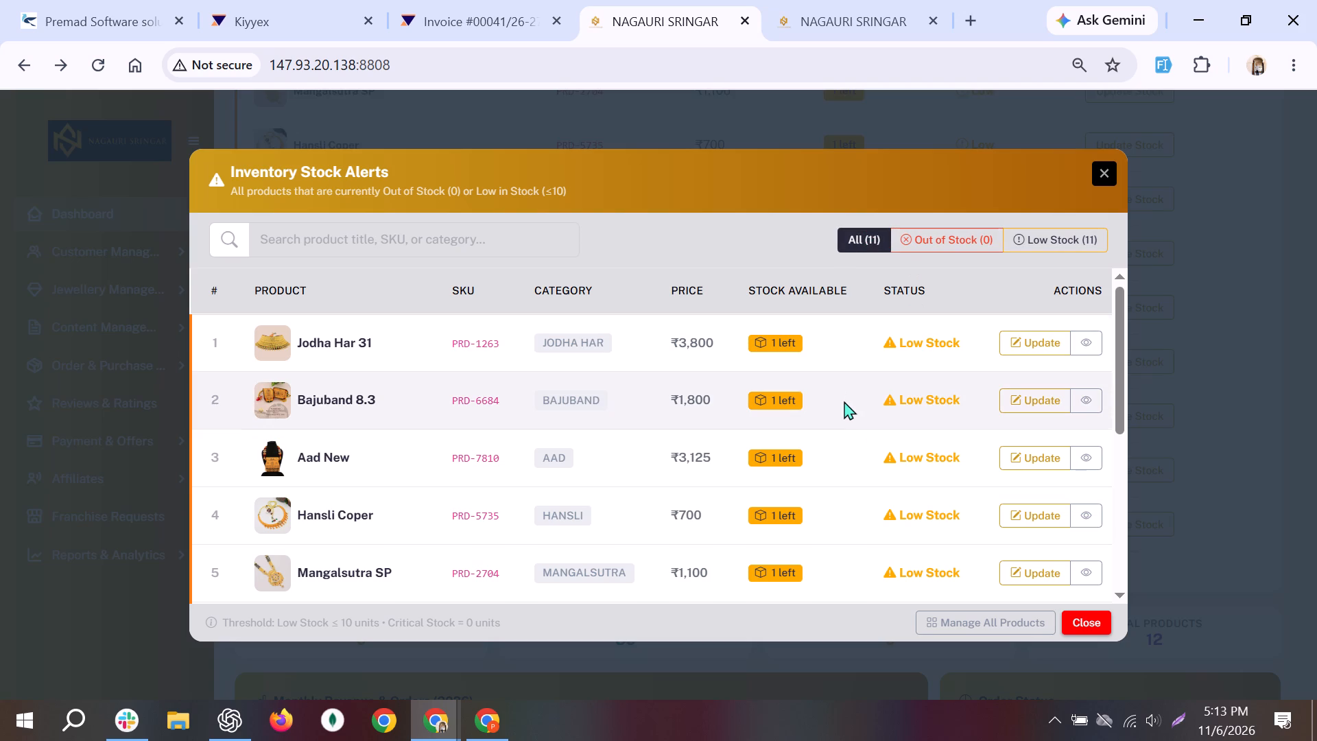
scroll(873, 444, "up", 1)
Set the available stock of Jodha Har 31 to 10 from the stock alerts list and save the product.
left_click(1025, 347)
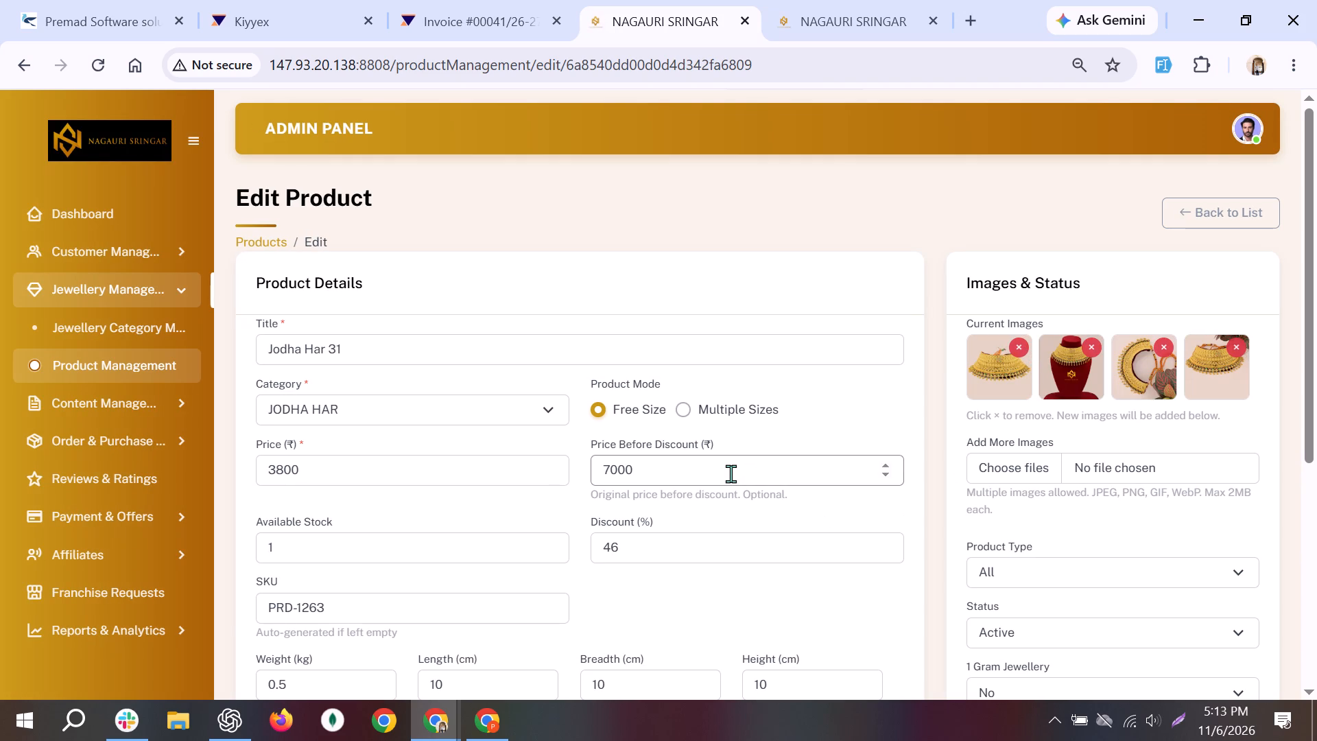
scroll(566, 510, "down", 1)
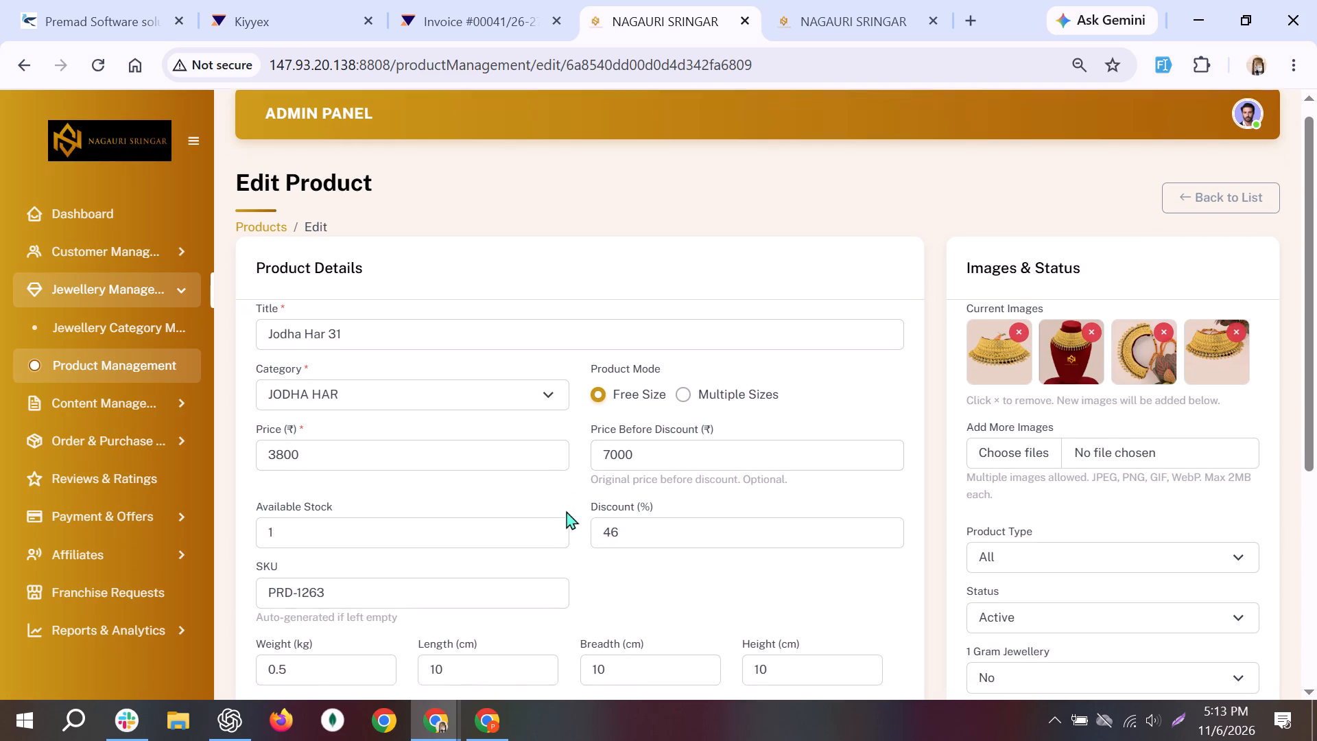
scroll(566, 510, "down", 1)
left_click(347, 394)
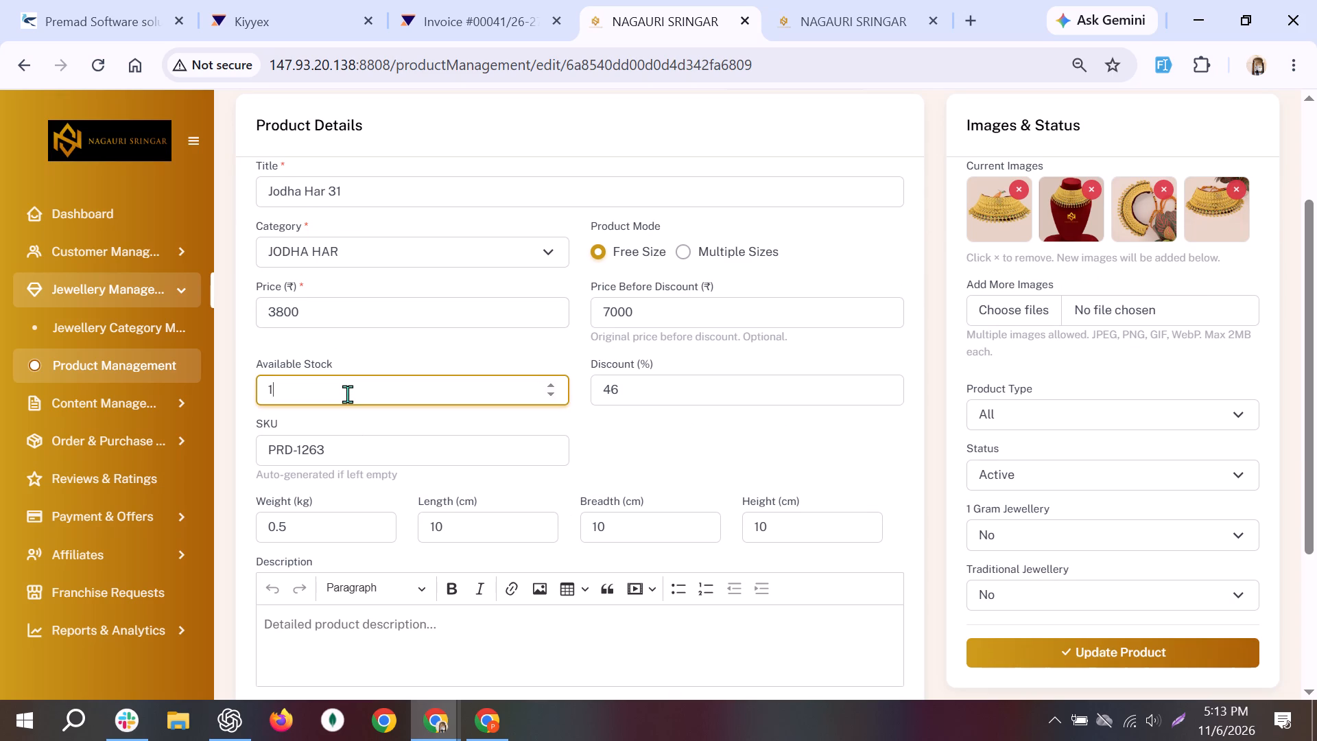
key("0")
left_click(1153, 651)
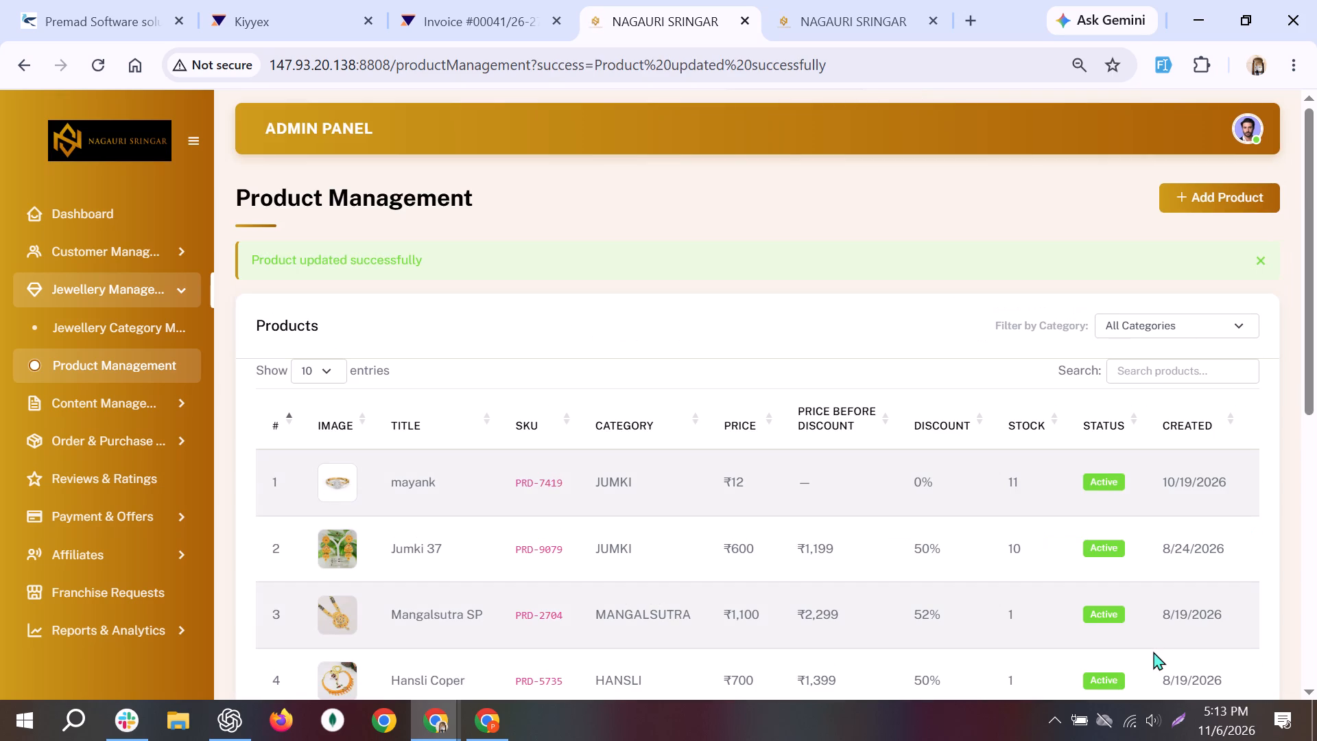
Check the stock shown for Jodha Har 31 in the Product Management list.
scroll(1153, 651, "down", 1)
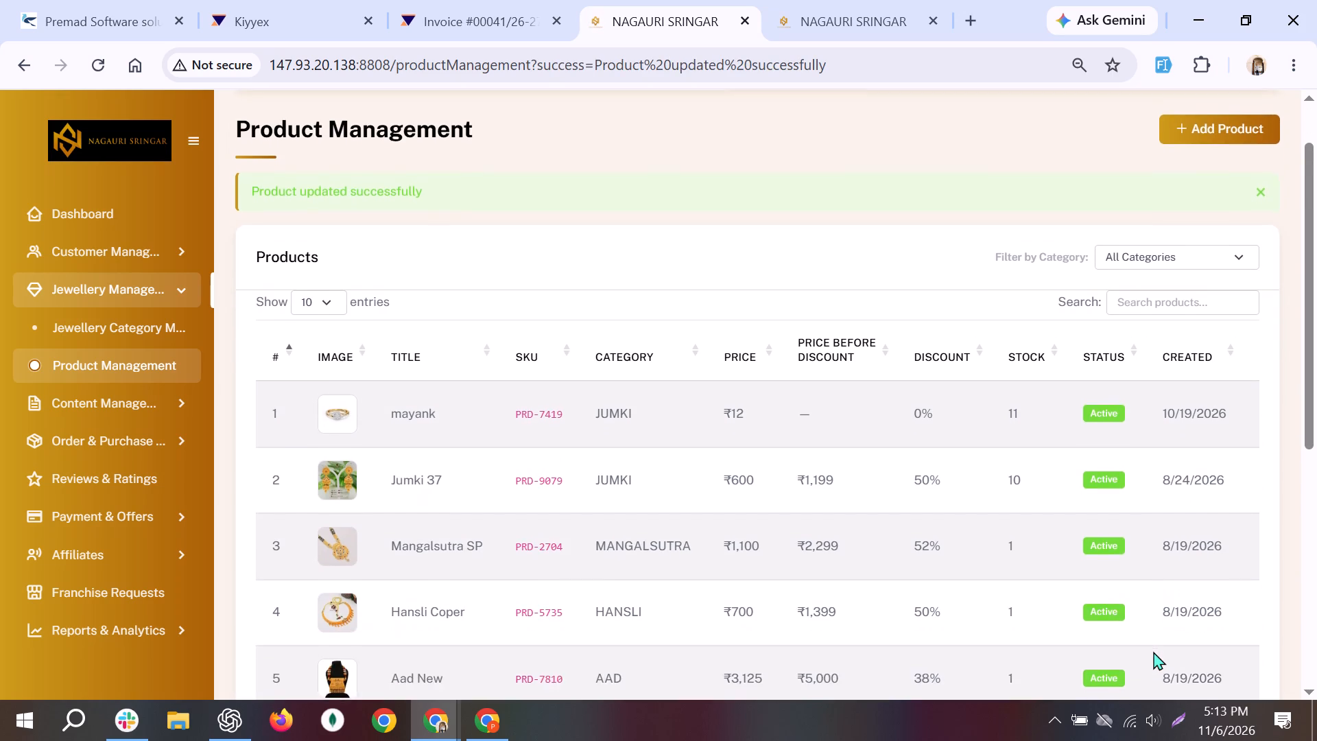
scroll(1153, 651, "down", 7)
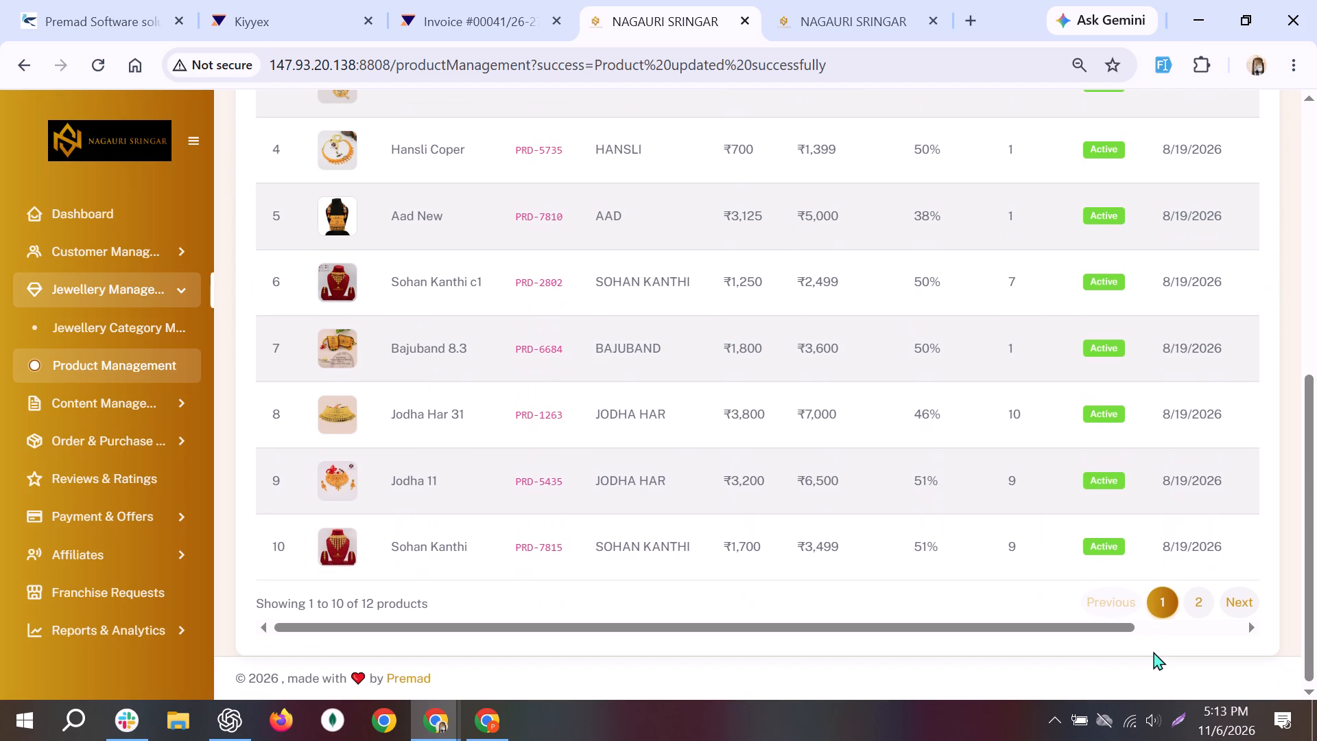
scroll(1052, 557, "down", 3)
scroll(1052, 557, "up", 12)
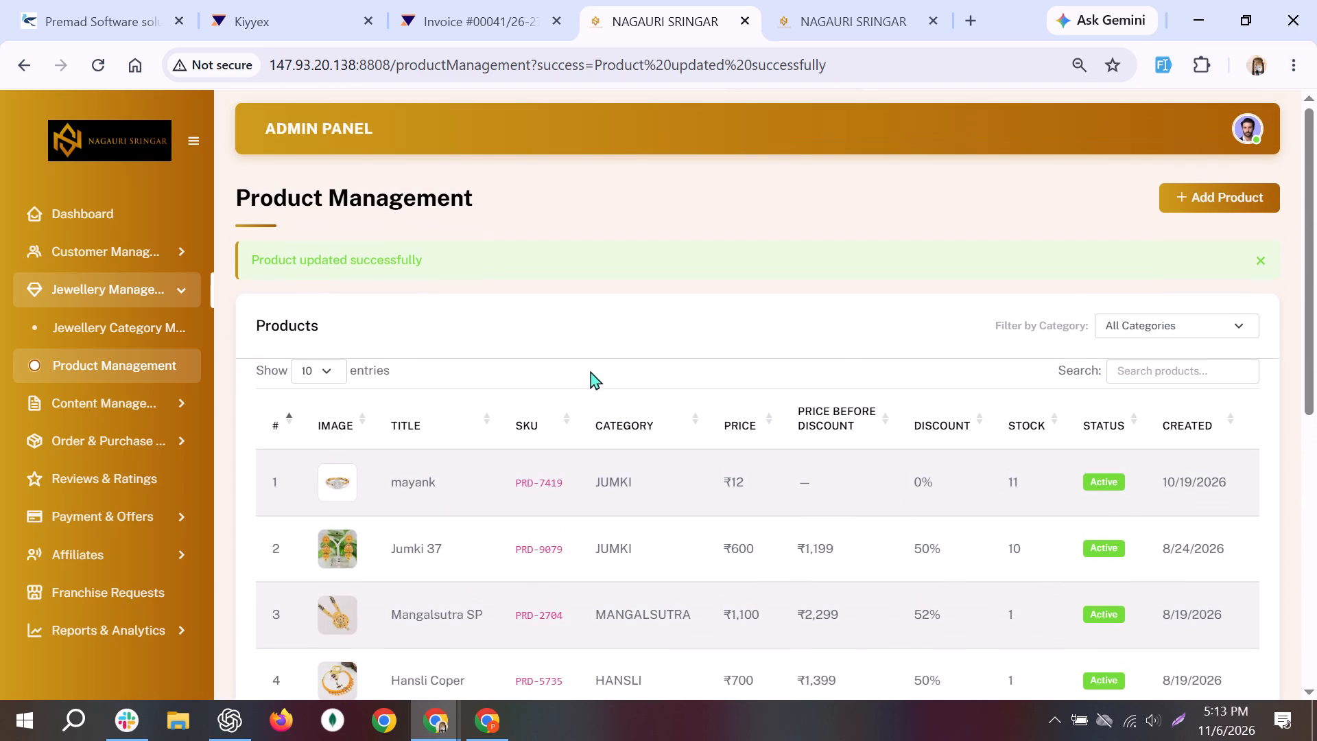
Return to the dashboard and examine how Inventory Alerts lists Jodha Har 31, including its position, stock and status.
left_click(94, 219)
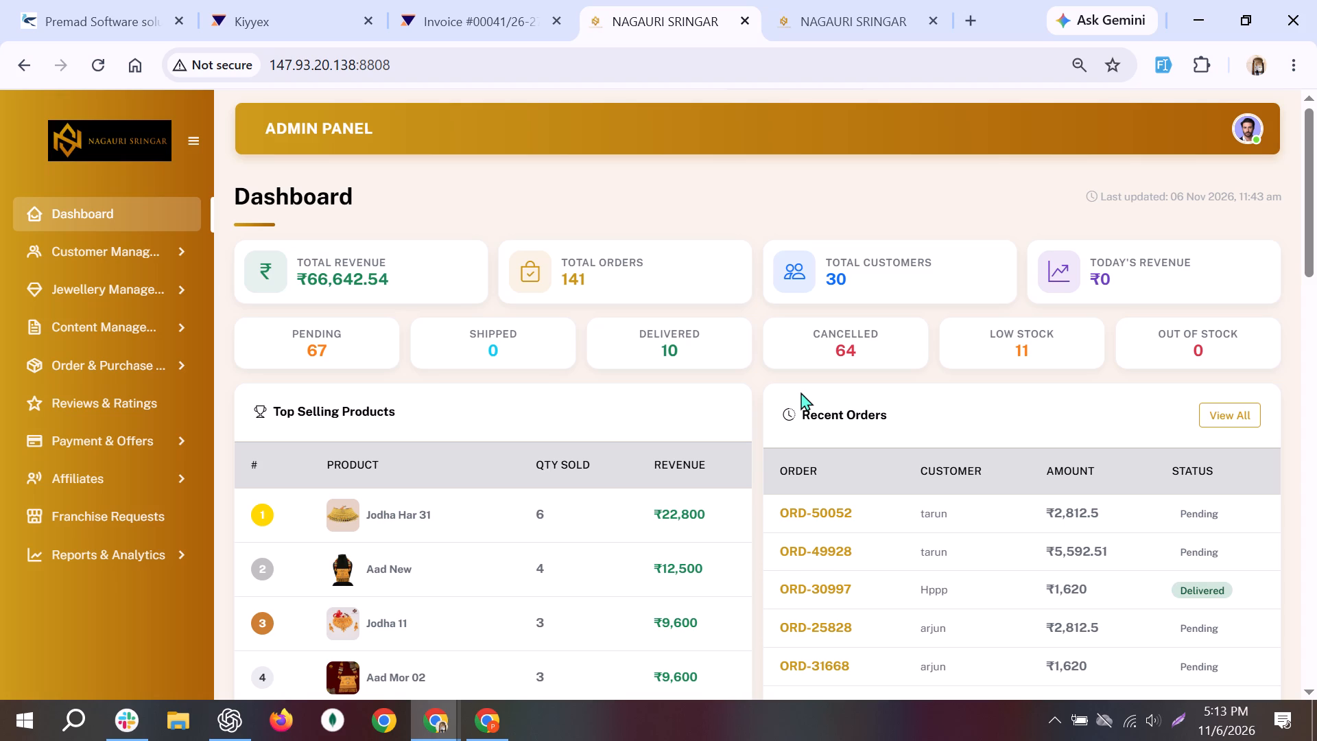
scroll(800, 392, "down", 4)
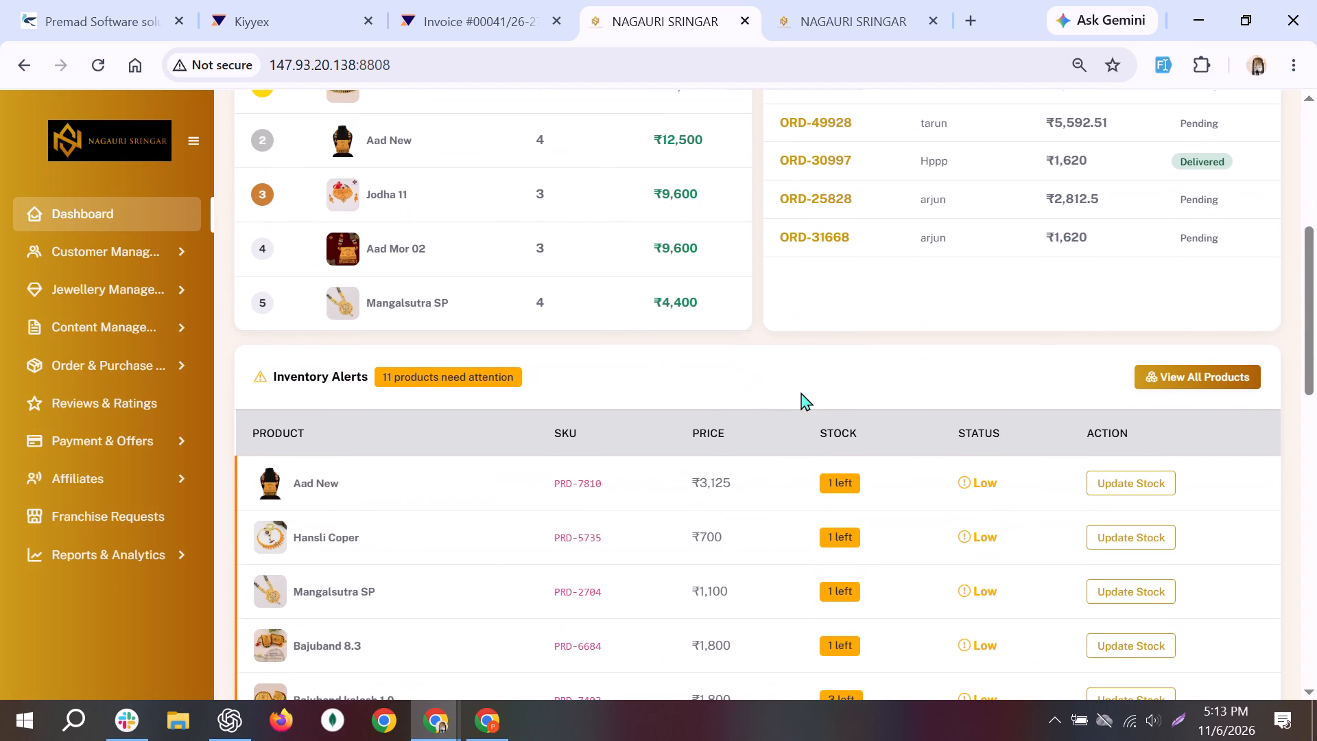
scroll(800, 392, "down", 3)
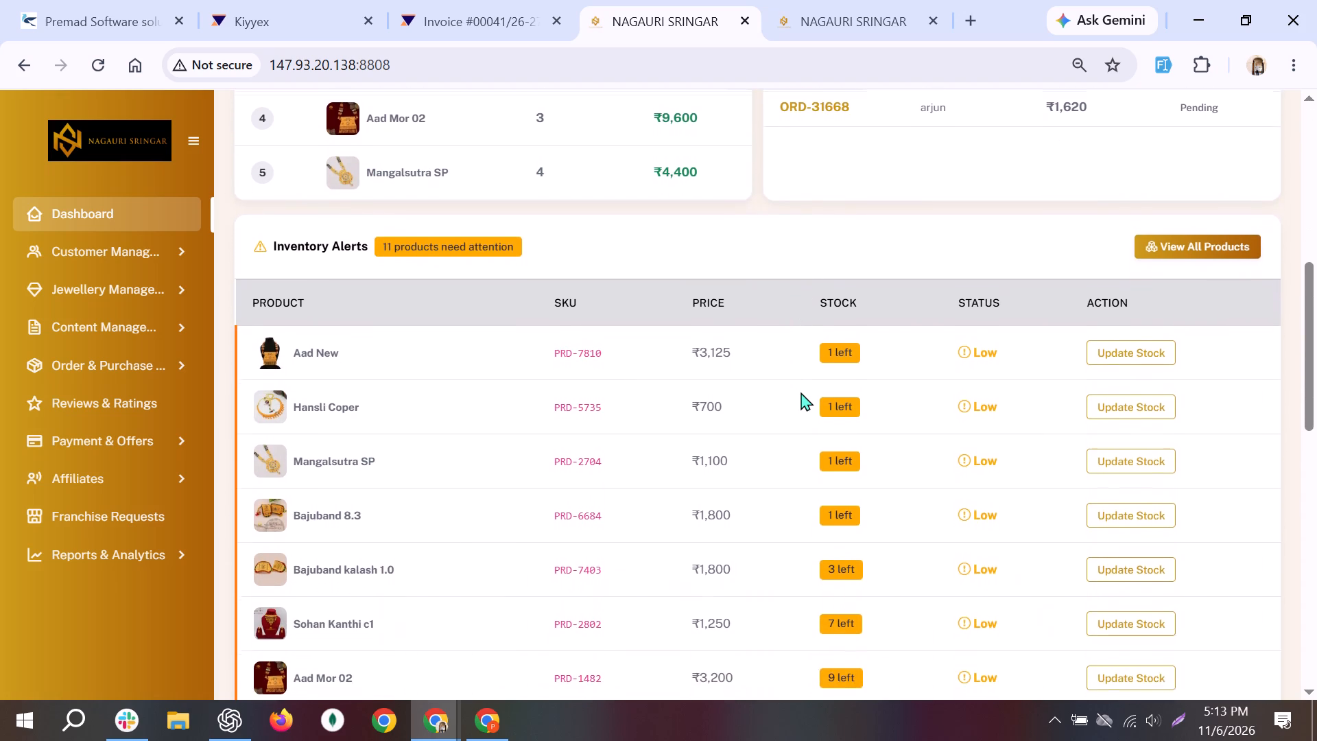
scroll(800, 392, "down", 3)
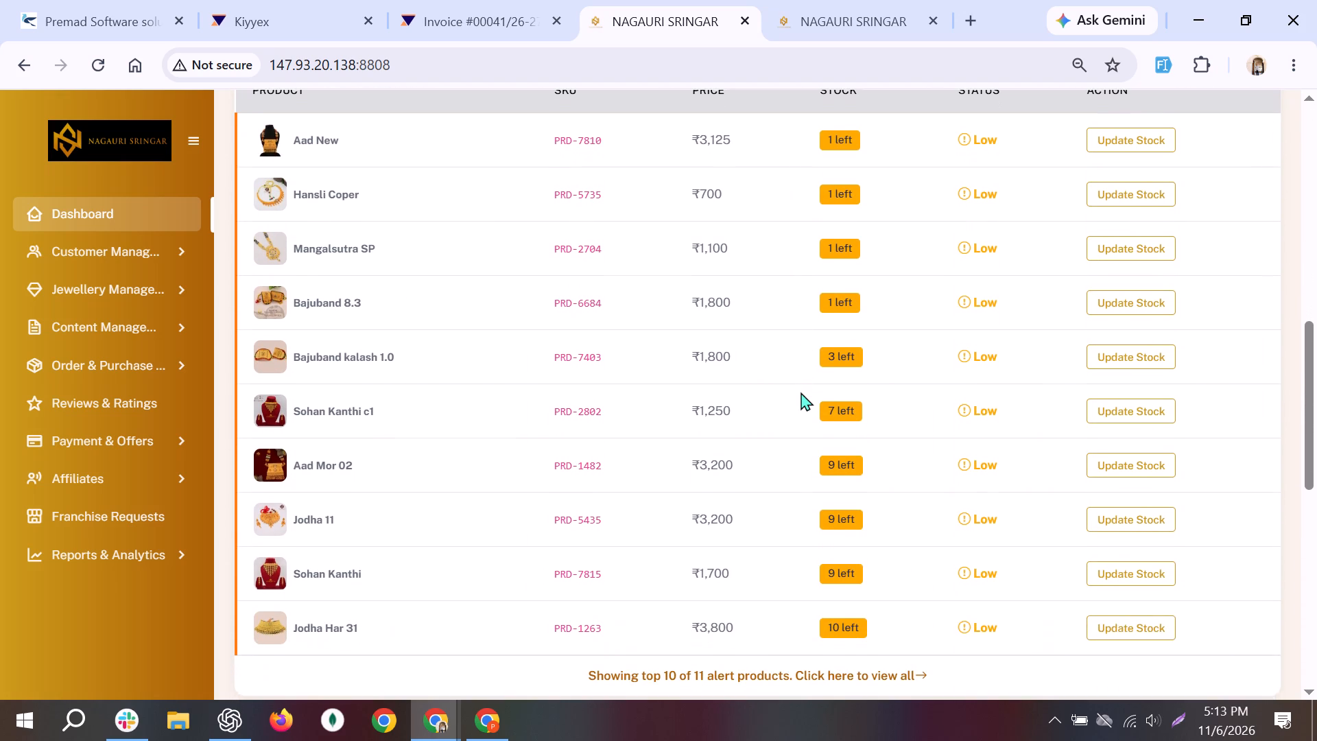
scroll(800, 392, "down", 2)
scroll(800, 392, "up", 2)
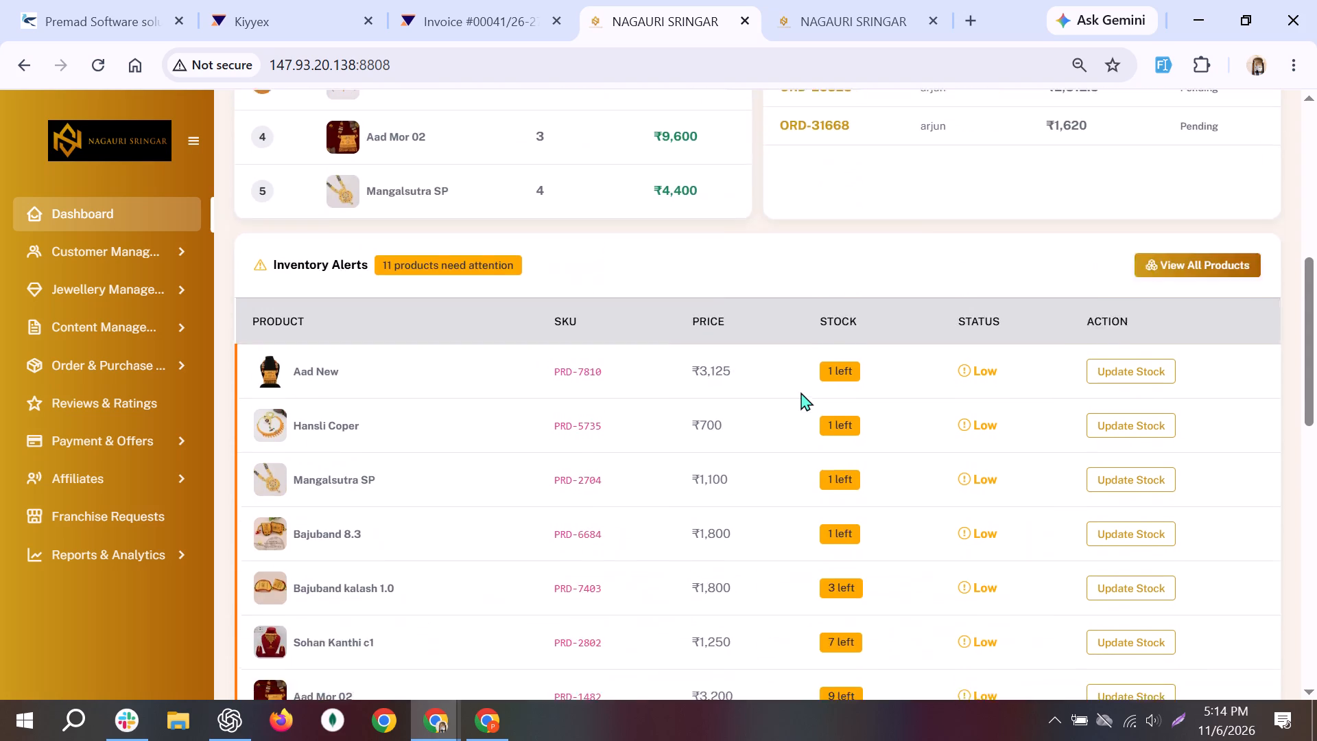
scroll(800, 392, "up", 2)
scroll(800, 392, "down", 4)
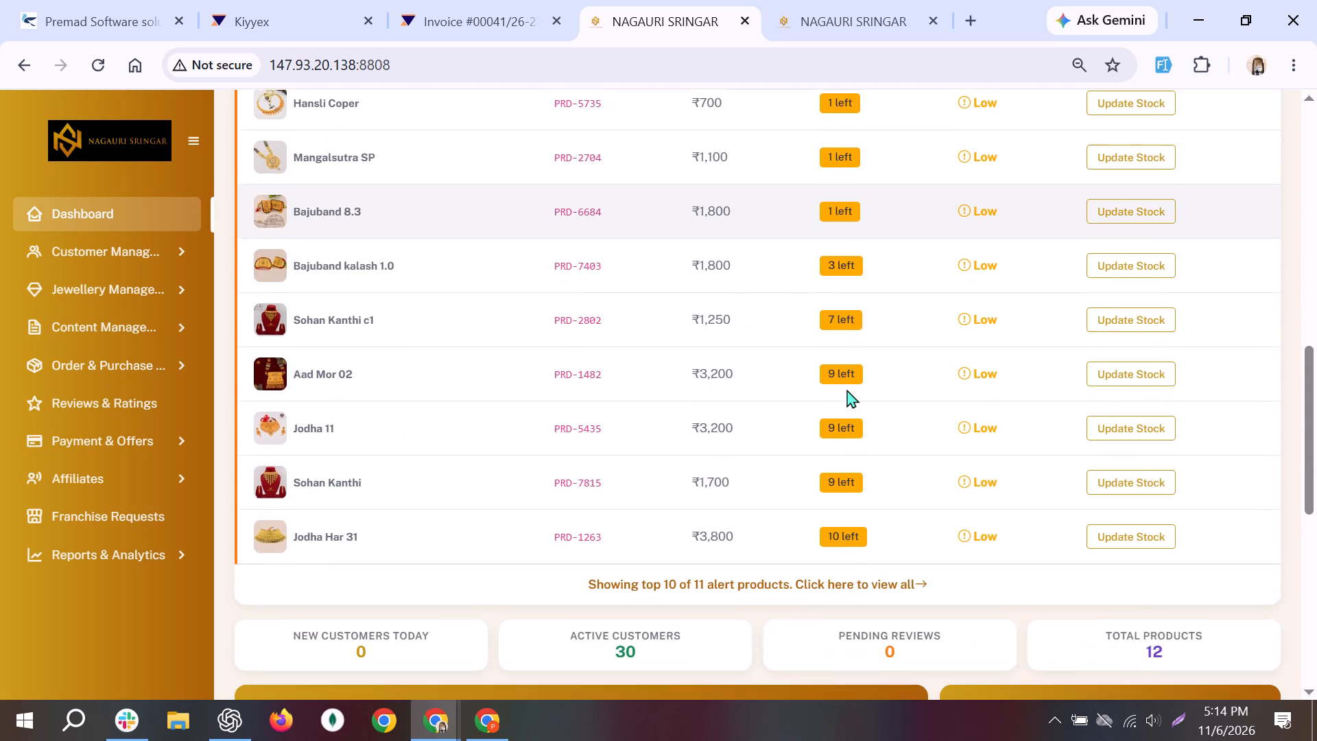
scroll(846, 389, "up", 1)
scroll(846, 389, "down", 2)
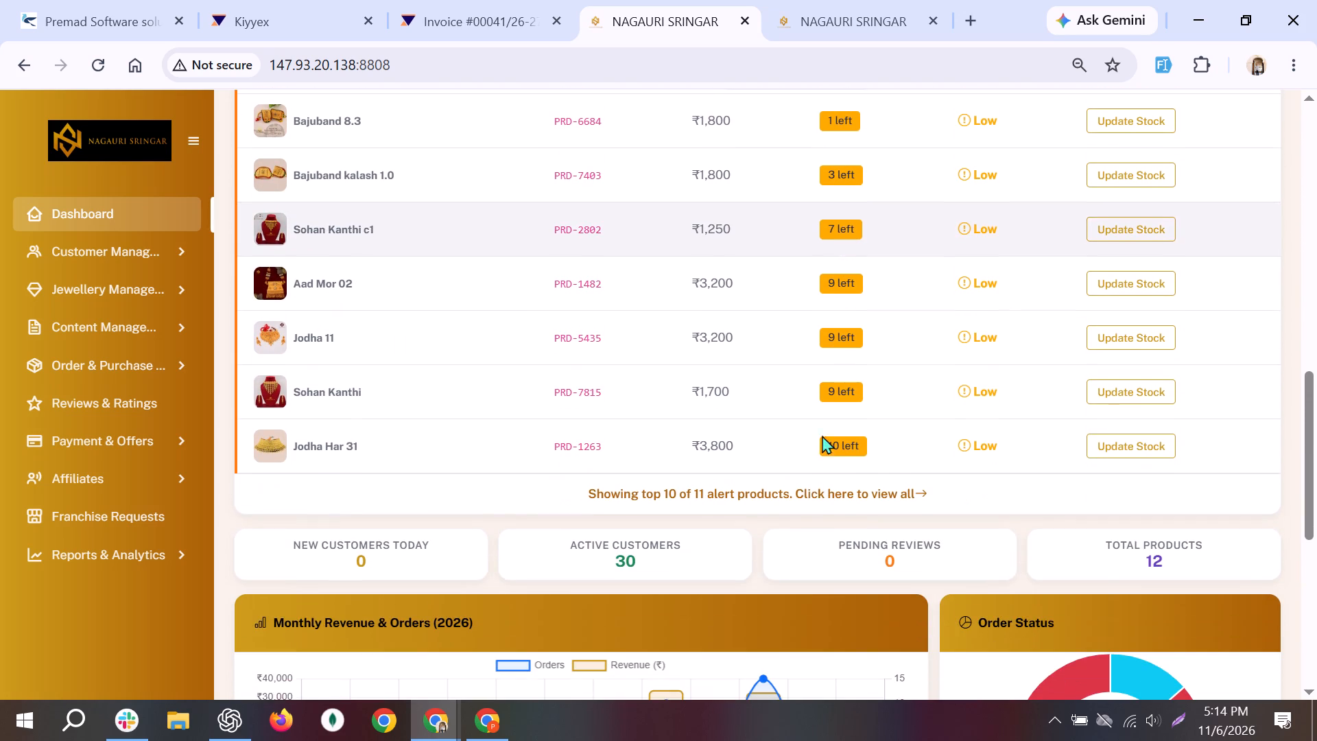
Review the order, stock levels and statuses of the products listed in the dashboard's Inventory Alerts.
scroll(804, 496, "up", 5)
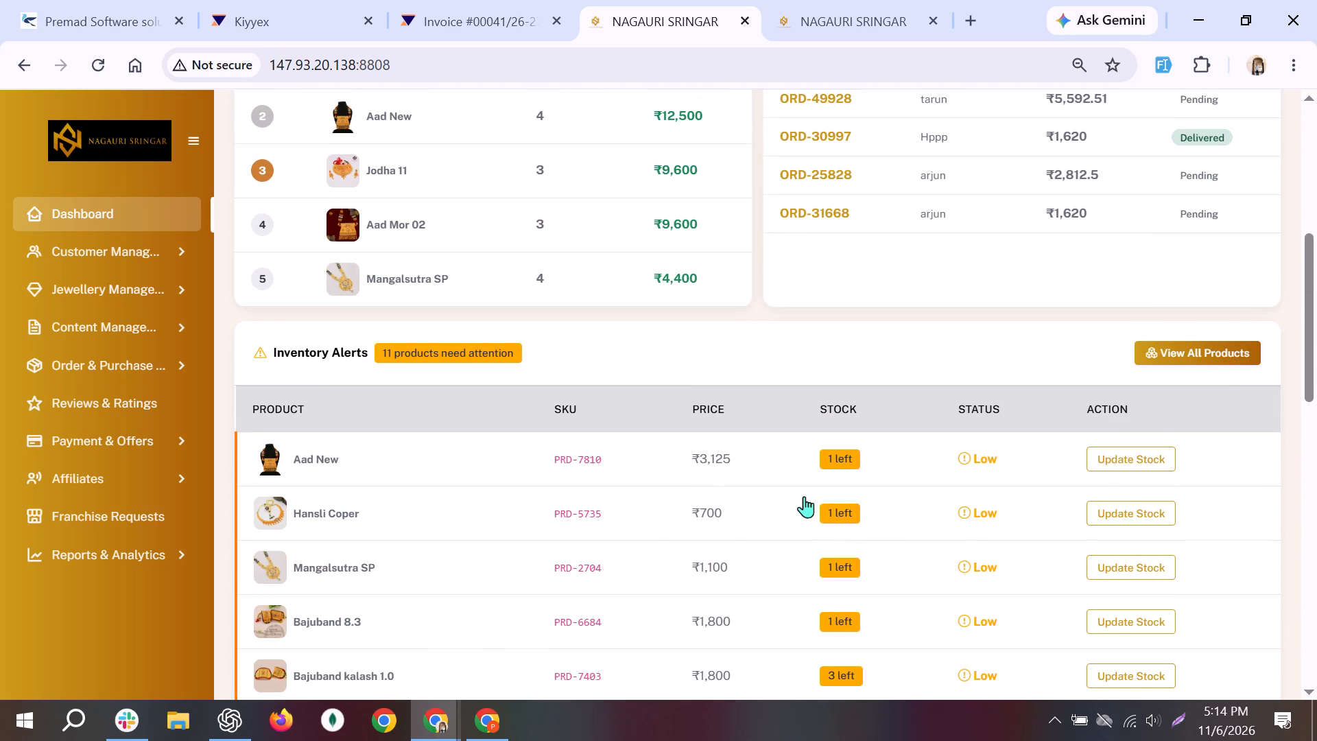
scroll(804, 496, "down", 3)
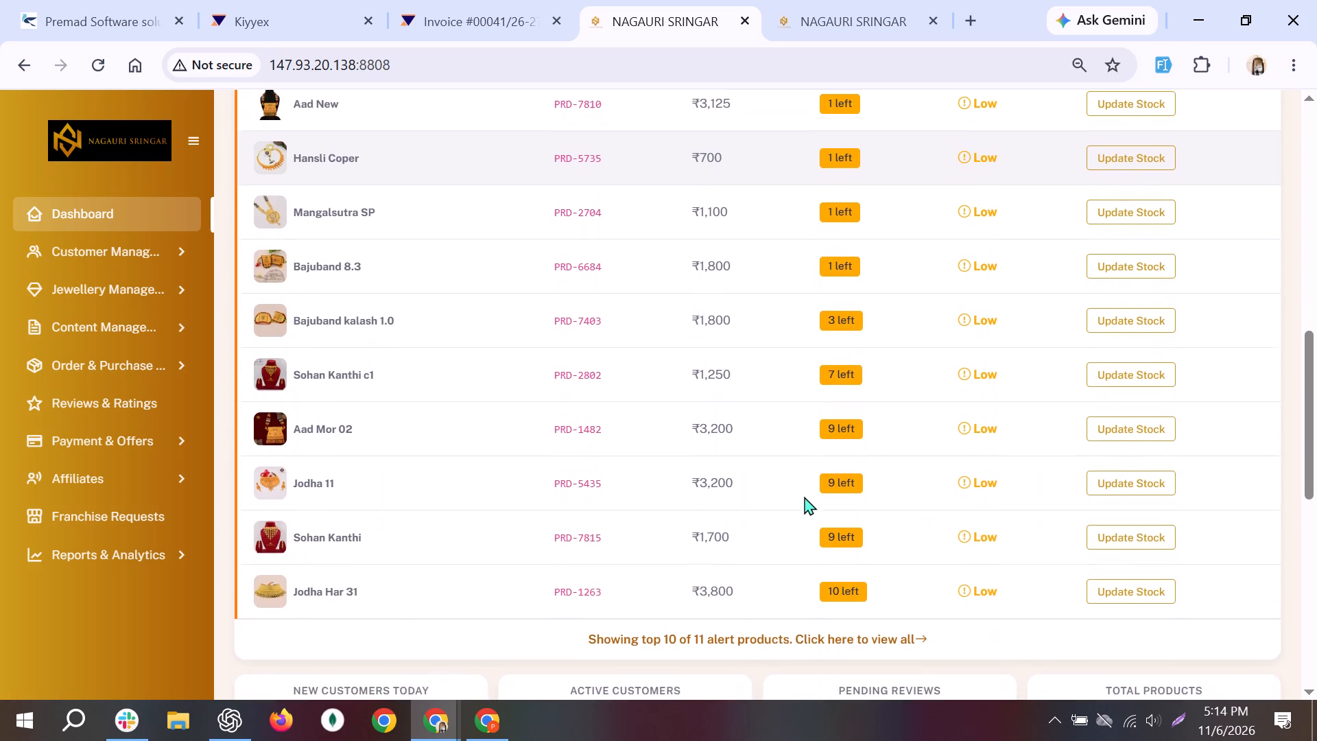
scroll(804, 496, "down", 2)
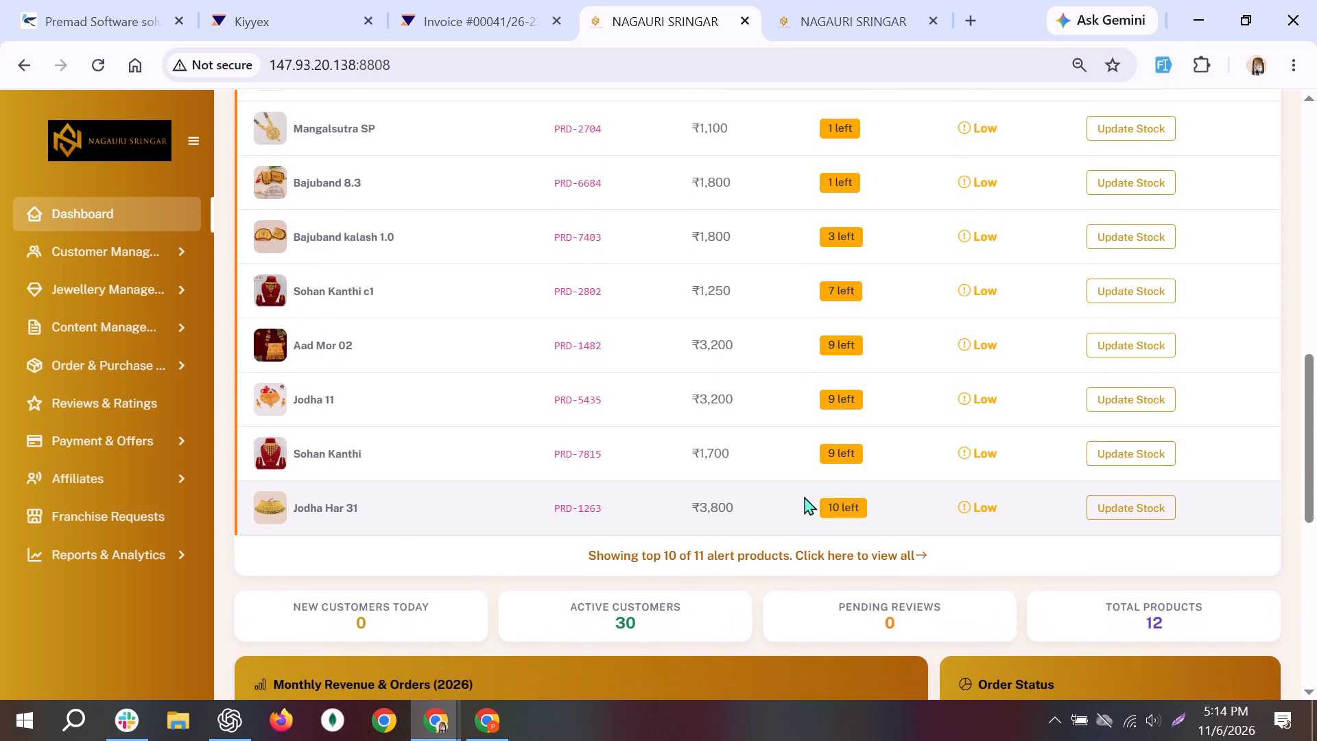
scroll(804, 496, "up", 3)
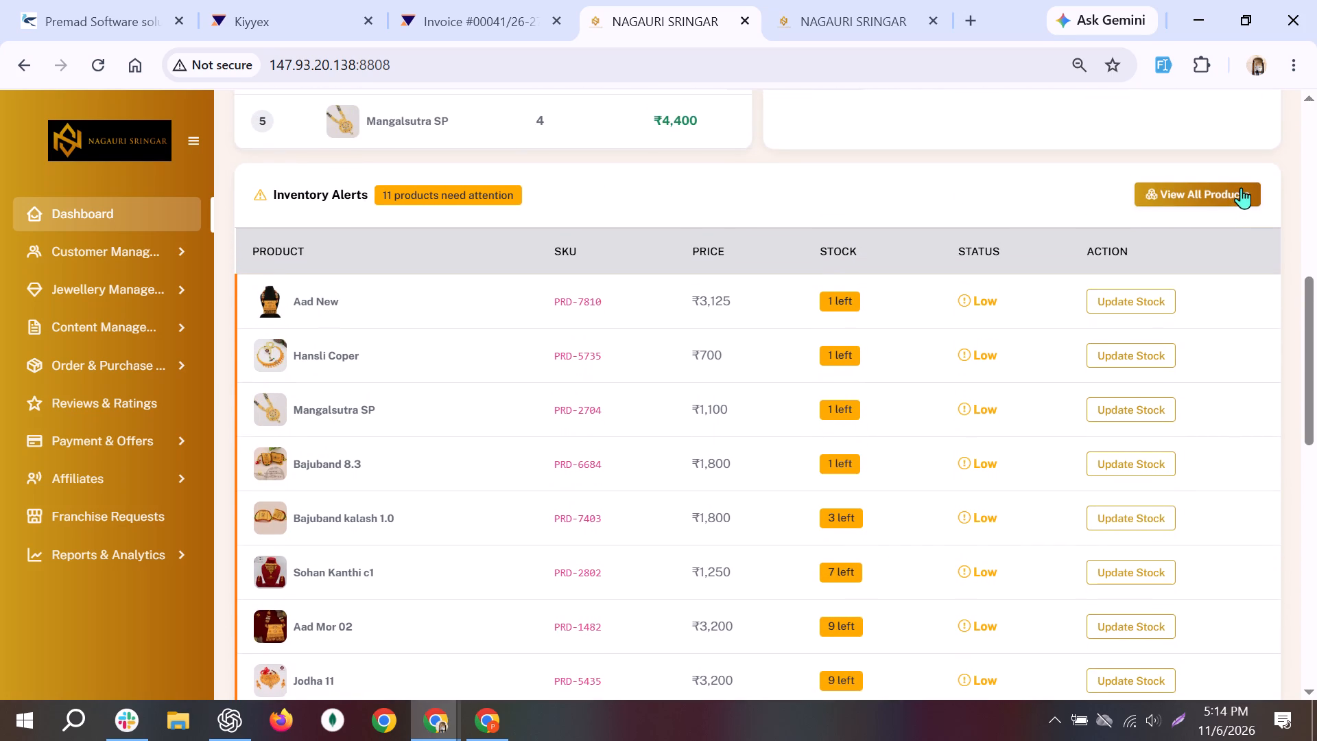
Set the available stock of Jodha Har 31 to 9 from the full inventory stock alerts list and save the product.
left_click(1241, 187)
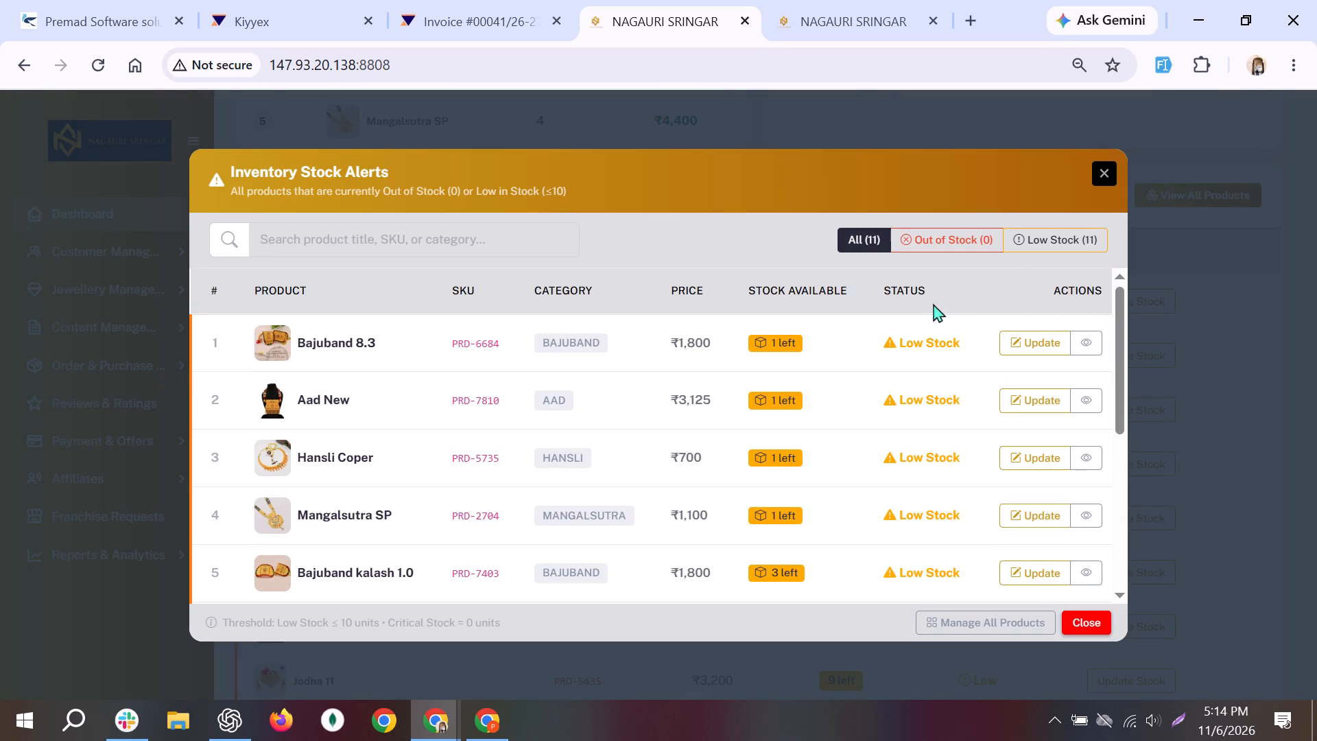
scroll(892, 355, "down", 1)
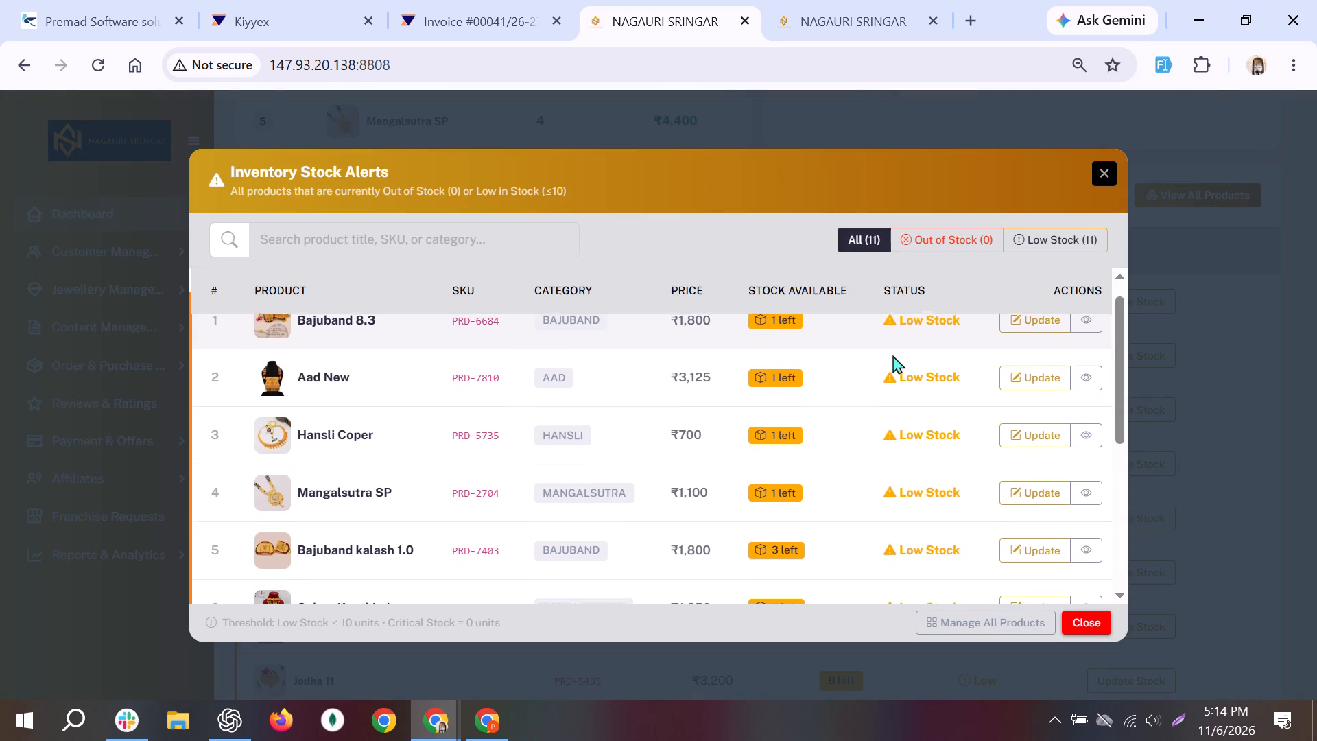
scroll(892, 355, "down", 3)
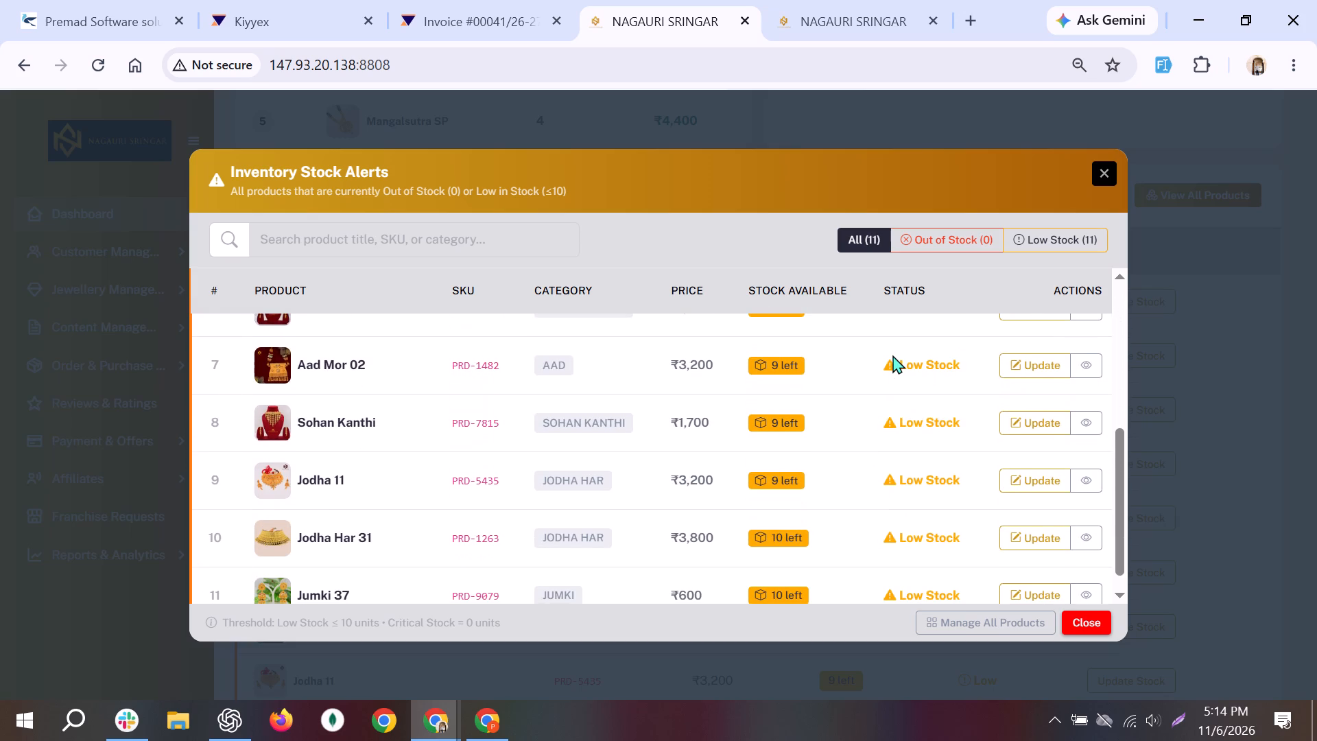
scroll(892, 355, "down", 1)
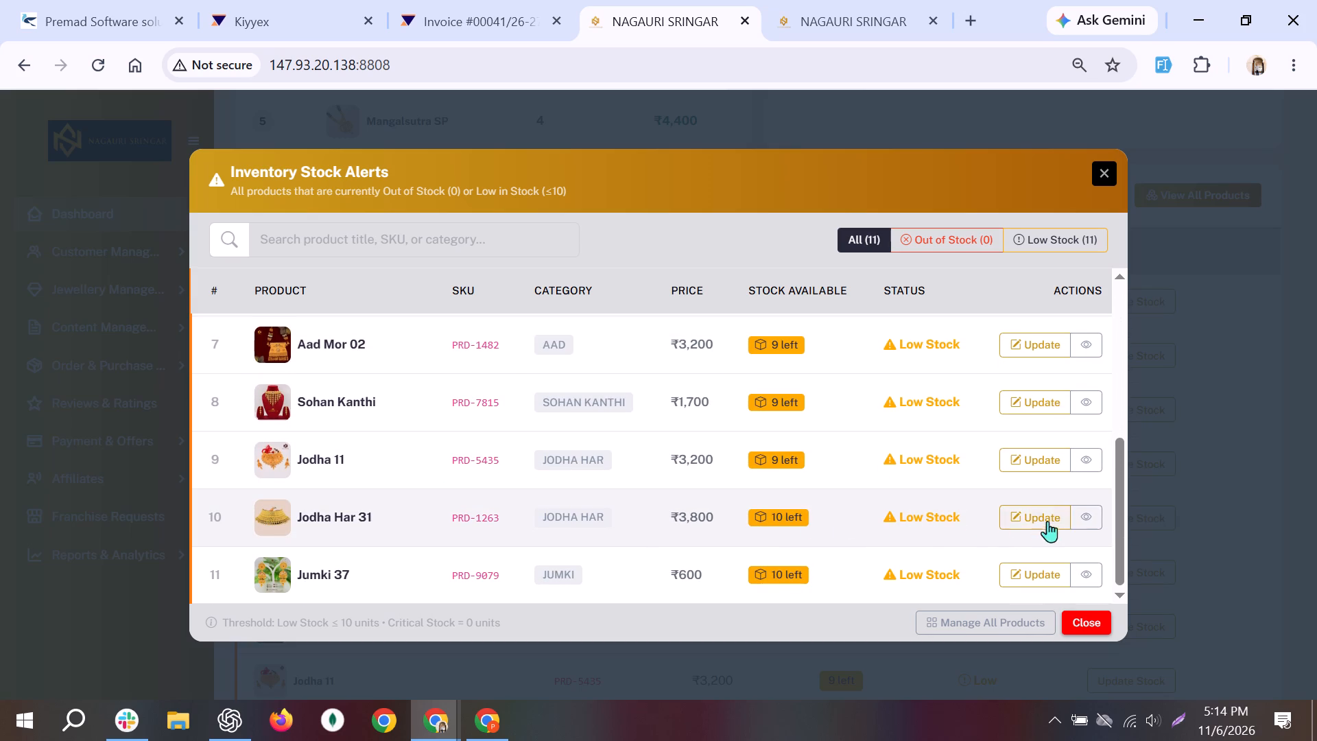
left_click(1030, 524)
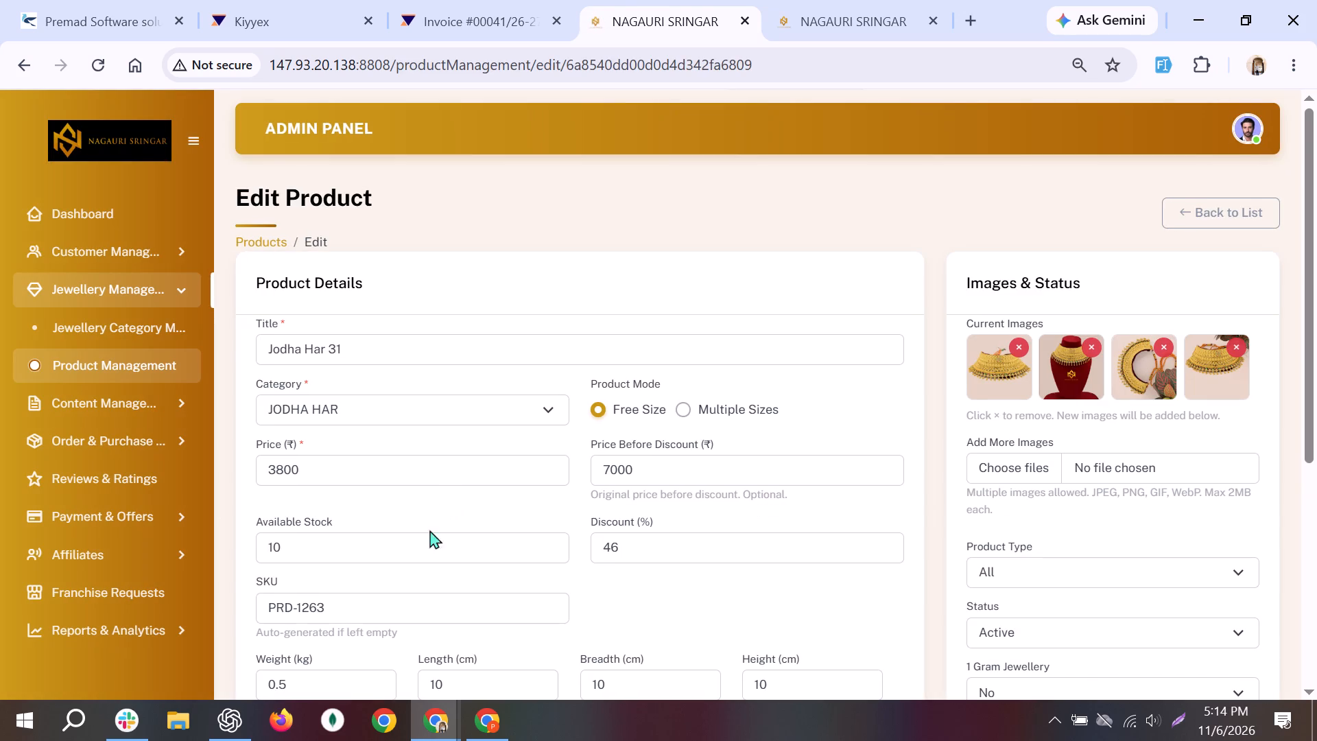
left_click(427, 537)
key("BackSpace")
key("BackSpace")
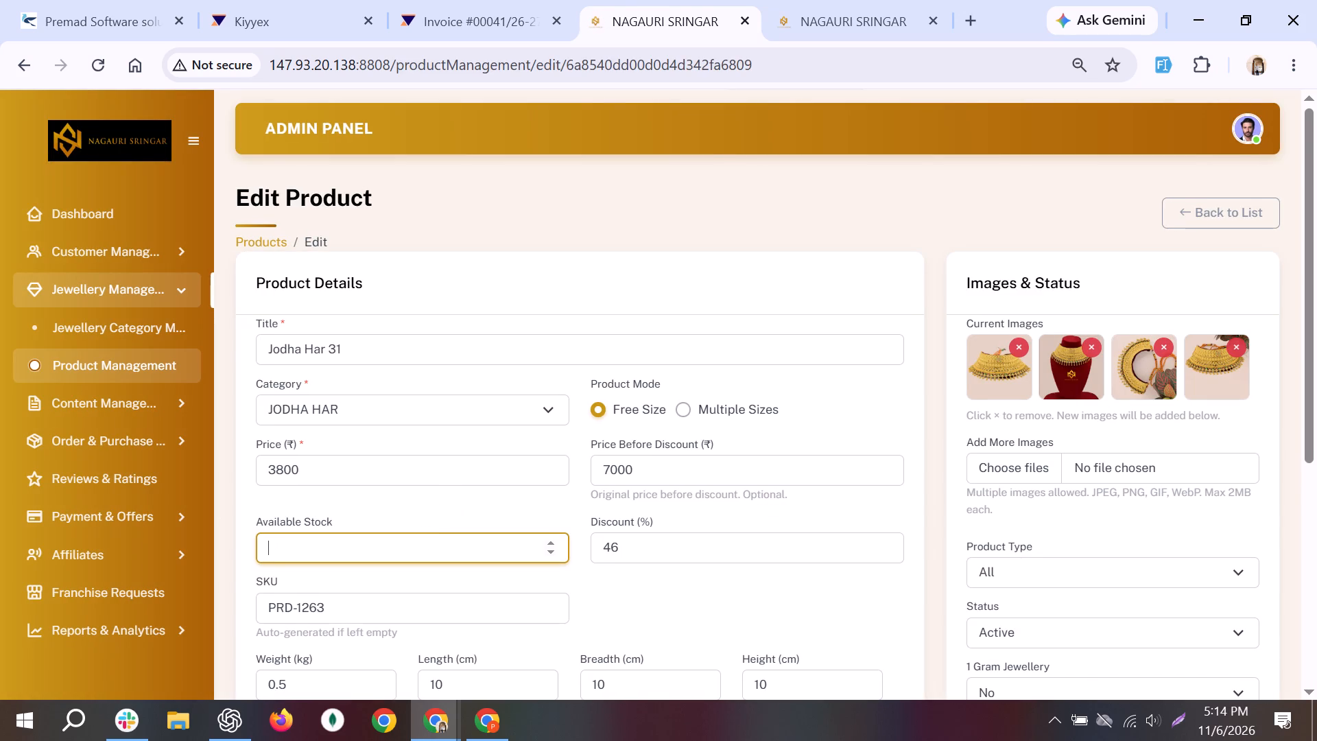
key("9")
scroll(541, 587, "down", 4)
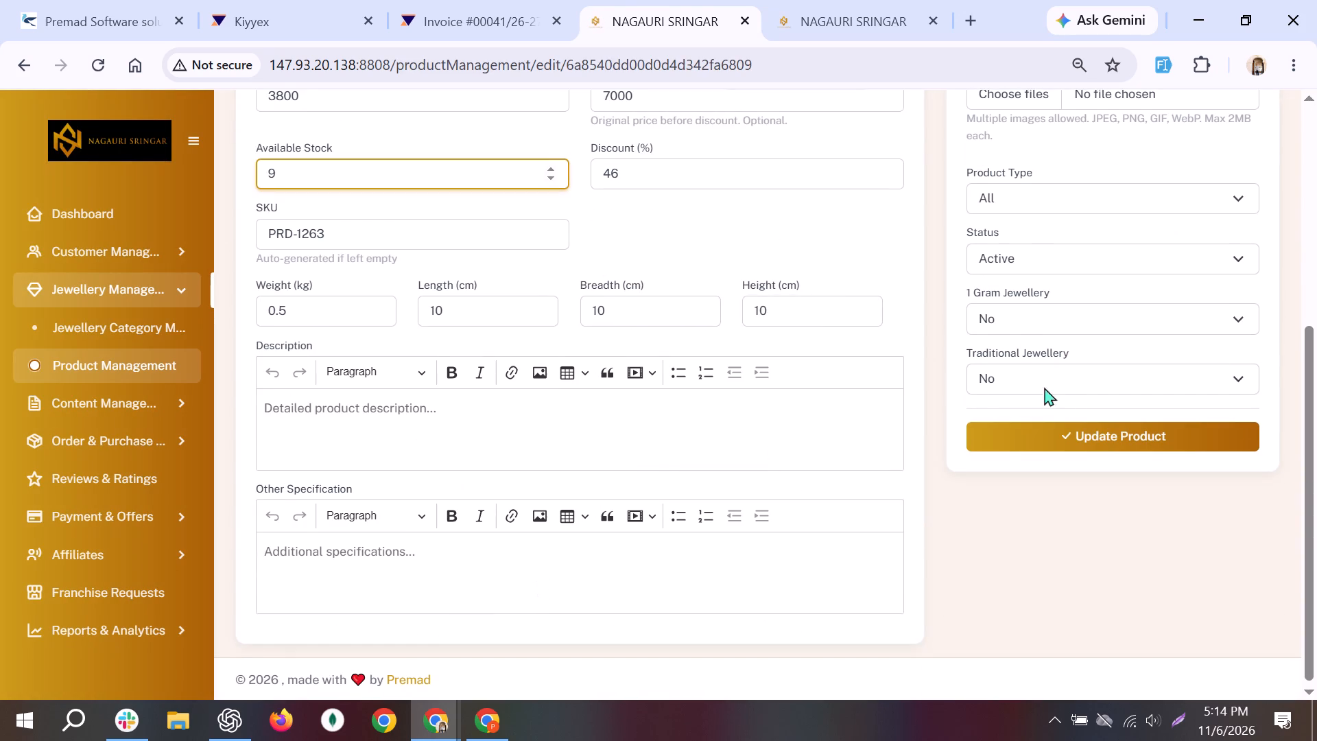
left_click(1076, 432)
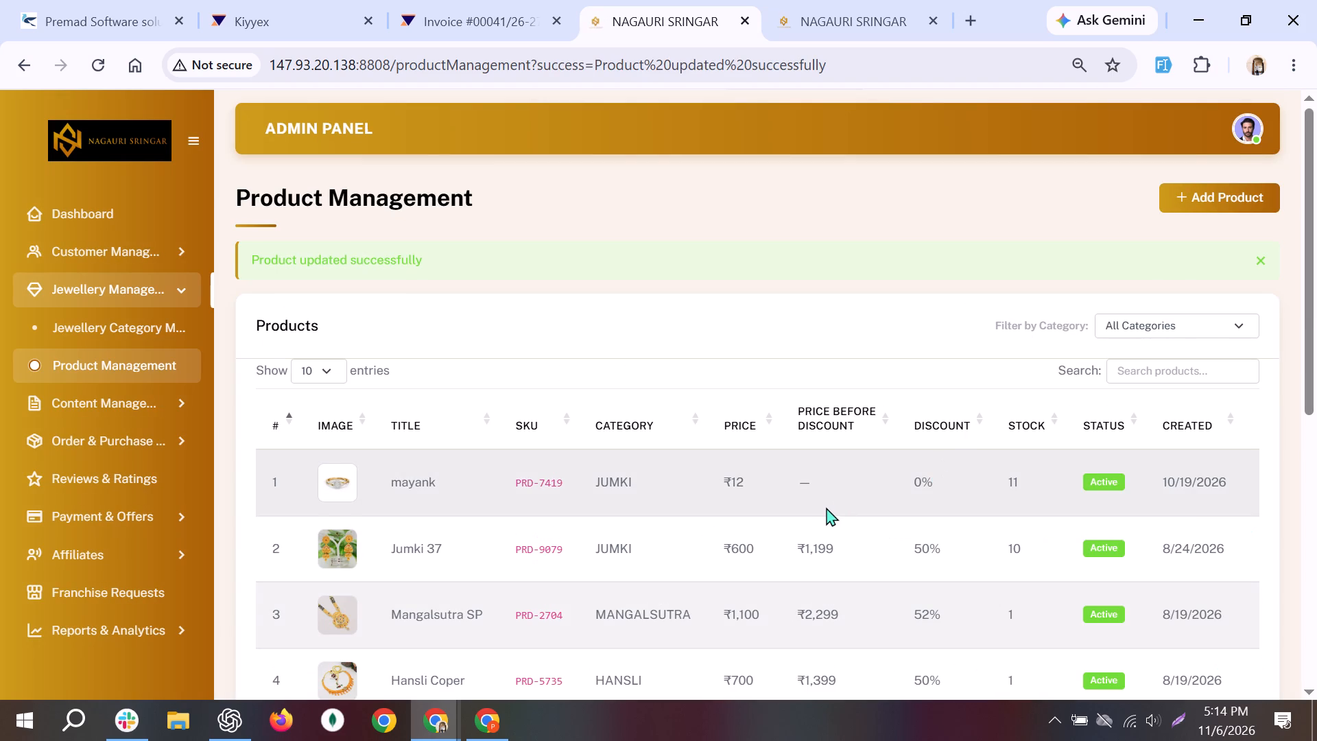
Check the available stock of Jodha Har 31 in the Product Management list and on its product details page.
scroll(826, 508, "down", 1)
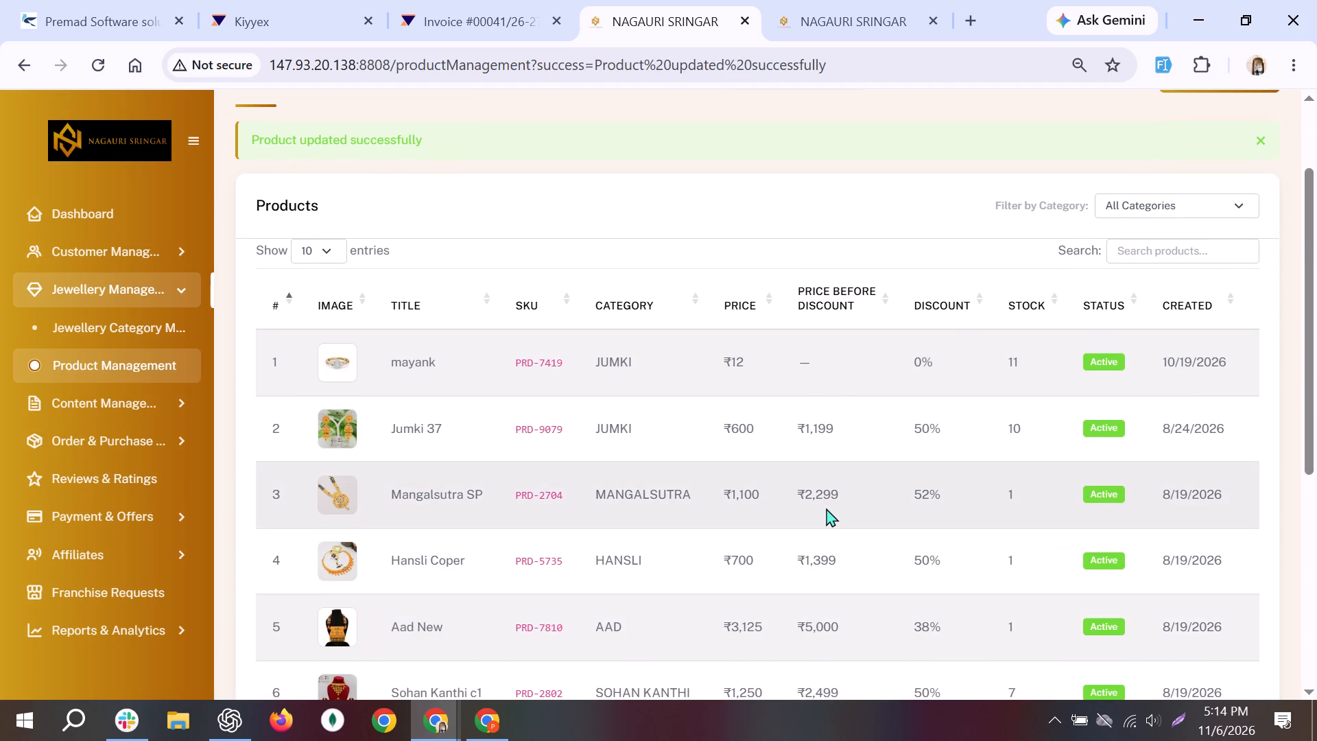
scroll(826, 508, "down", 3)
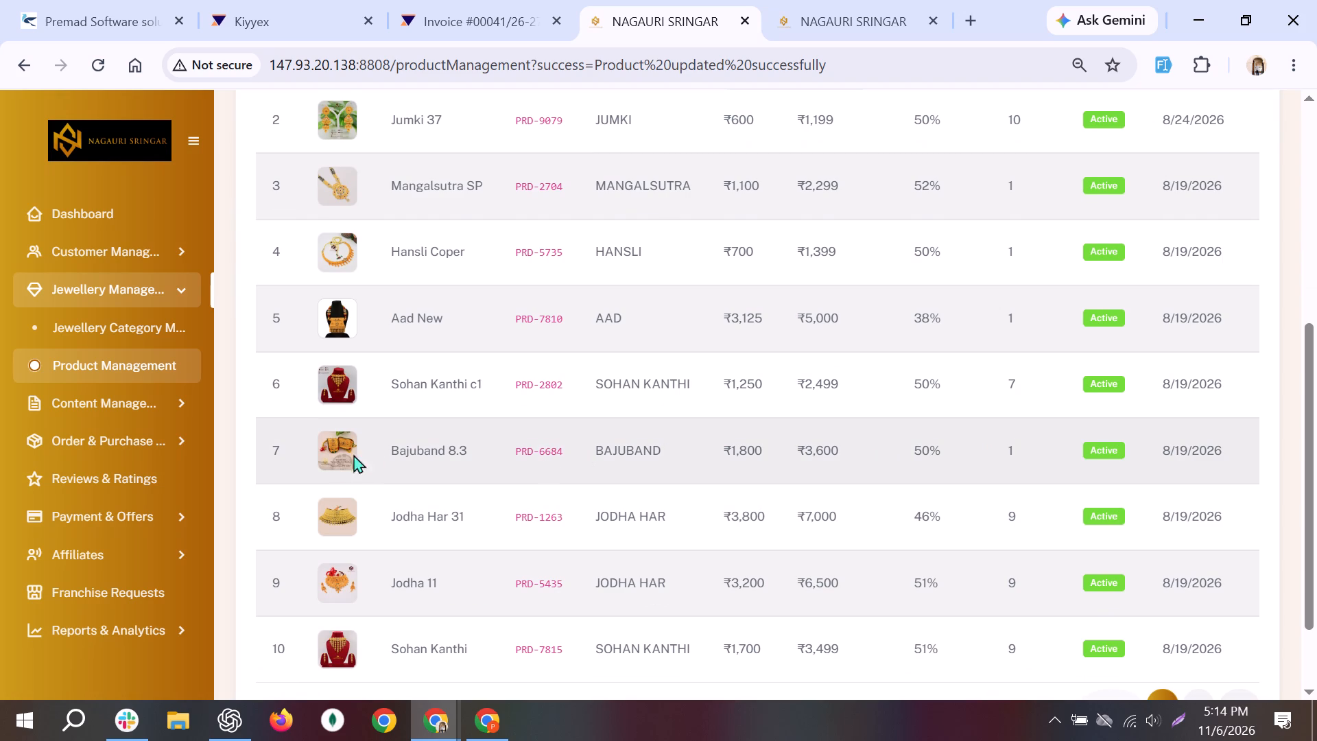
scroll(399, 504, "left", 4)
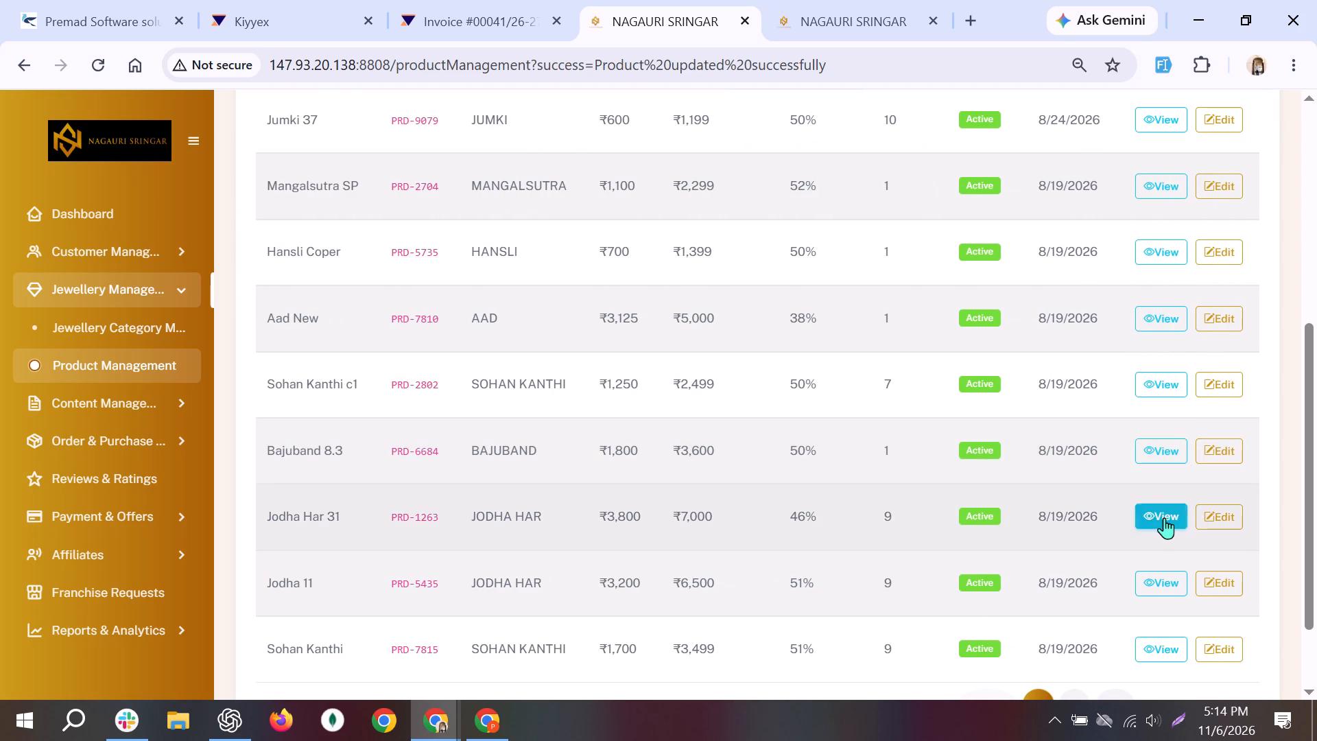
left_click(1164, 517)
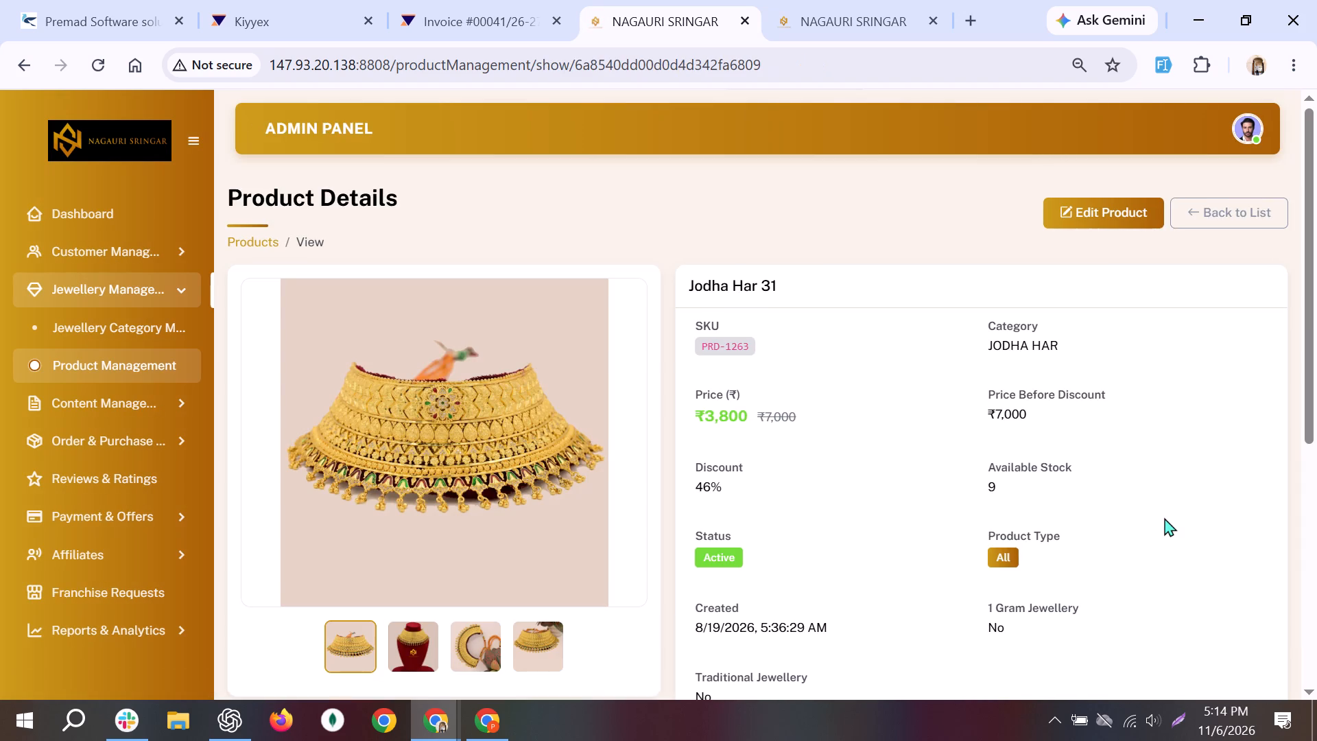
scroll(1164, 517, "down", 3)
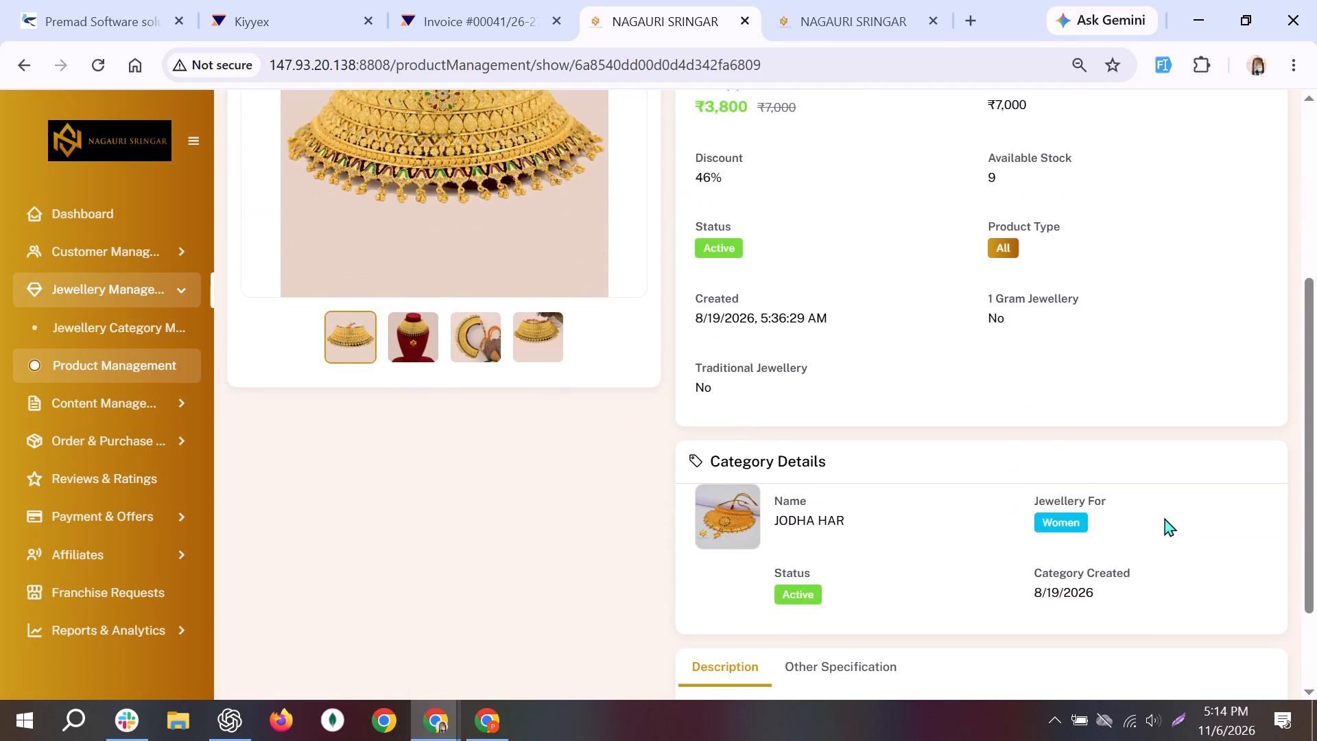
scroll(1164, 517, "up", 1)
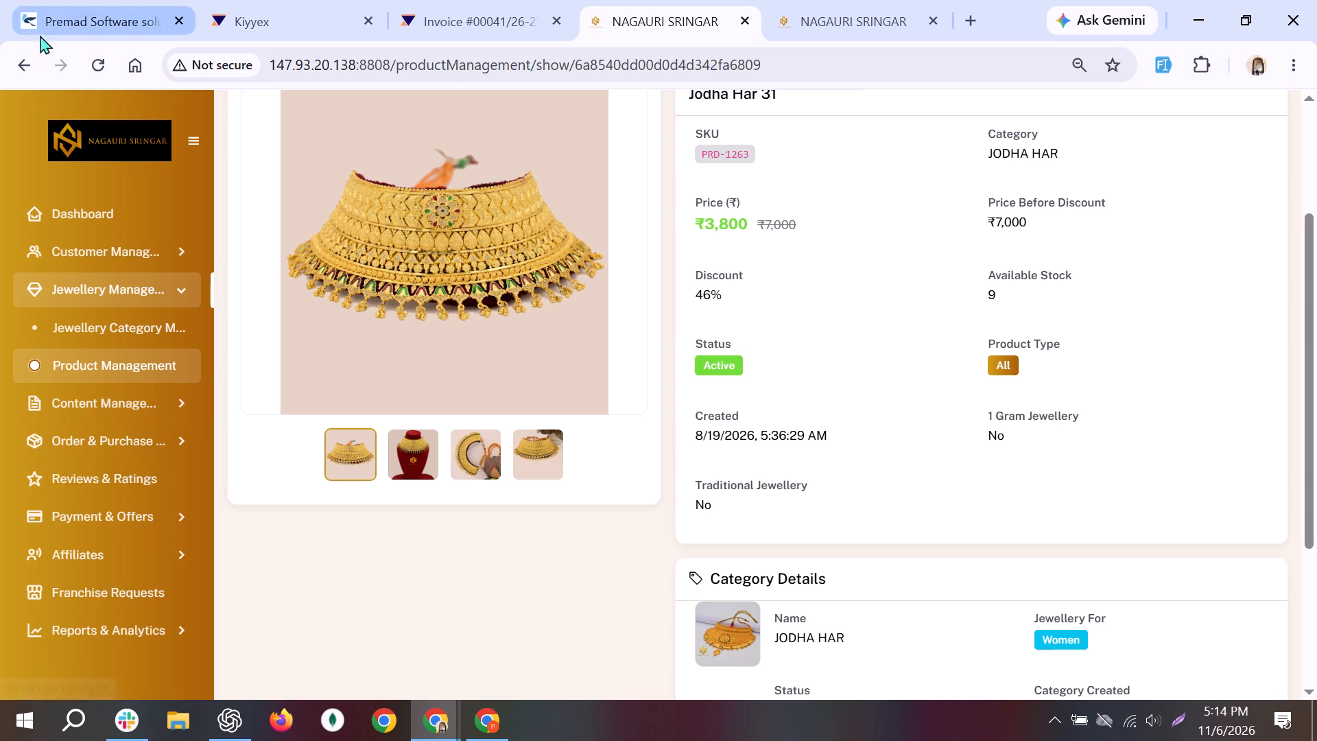
Return to the dashboard and examine the stock, status and position of Jodha Har 31 in Inventory Alerts.
left_click(60, 226)
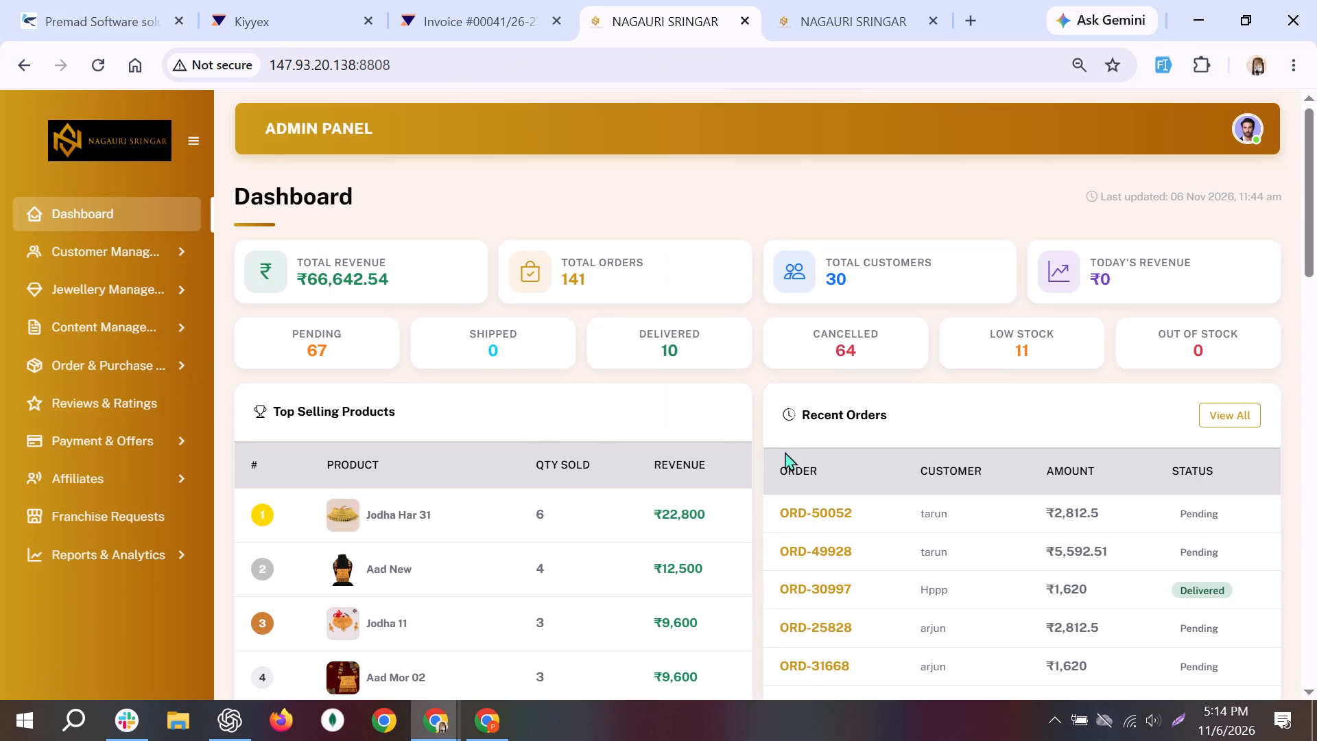
scroll(555, 519, "down", 2)
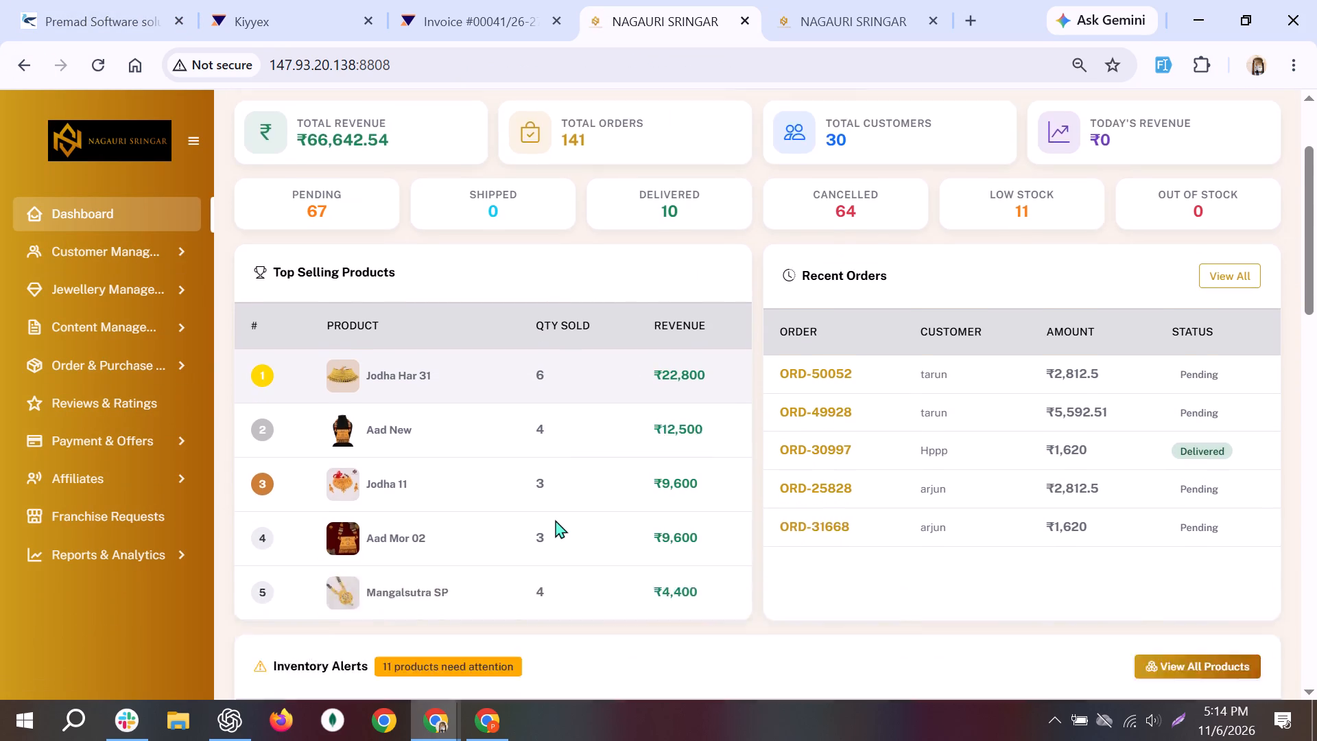
scroll(555, 519, "down", 4)
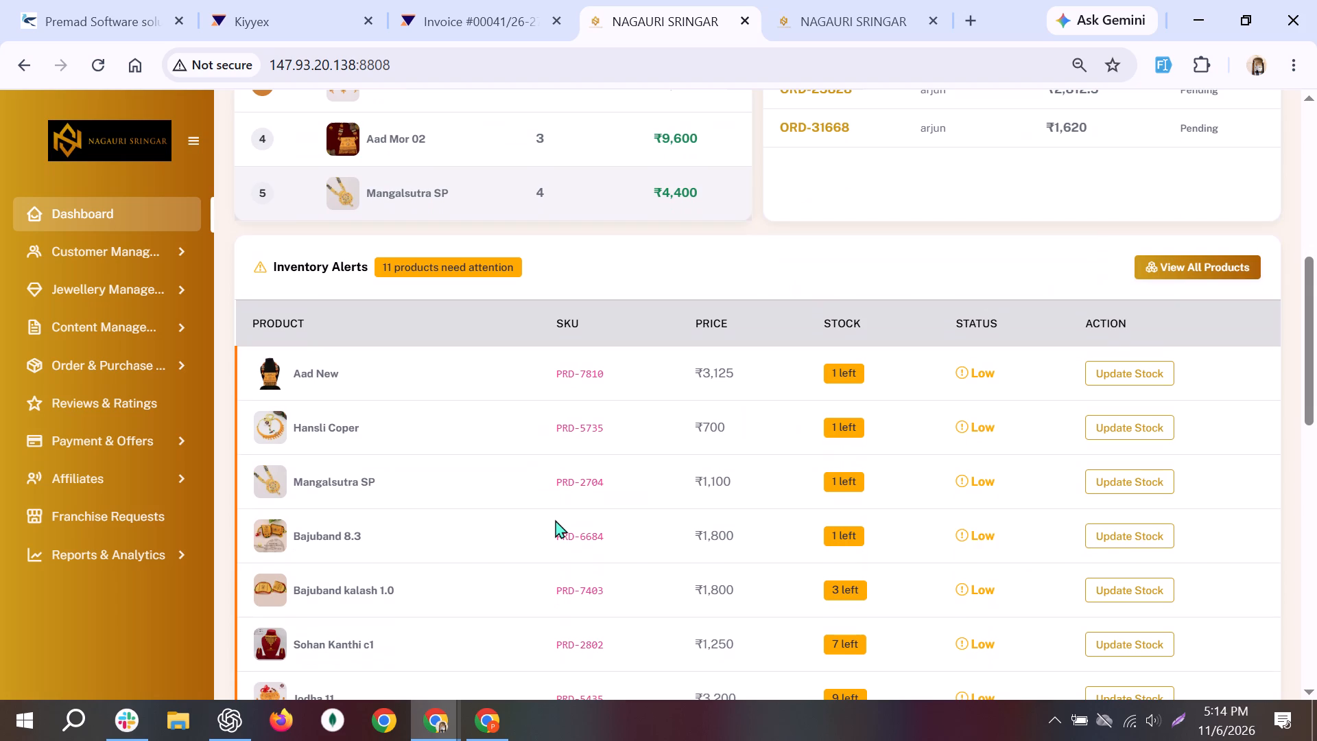
scroll(555, 519, "down", 2)
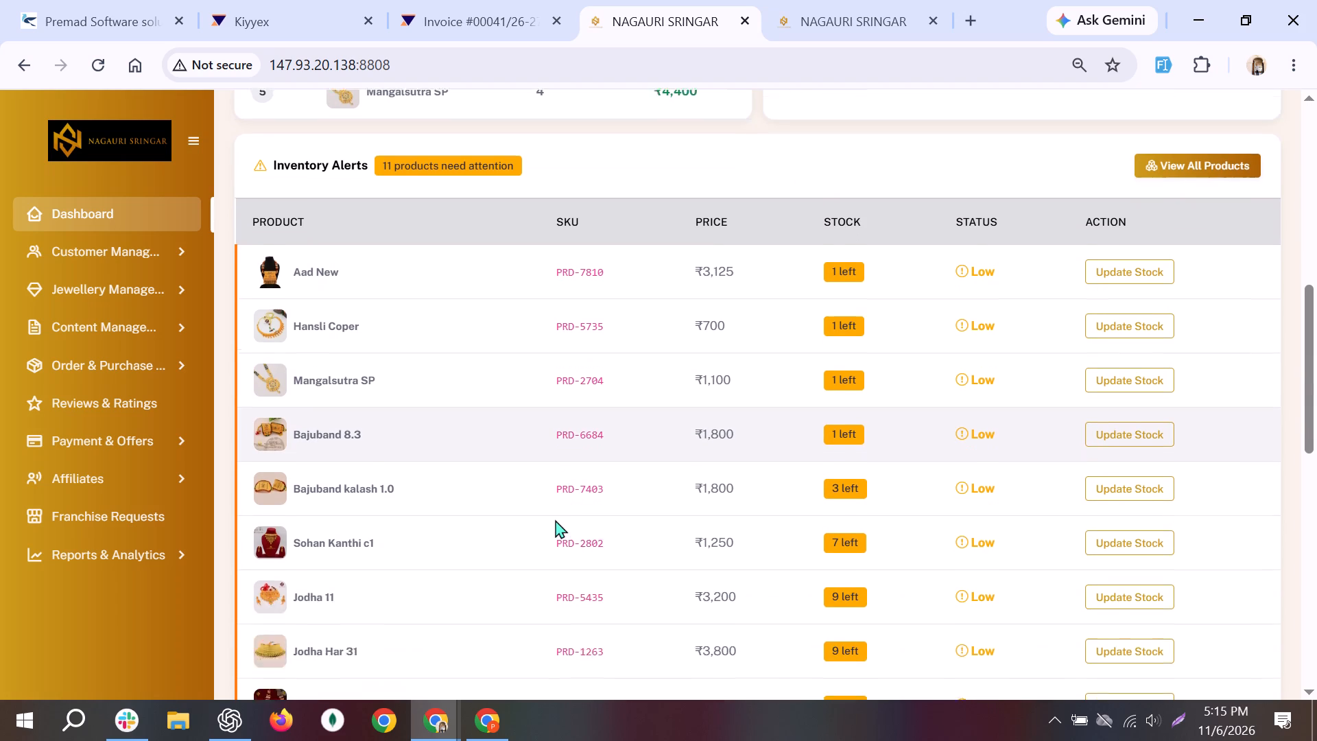
scroll(555, 519, "down", 1)
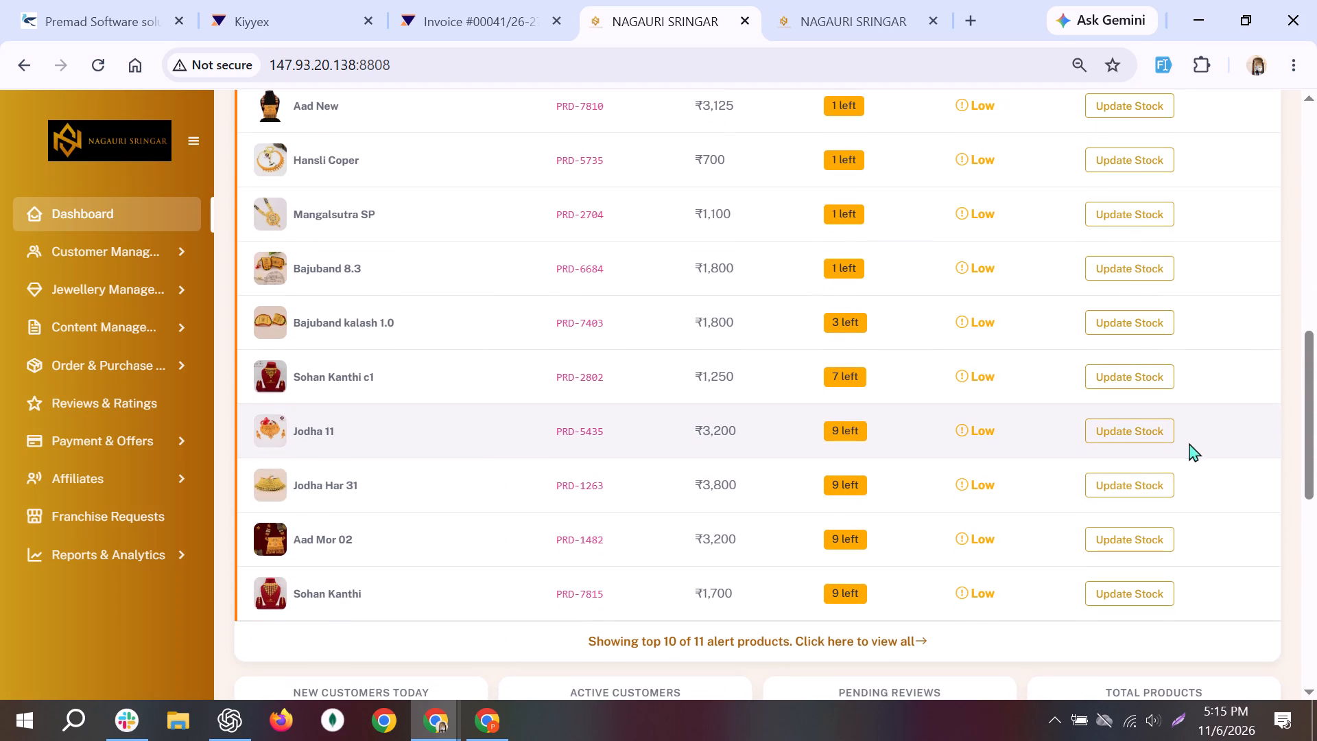
Open Jodha Har 31 for a stock update from the dashboard's Inventory Alerts.
left_click(1111, 485)
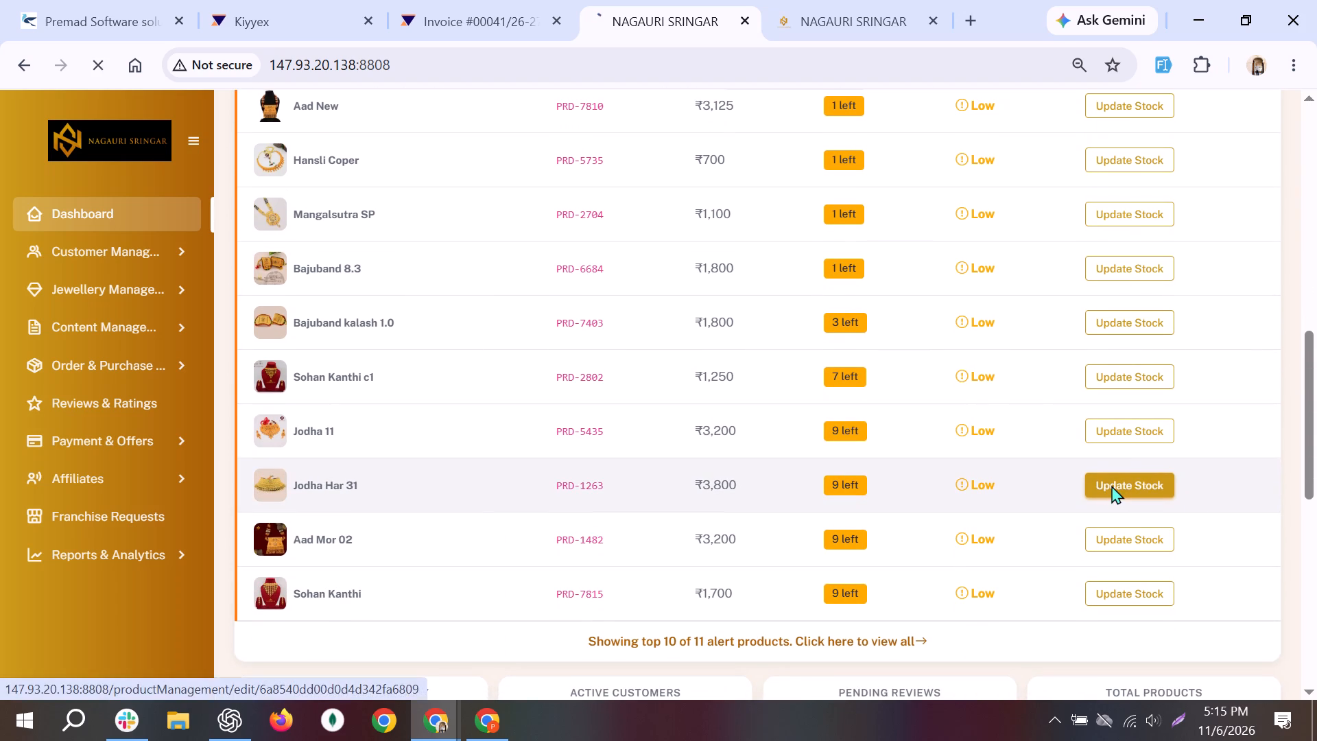